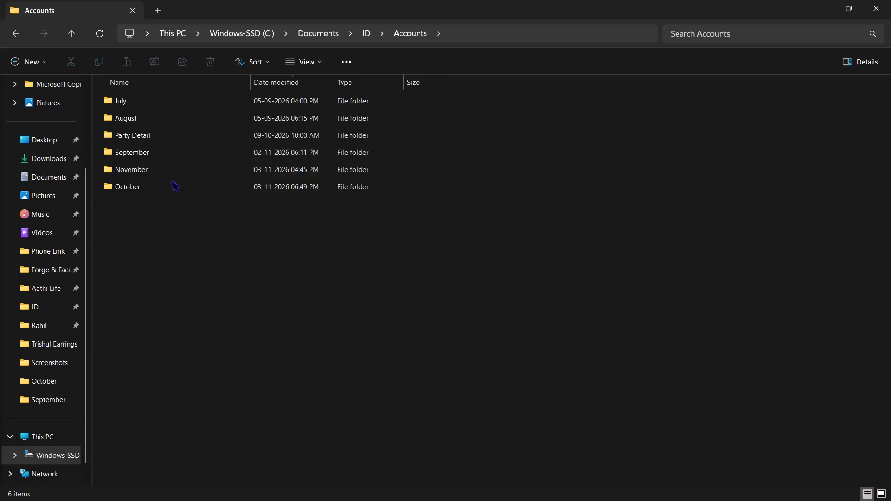
# Open the Ecom Orders workbook and the Amazon Bills PDF from the October accounts folder.
pyautogui.doubleClick(171, 188)
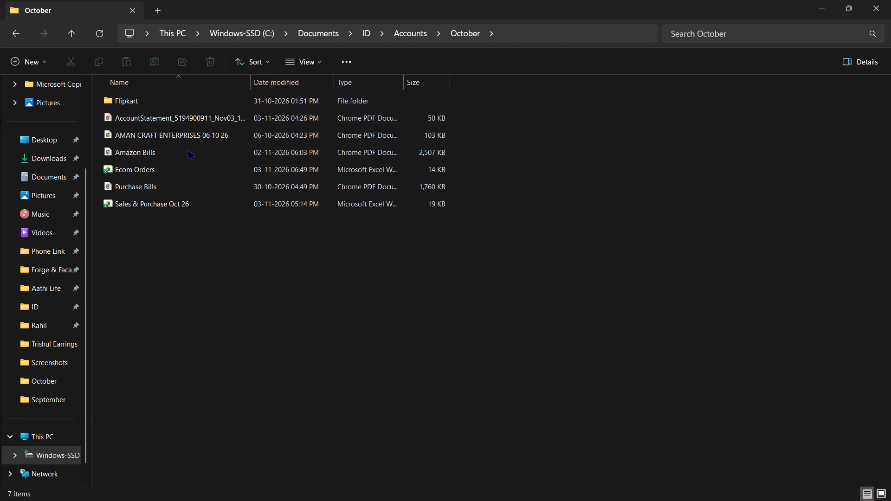
pyautogui.doubleClick(191, 165)
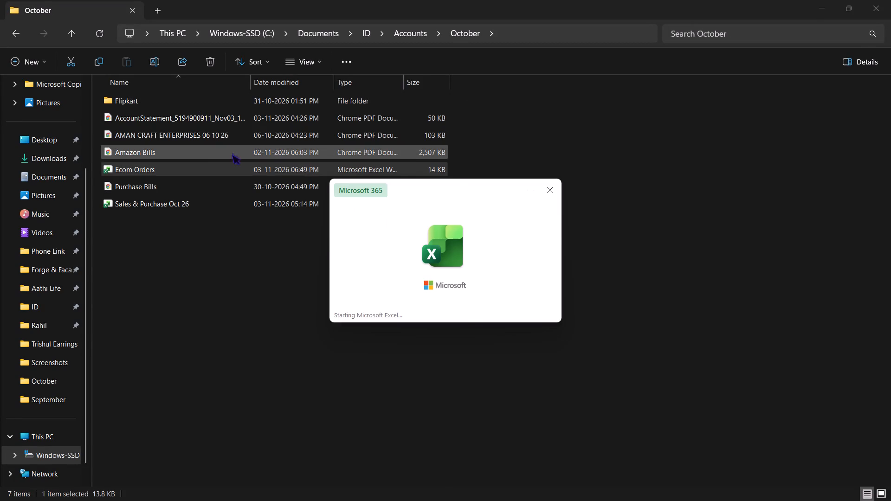
pyautogui.hotkey('alt', 'Tab')
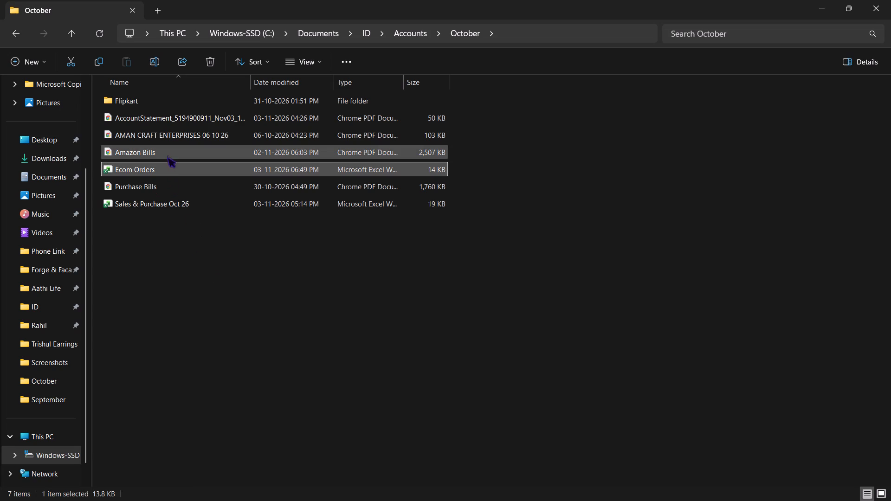
pyautogui.doubleClick(167, 154)
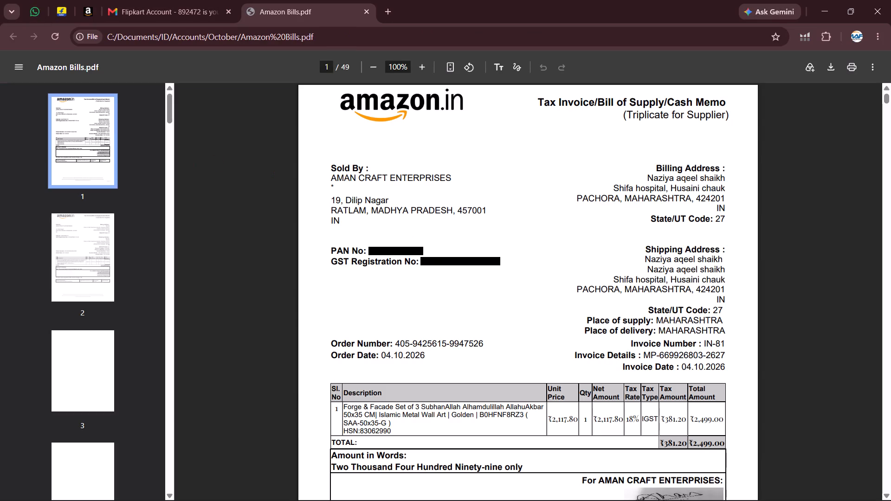
pyautogui.scroll(-12, 94, 344)
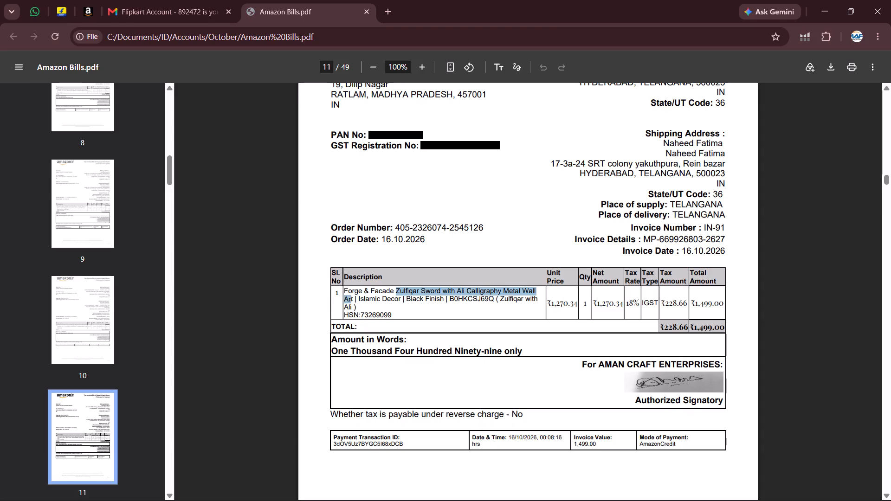
pyautogui.moveTo(352, 301); pyautogui.dragTo(355, 298)
pyautogui.hotkey('ctrl', 'c')
pyautogui.hotkey('alt', 'Tab')
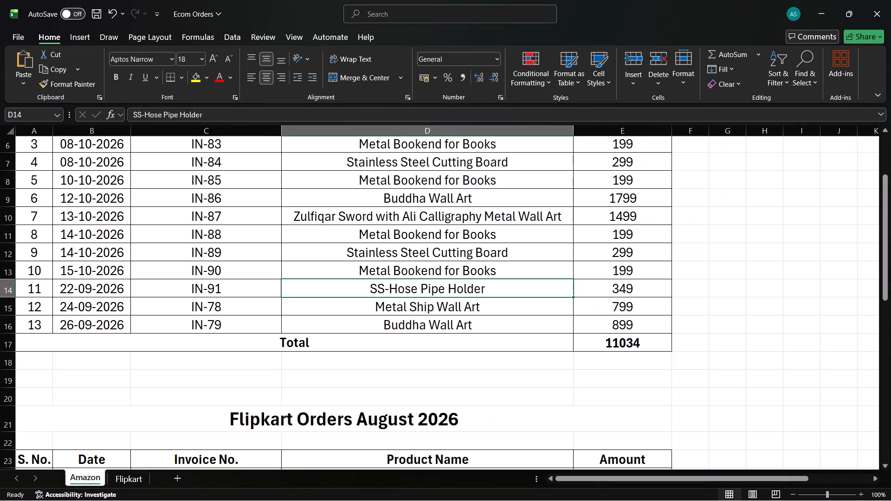
pyautogui.hotkey('ctrl', 'v')
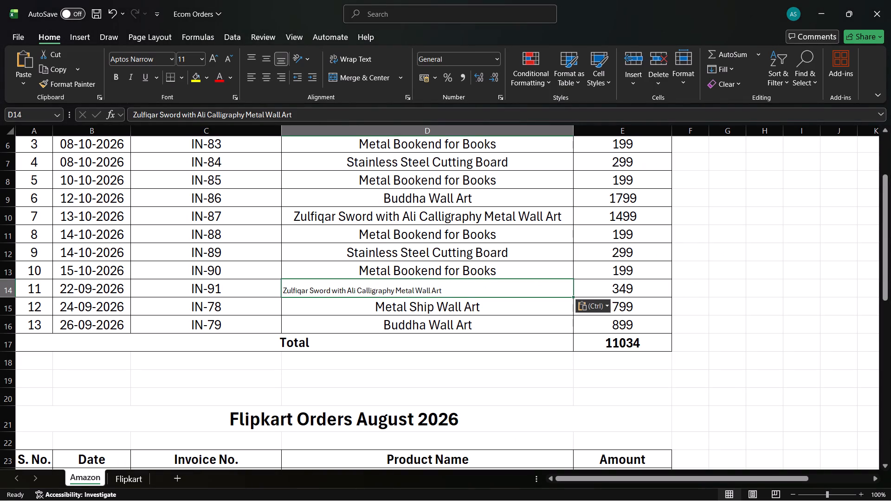
pyautogui.click(602, 305)
pyautogui.click(600, 336)
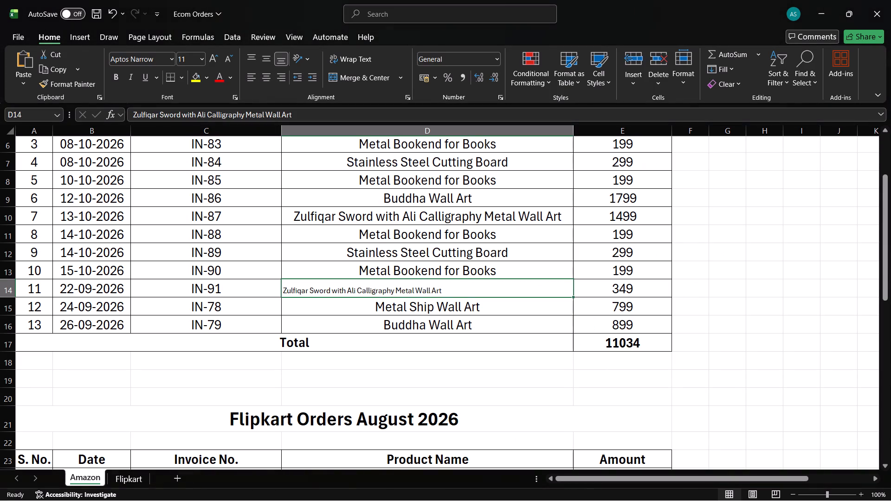
# Set the amount of order 11 to 1499, as billed on invoice IN-91.
pyautogui.press('Tab')
pyautogui.hotkey('alt', 'Tab')
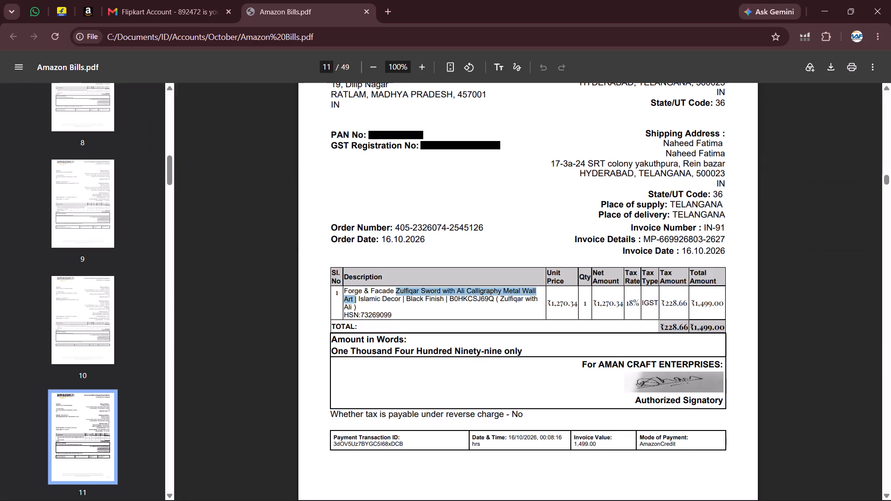
pyautogui.hotkey('alt', 'Tab')
pyautogui.write('1499')
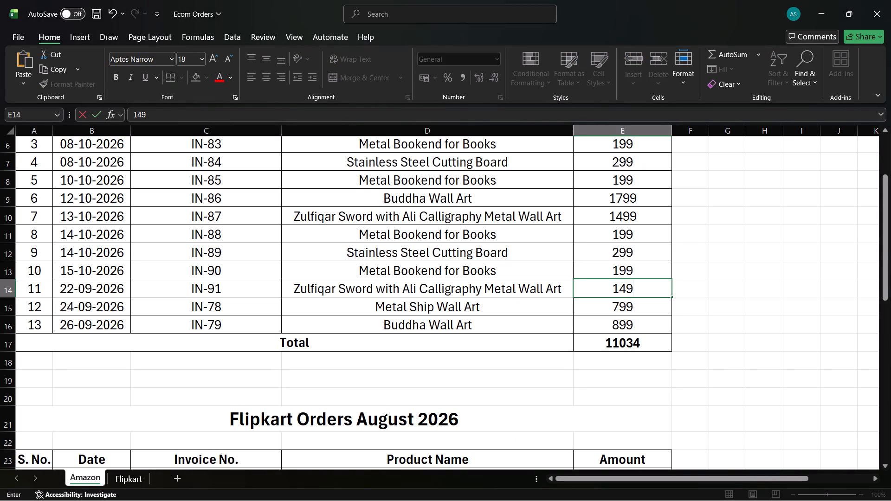
pyautogui.press('Return')
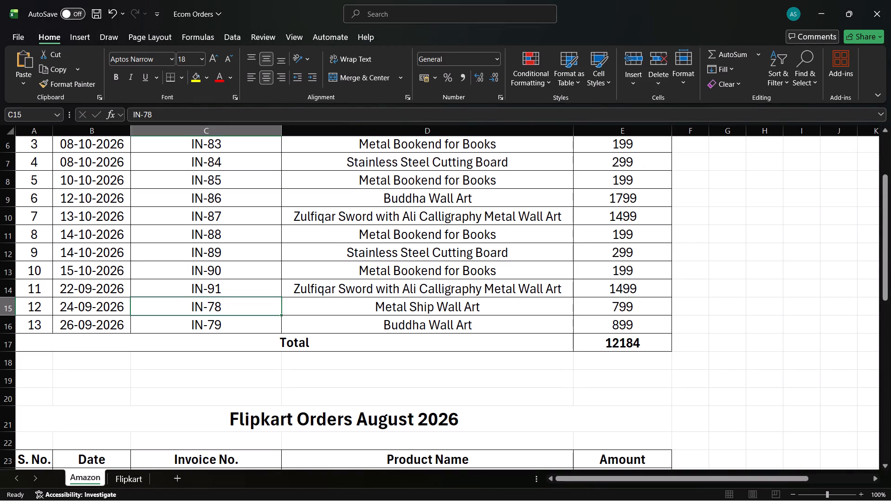
# Set the date of order 11 in the Amazon sheet to 16-10-2026, as shown on invoice IN-91.
pyautogui.click(72, 289)
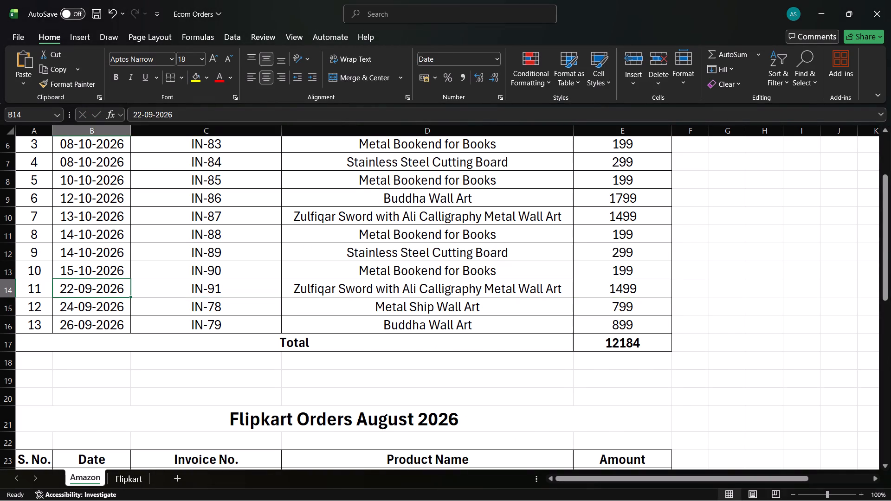
pyautogui.hotkey('alt', 'Tab')
pyautogui.hotkey('alt', 'Tab')
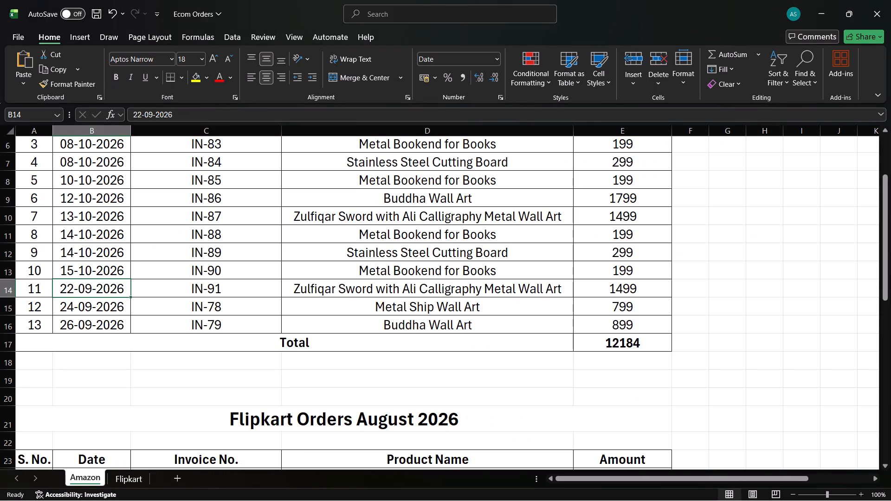
pyautogui.write('16-')
pyautogui.write('10-')
pyautogui.write('26')
pyautogui.press('Tab')
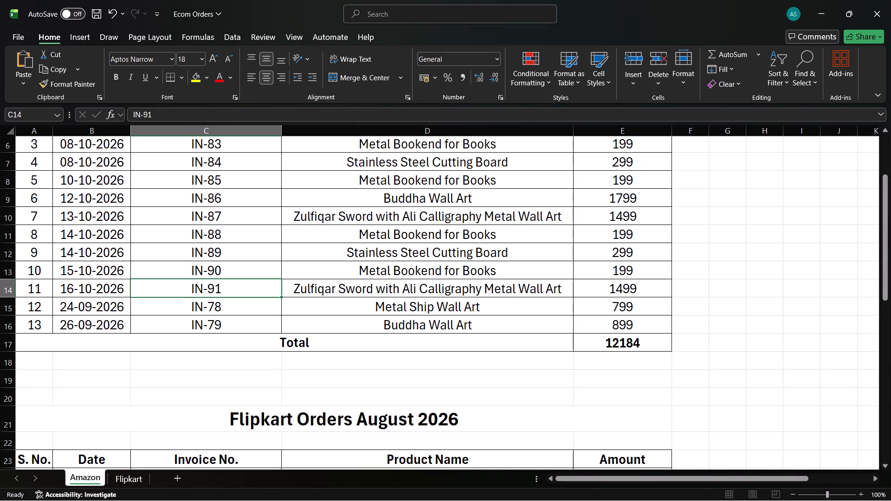
# Bring up page 12 of the Amazon Bills PDF and set the date of order 12 in the Amazon sheet to 17-10-2026.
pyautogui.click(38, 308)
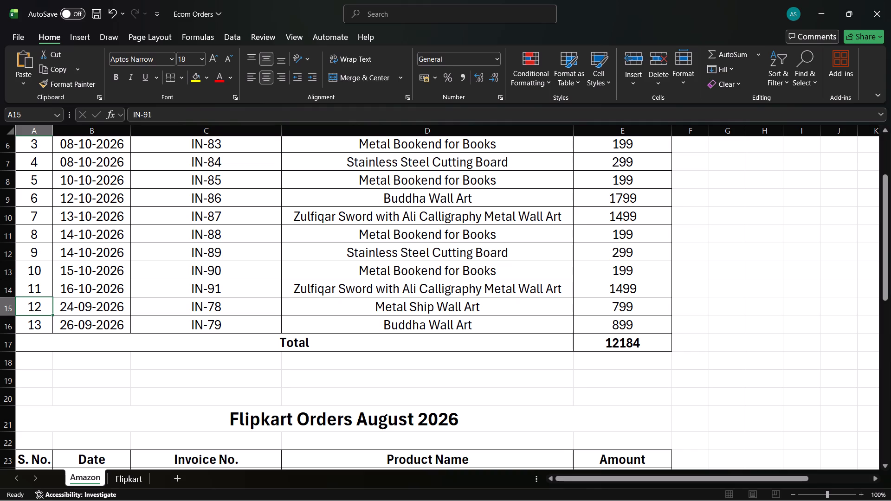
pyautogui.press('Tab')
pyautogui.hotkey('alt', 'Tab')
pyautogui.scroll(-2, 136, 300)
pyautogui.scroll(-2, 91, 257)
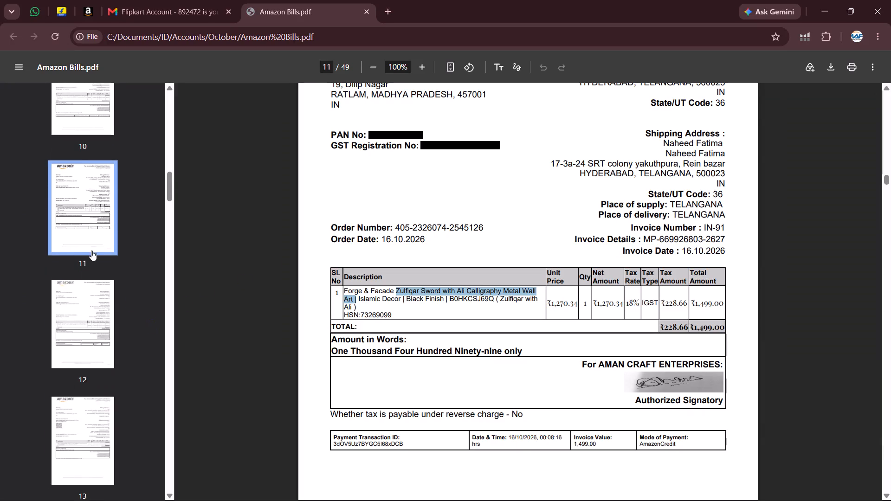
pyautogui.click(82, 325)
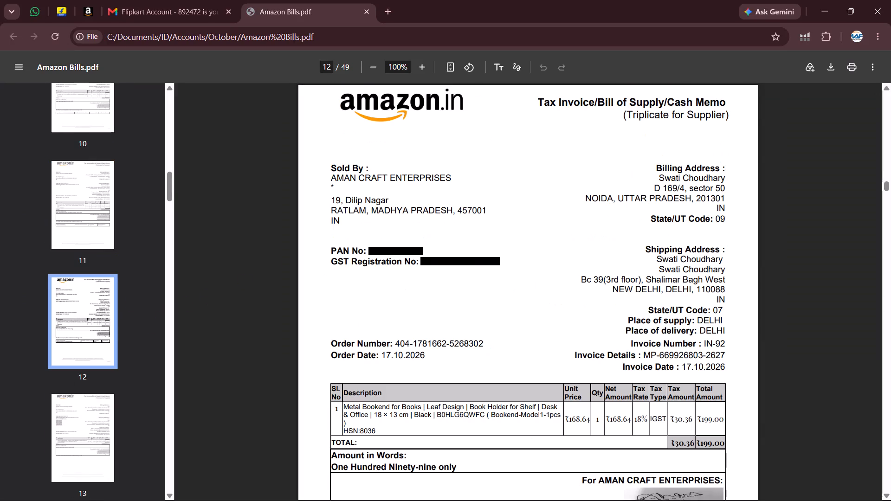
pyautogui.hotkey('alt', 'Tab')
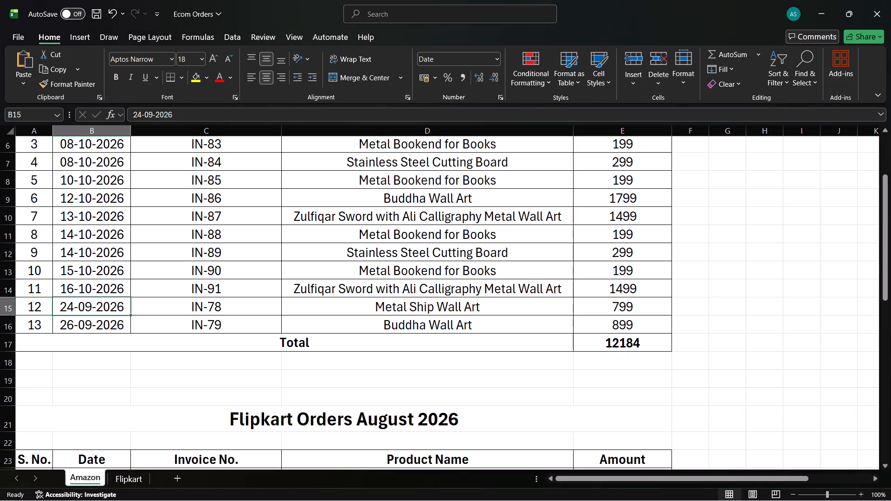
pyautogui.write('17-10')
pyautogui.write('-26')
pyautogui.press('Tab')
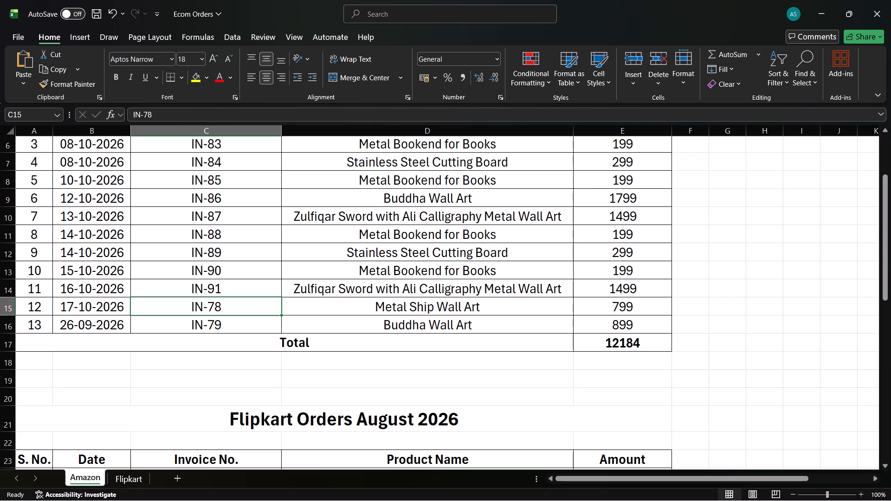
# Set the invoice number of order 12 to IN-92, as given on page 12 of the PDF.
pyautogui.hotkey('alt', 'Tab')
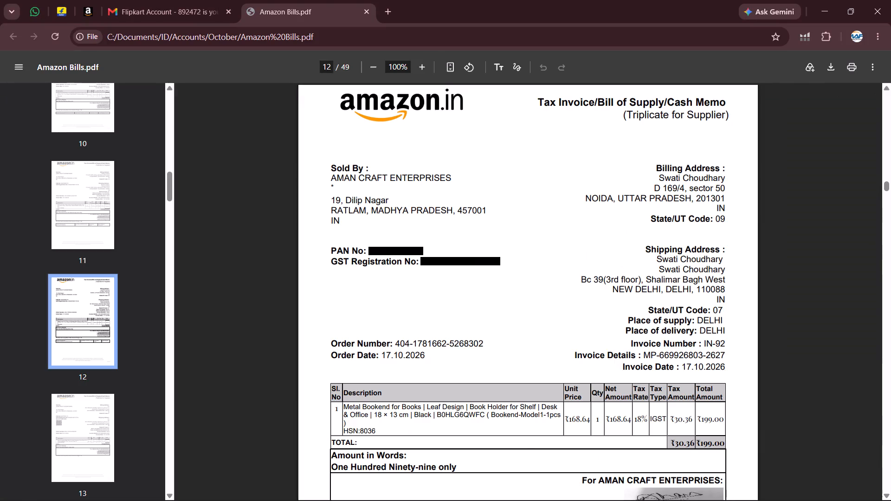
pyautogui.hotkey('alt', 'Tab')
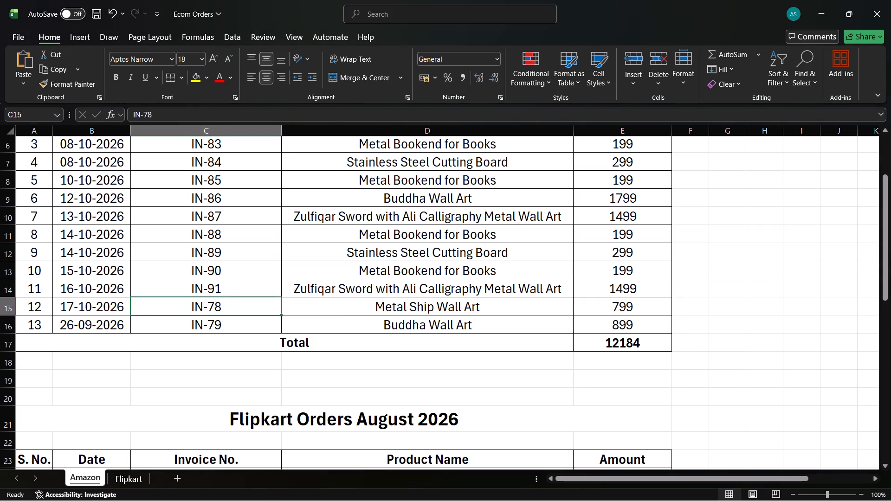
pyautogui.doubleClick(244, 303)
pyautogui.press('BackSpace')
pyautogui.press('BackSpace')
pyautogui.press('9')
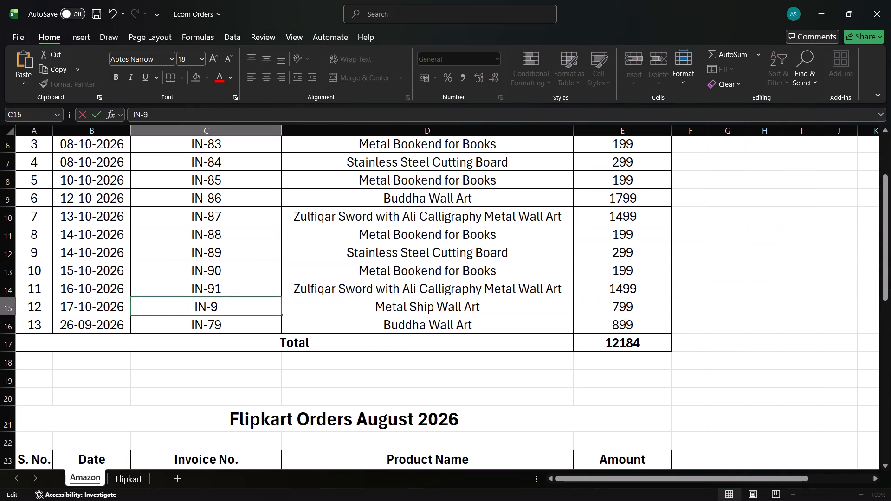
pyautogui.press('2')
pyautogui.press('Tab')
pyautogui.hotkey('alt', 'Tab')
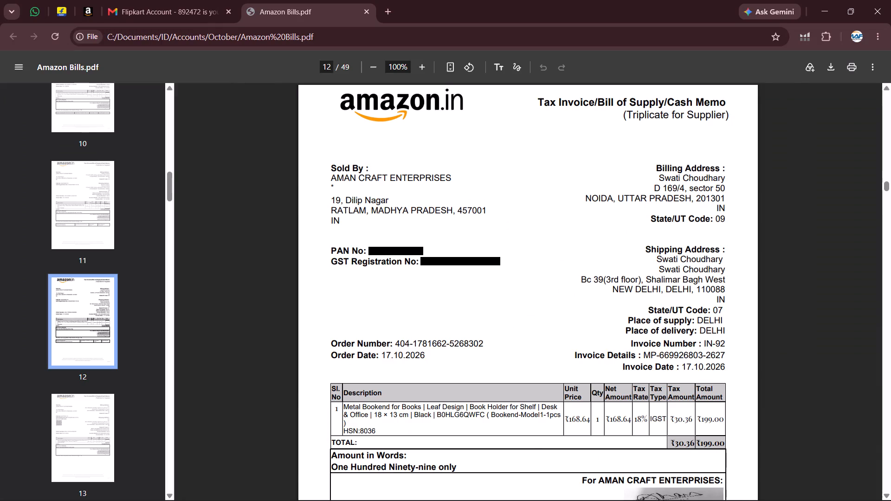
pyautogui.hotkey('alt', 'Tab')
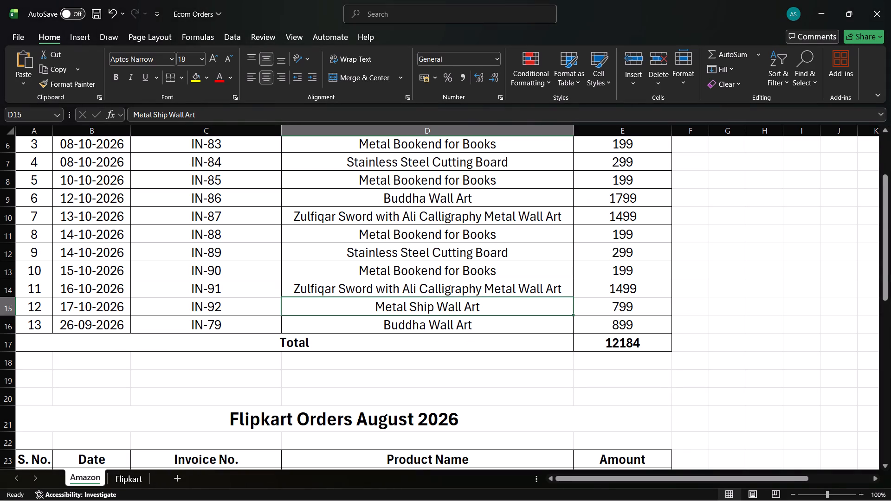
pyautogui.click(257, 307)
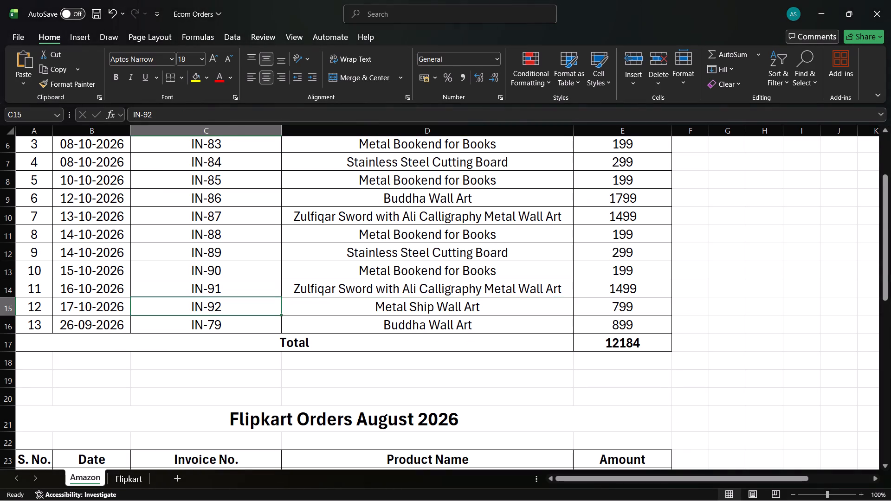
pyautogui.press('Tab')
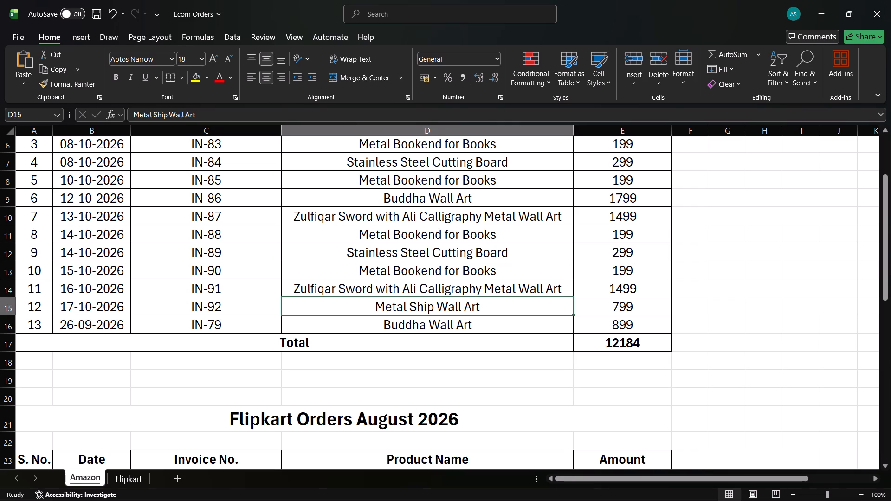
pyautogui.press('Left')
pyautogui.press('Up')
pyautogui.press('Right')
pyautogui.press('Left')
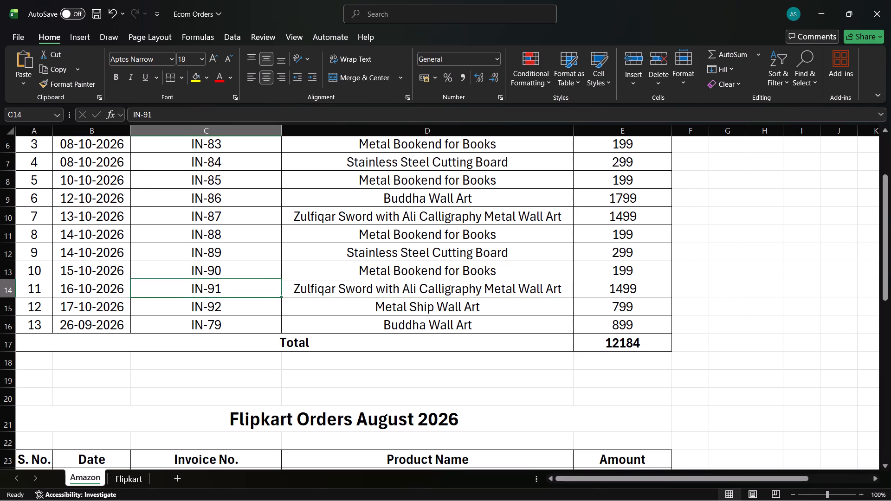
pyautogui.press('Down')
pyautogui.press('Right')
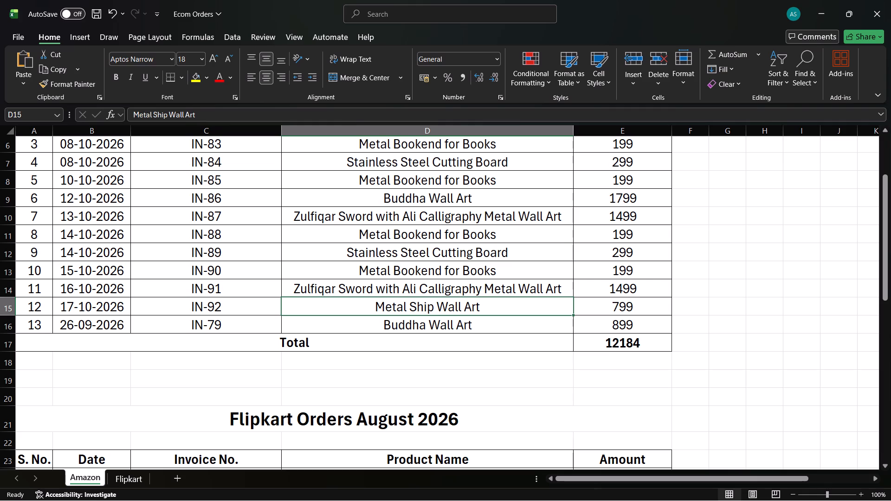
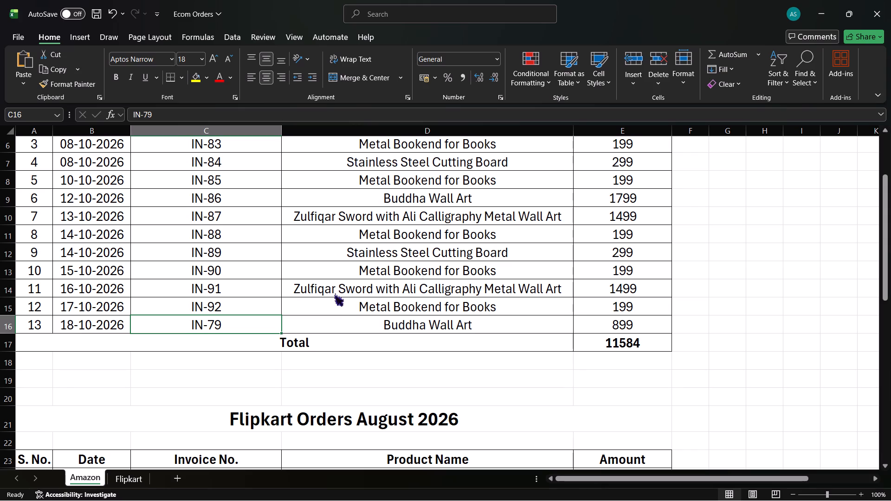
pyautogui.hotkey('alt', 'Tab')
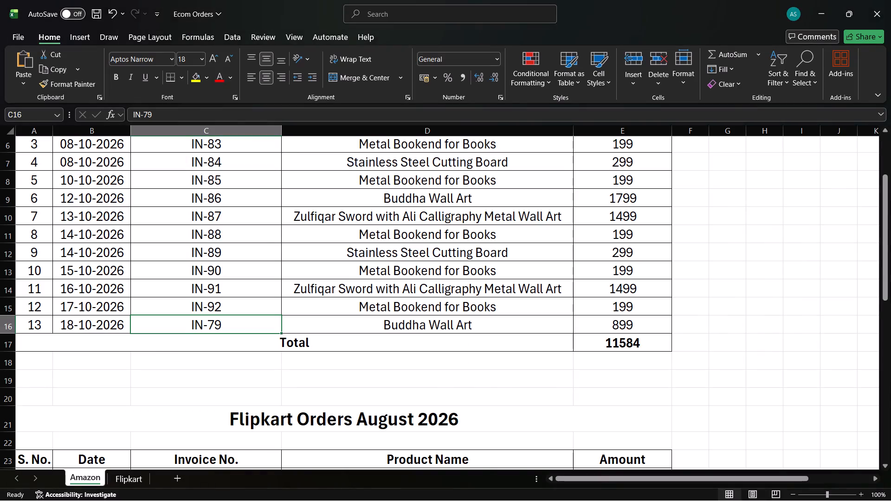
pyautogui.hotkey('alt', 'Tab')
pyautogui.hotkey('alt', 'Tab')
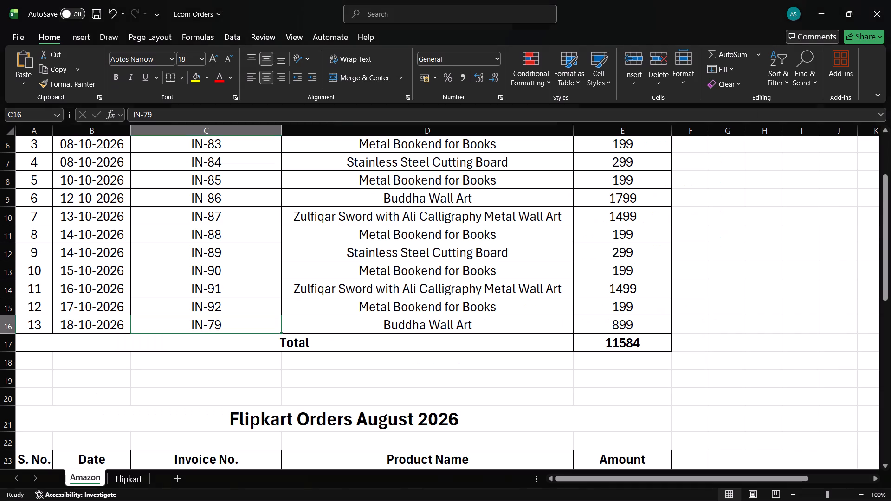
pyautogui.hotkey('alt', 'Tab')
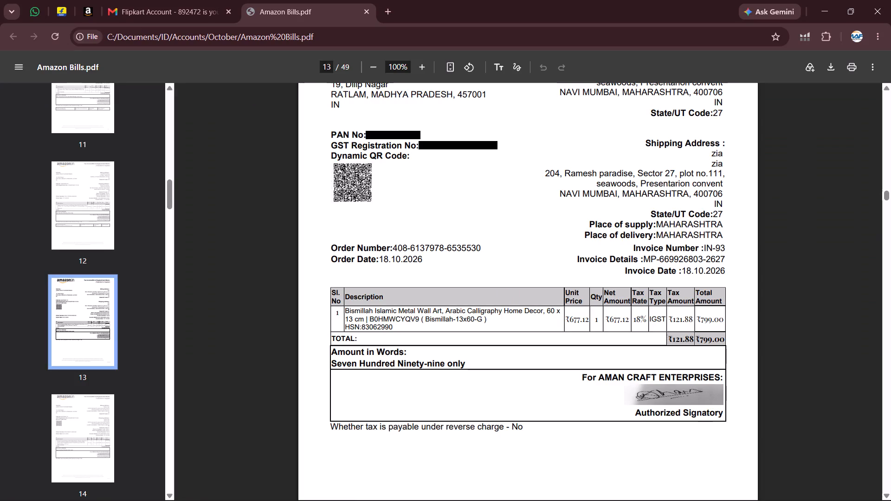
pyautogui.moveTo(347, 308); pyautogui.dragTo(387, 309)
pyautogui.moveTo(387, 309); pyautogui.dragTo(442, 313)
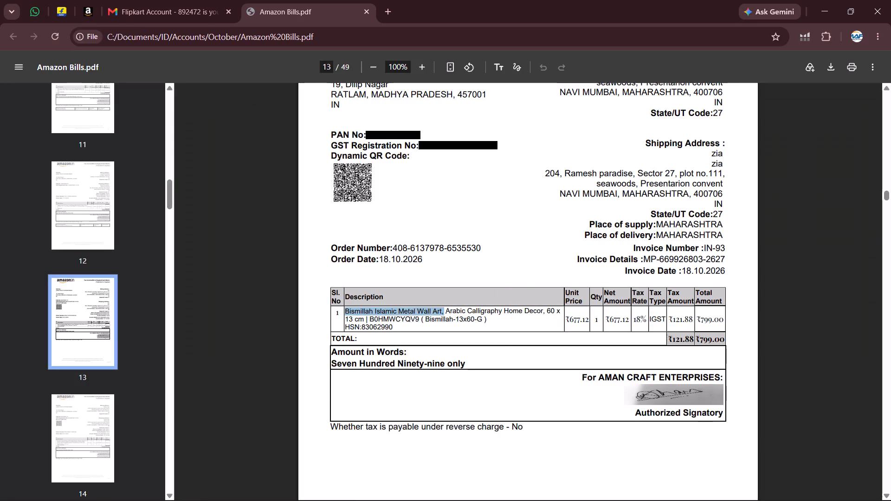
pyautogui.moveTo(442, 313); pyautogui.dragTo(440, 309)
pyautogui.hotkey('ctrl', 'c')
pyautogui.hotkey('alt', 'Tab')
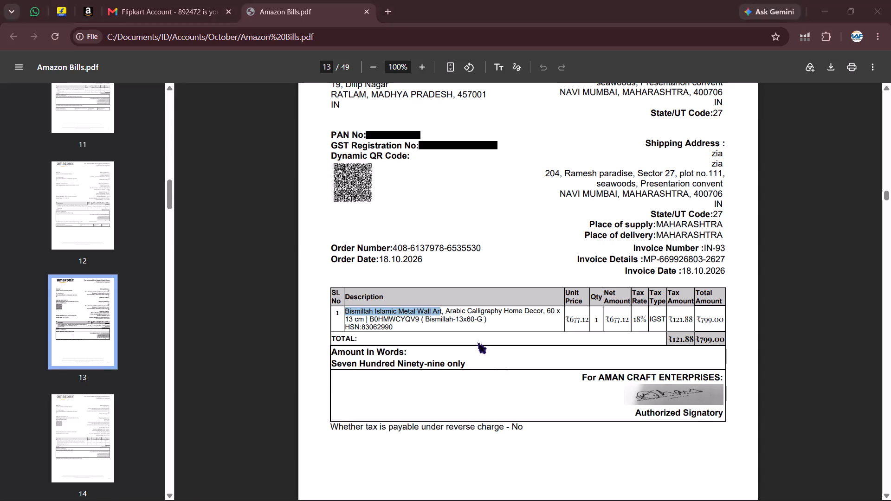
pyautogui.press('Tab')
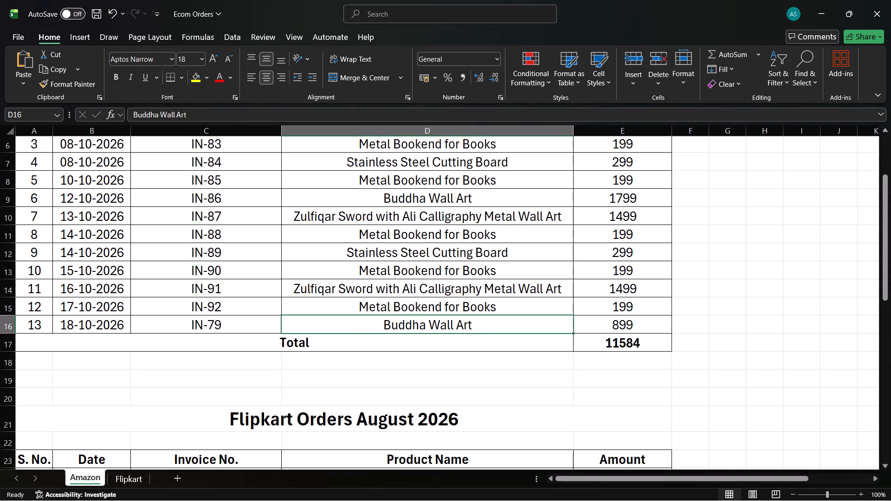
pyautogui.hotkey('ctrl', 'v')
pyautogui.click(602, 345)
pyautogui.click(603, 376)
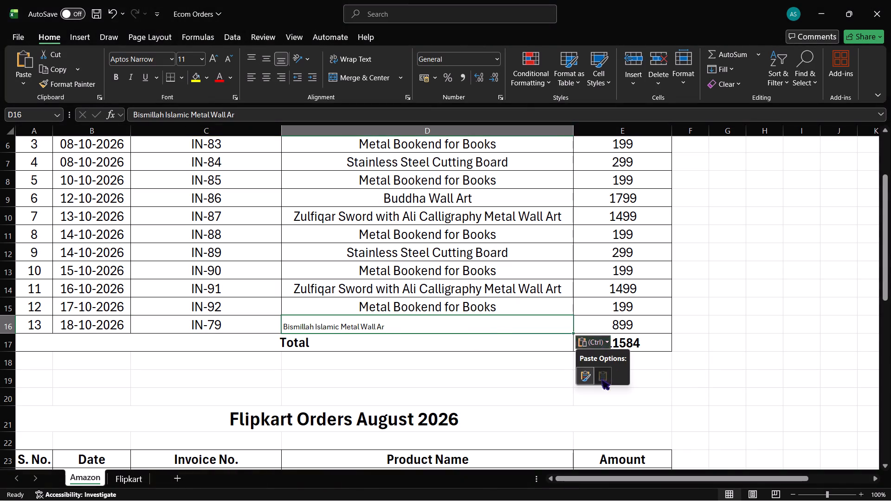
# Set order 13's invoice number to IN-93, as shown on page 13 of the PDF.
pyautogui.click(258, 329)
pyautogui.hotkey('alt', 'Tab')
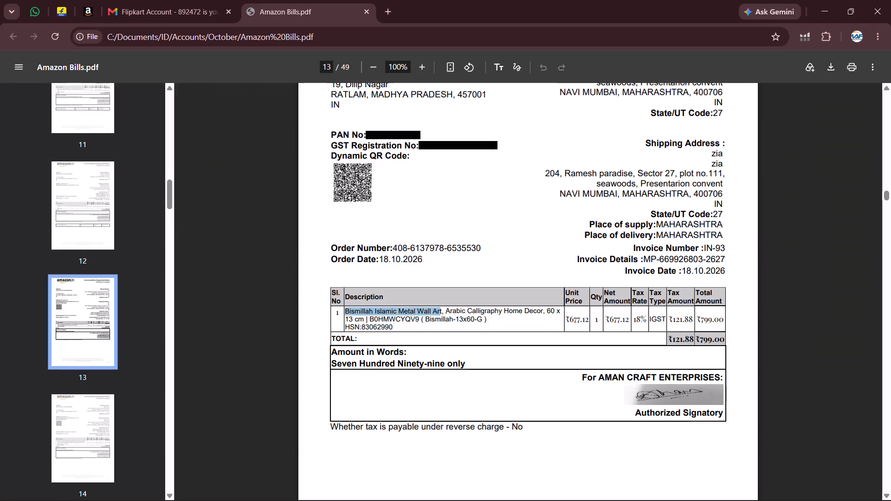
pyautogui.click(729, 254)
pyautogui.hotkey('alt', 'Tab')
pyautogui.doubleClick(232, 323)
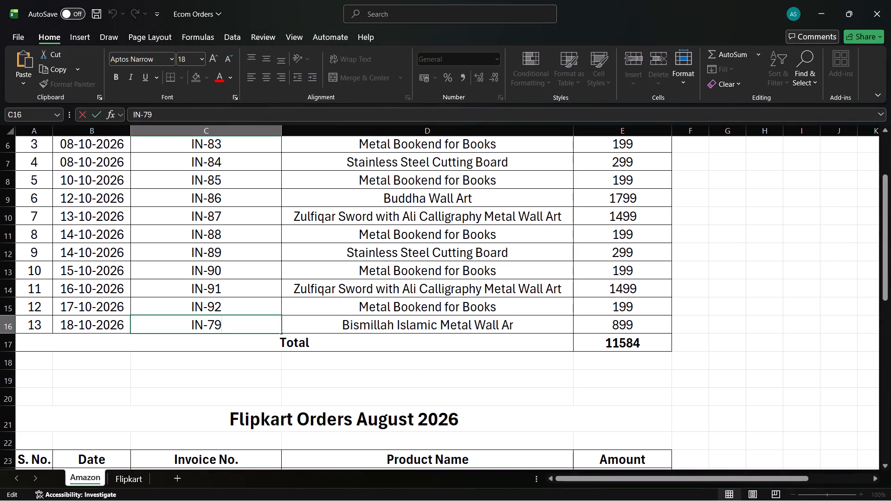
pyautogui.press('BackSpace')
pyautogui.press('BackSpace')
pyautogui.write('93')
pyautogui.press('Tab')
# Set the amount of order 13 to 799, as billed on invoice IN-93.
pyautogui.press('Tab')
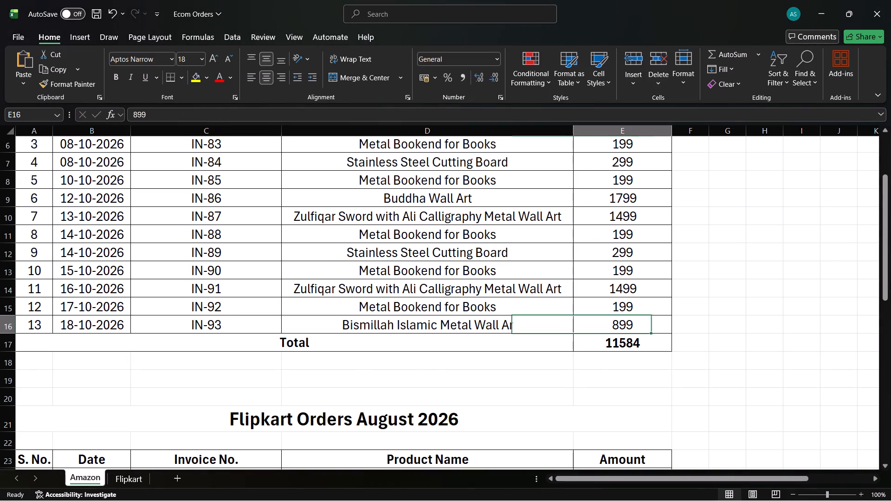
pyautogui.hotkey('alt', 'Tab')
pyautogui.hotkey('alt', 'Tab')
pyautogui.write('799')
pyautogui.press('Return')
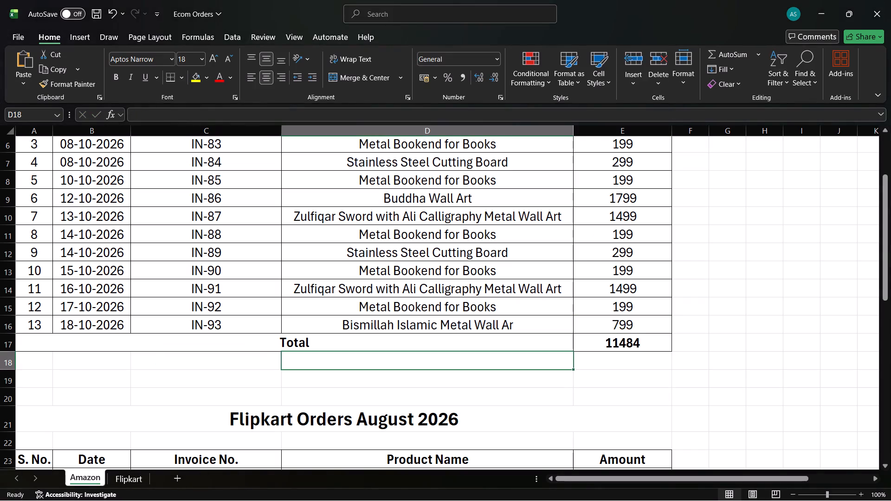
# Insert 15 blank rows above the Total row of the Amazon orders table, below order 13.
pyautogui.scroll(-2, 124, 264)
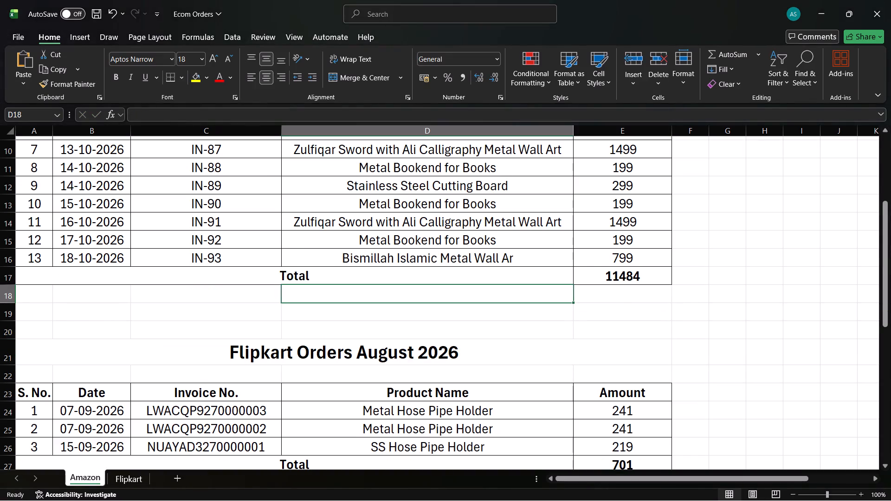
pyautogui.click(7, 276)
pyautogui.hotkey('ctrl', '+')
pyautogui.hotkey('ctrl', '+')
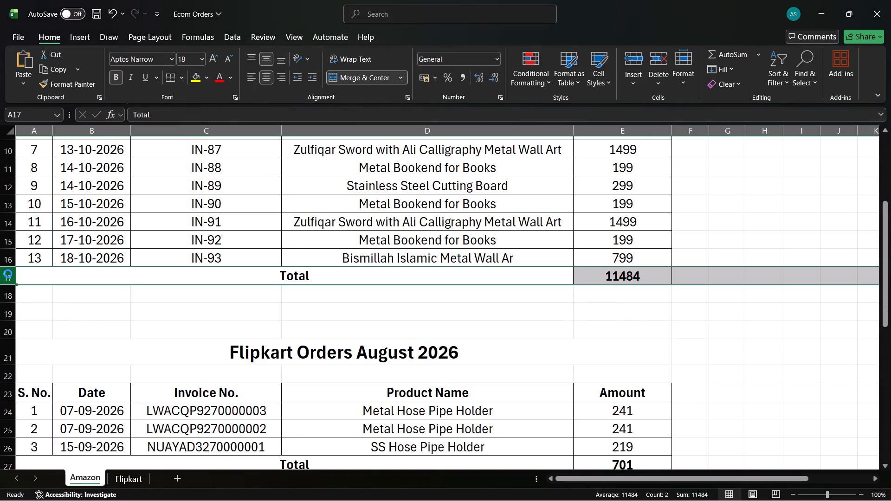
pyautogui.hotkey('ctrl', '+')
pyautogui.hotkey('ctrl', '+')
pyautogui.hotkey('ctrl', '+')
pyautogui.hotkey('ctrl', '+')
pyautogui.hotkey('ctrl', '+')
pyautogui.hotkey('ctrl', '+')
pyautogui.hotkey('ctrl', '+')
pyautogui.hotkey('ctrl', '+')
pyautogui.hotkey('ctrl', '+')
pyautogui.hotkey('ctrl', '+')
pyautogui.hotkey('ctrl', '+')
pyautogui.hotkey('ctrl', '+')
pyautogui.hotkey('ctrl', '+')
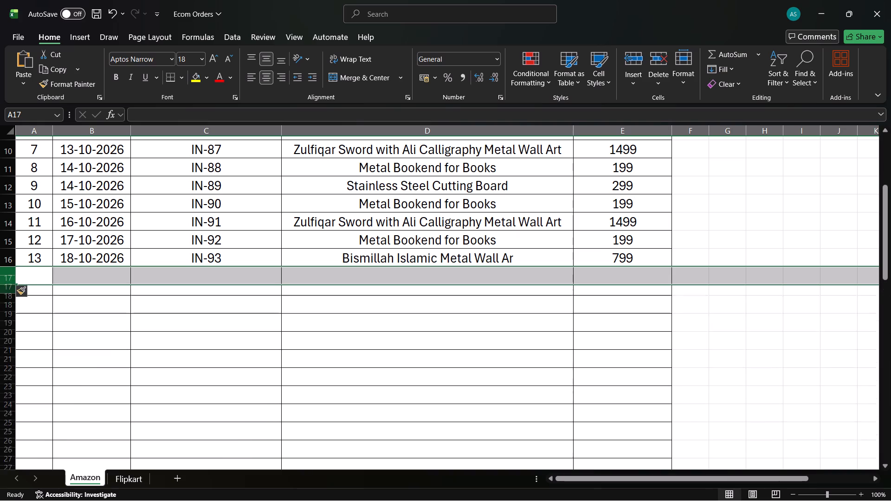
# Bring up page 14 of the PDF and extend the invoice number series below IN-93 with IN-94 through IN-97 in the sheet.
pyautogui.press('Tab')
pyautogui.click(77, 276)
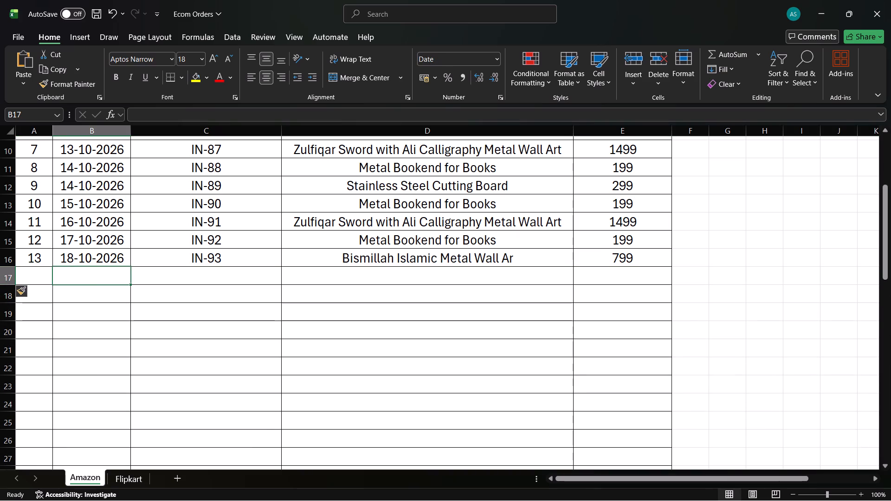
pyautogui.hotkey('alt', 'Tab')
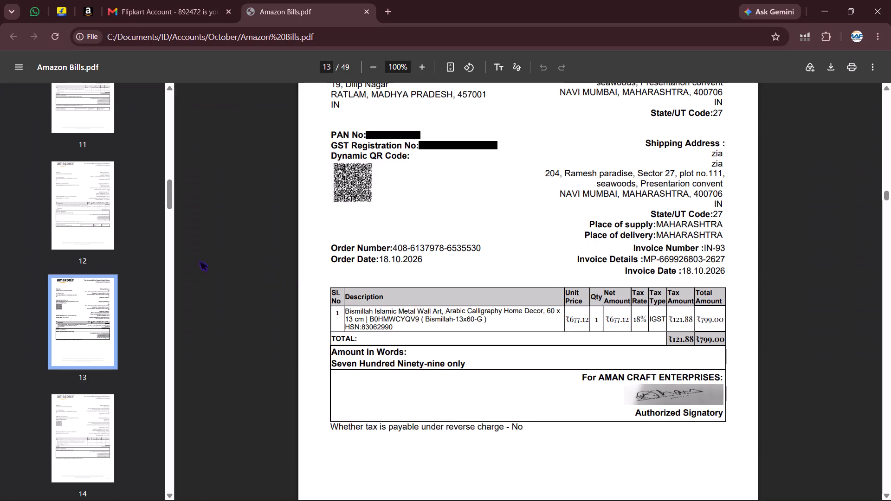
pyautogui.scroll(-4, 86, 271)
pyautogui.click(78, 206)
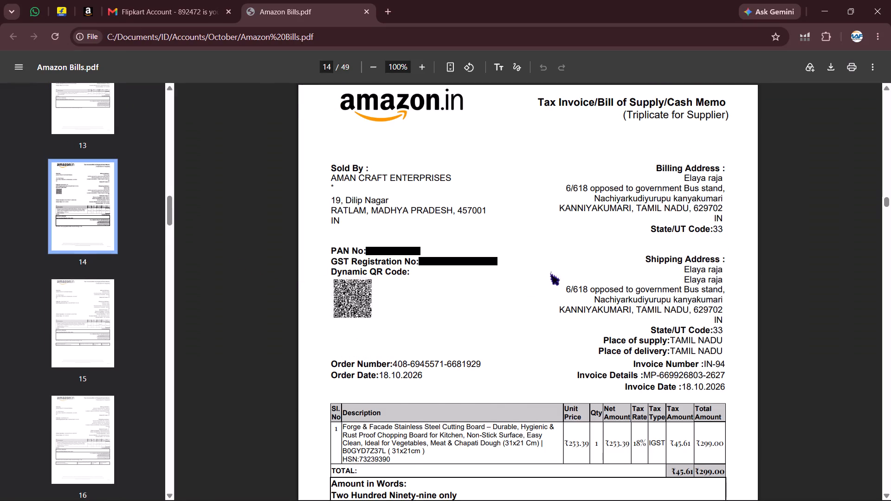
pyautogui.scroll(-1, 550, 271)
pyautogui.hotkey('alt', 'Tab')
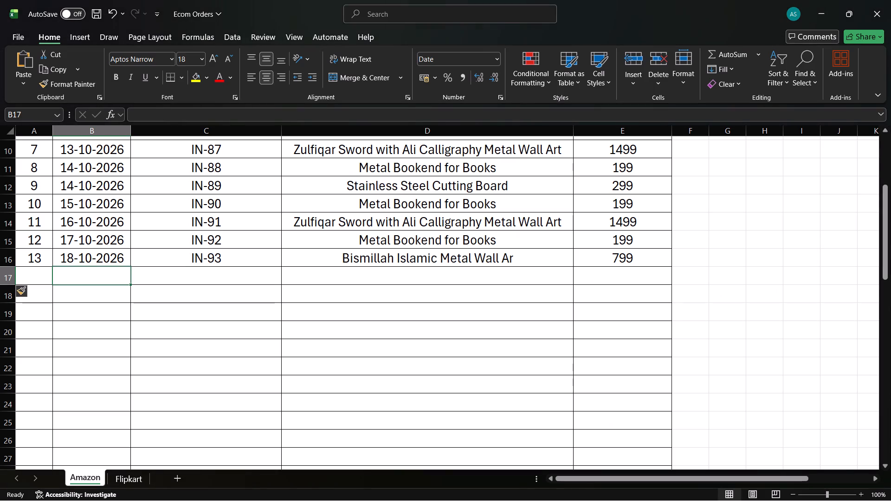
pyautogui.moveTo(252, 209); pyautogui.dragTo(254, 238)
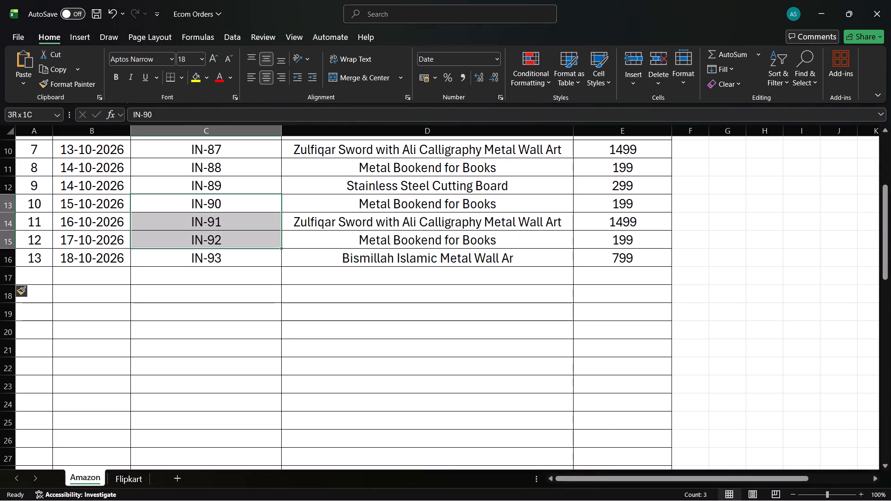
pyautogui.moveTo(254, 238); pyautogui.dragTo(253, 250)
pyautogui.moveTo(282, 266); pyautogui.dragTo(265, 345)
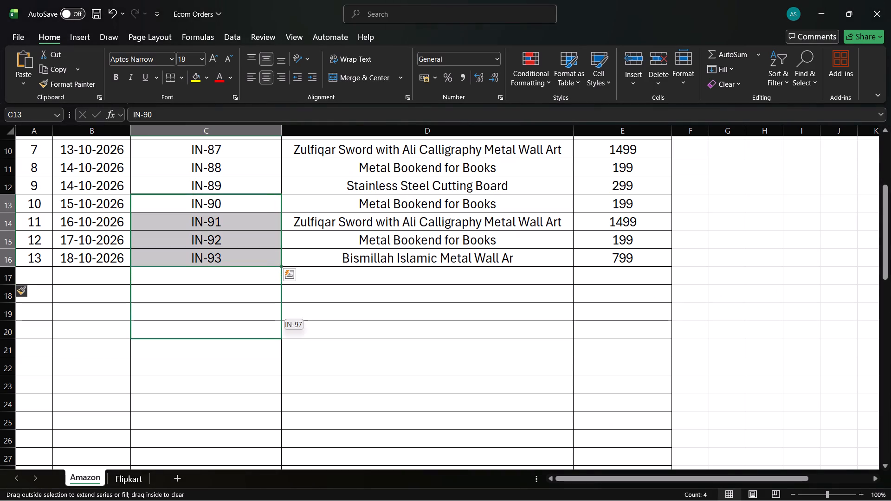
pyautogui.moveTo(265, 345); pyautogui.dragTo(265, 345)
pyautogui.click(103, 276)
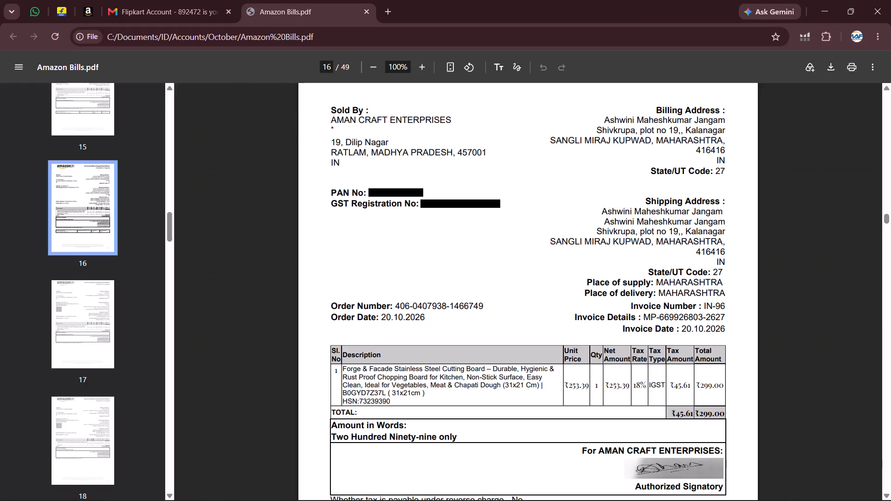
pyautogui.hotkey('alt', 'Tab')
pyautogui.write('20')
pyautogui.write('-10-26')
pyautogui.press('Tab')
# Check the product on page 16 and fill "Stainless Steel Cutting Board" down into the IN-96 row's product cell.
pyautogui.press('Tab')
pyautogui.hotkey('alt', 'Tab')
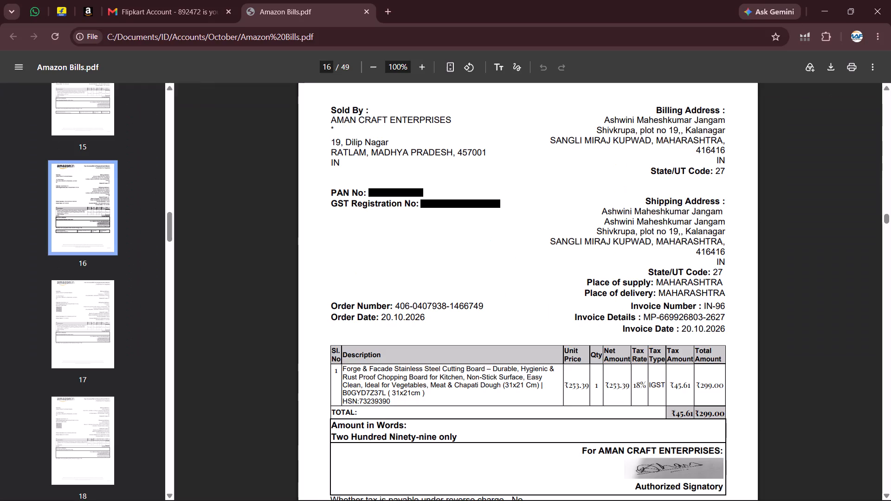
pyautogui.hotkey('alt', 'Tab')
pyautogui.hotkey('ctrl', 'd')
# Check the total amount on page 16 and enter 299 as the amount in the IN-96 row.
pyautogui.press('Tab')
pyautogui.hotkey('alt', 'Tab')
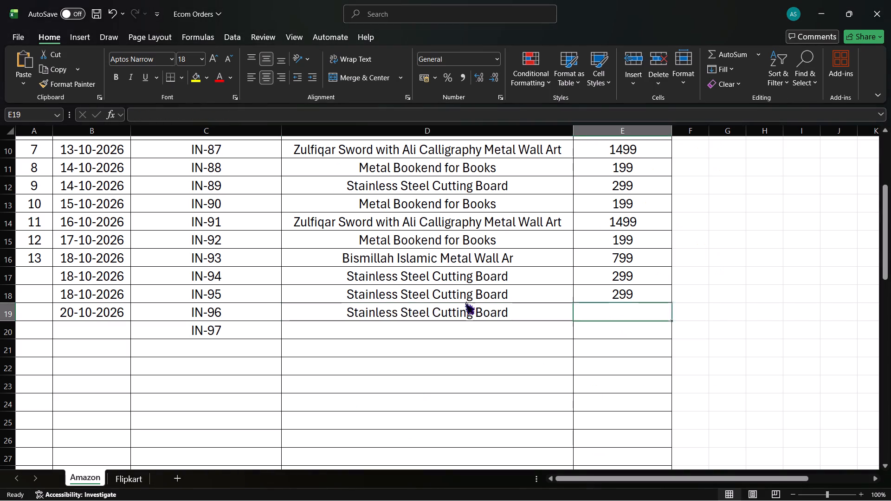
pyautogui.hotkey('alt', 'Tab')
pyautogui.write('299')
pyautogui.press('Return')
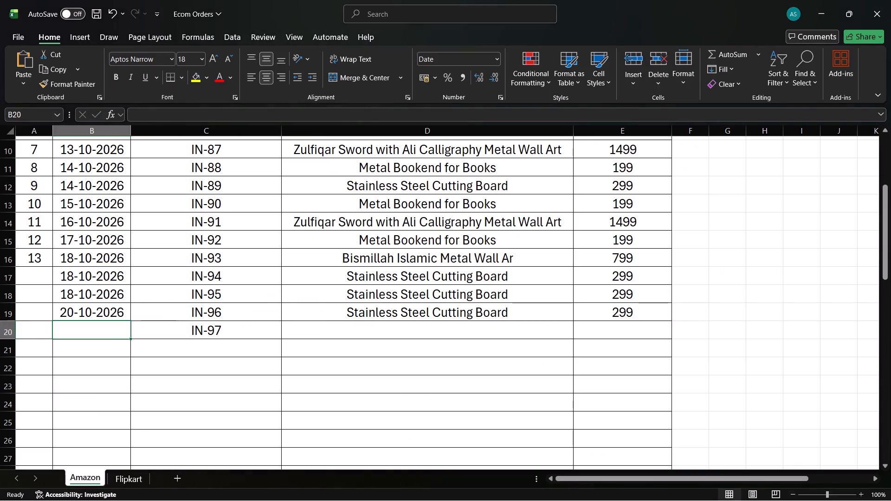
# Bring up page 17 of the PDF, check its order date, and enter 21-10-26 as the date in the IN-97 row.
pyautogui.hotkey('alt', 'Tab')
pyautogui.click(84, 310)
pyautogui.scroll(-2, 467, 238)
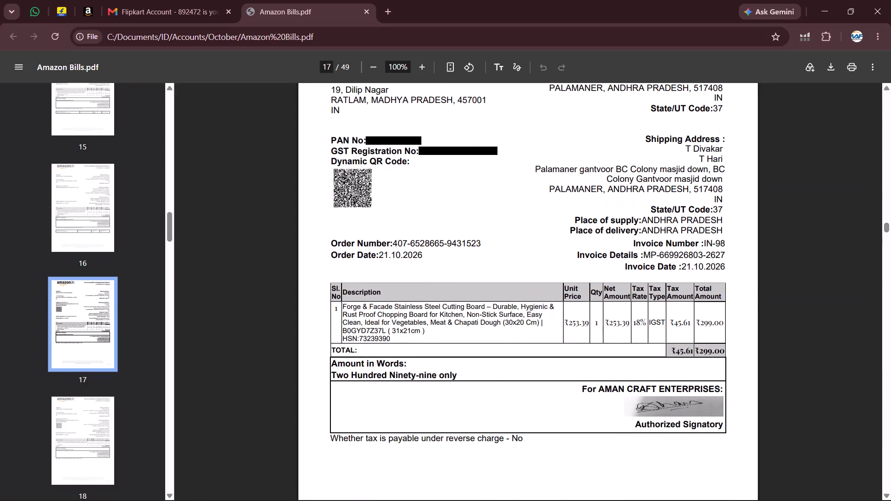
pyautogui.hotkey('alt', 'Tab')
pyautogui.write('21-10-26')
pyautogui.press('Tab')
# Check the invoice number on page 17 and enter "Cancelled/Invoice not available" in the IN-97 row's product cell.
pyautogui.hotkey('alt', 'Tab')
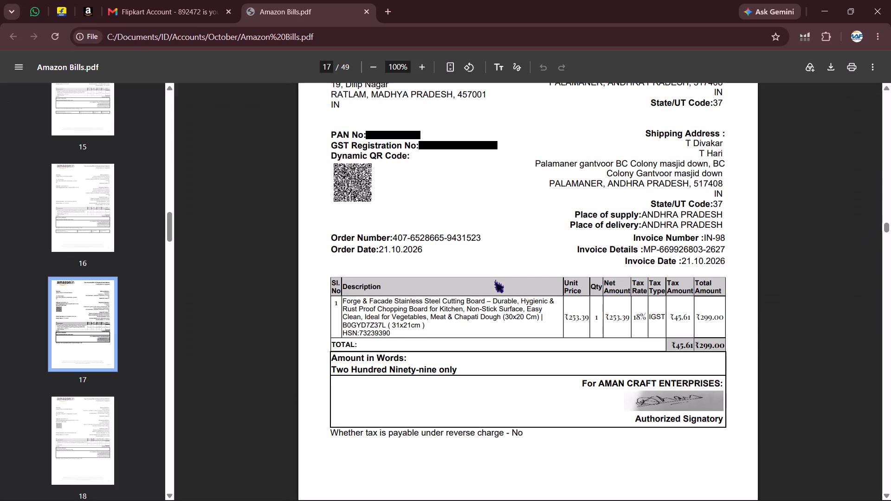
pyautogui.hotkey('alt', 'Tab')
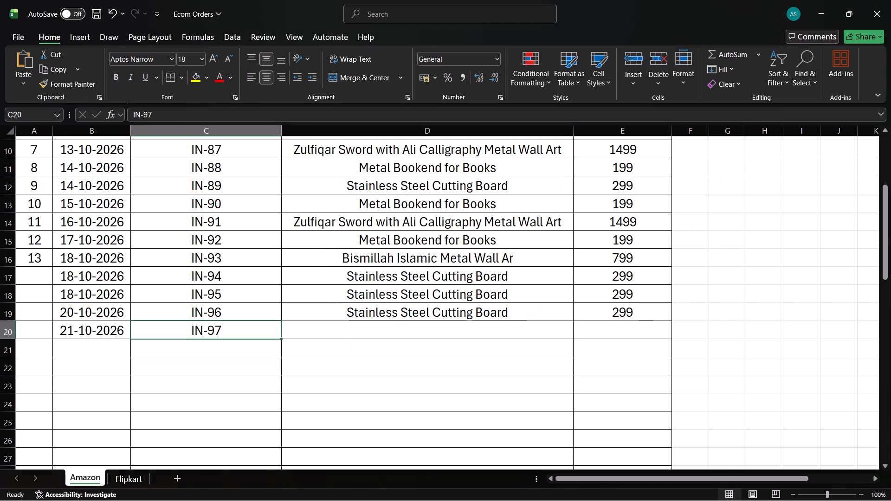
pyautogui.doubleClick(249, 333)
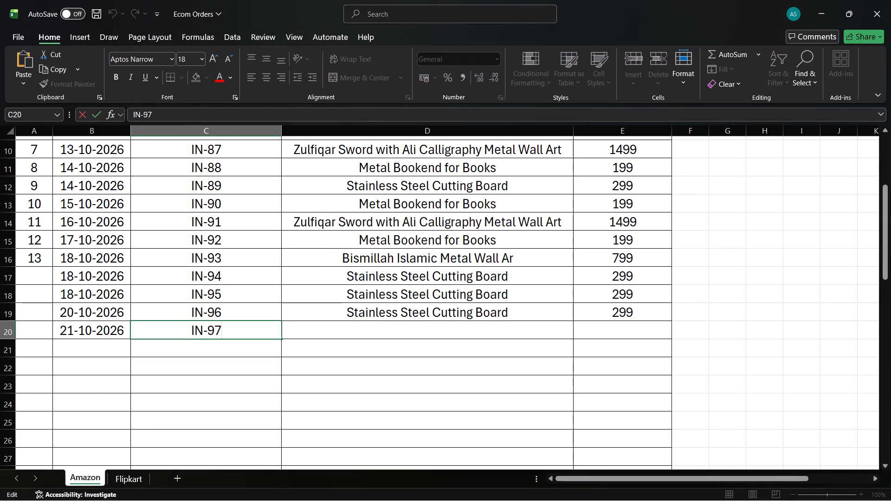
pyautogui.click(362, 326)
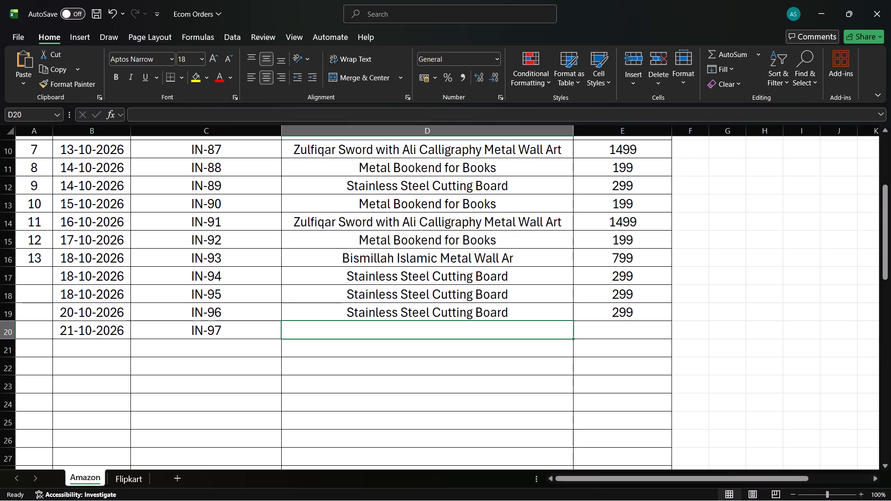
pyautogui.write('Cancelled')
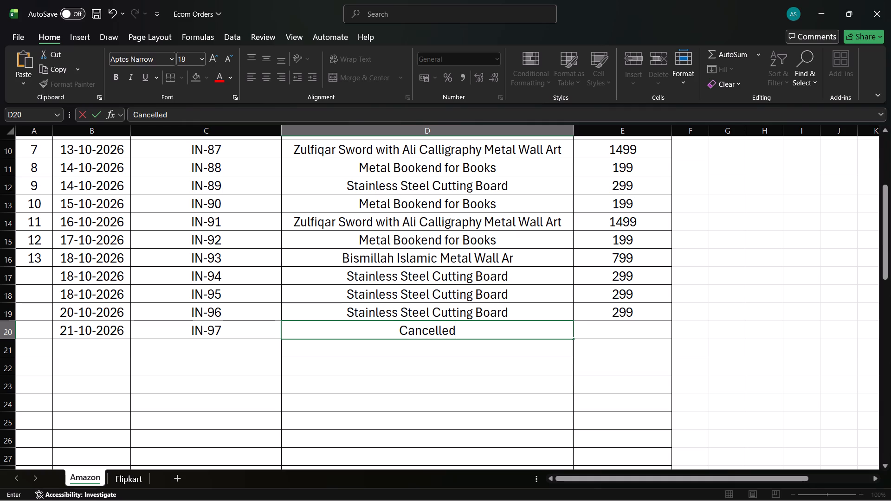
pyautogui.write('/B')
pyautogui.press('BackSpace')
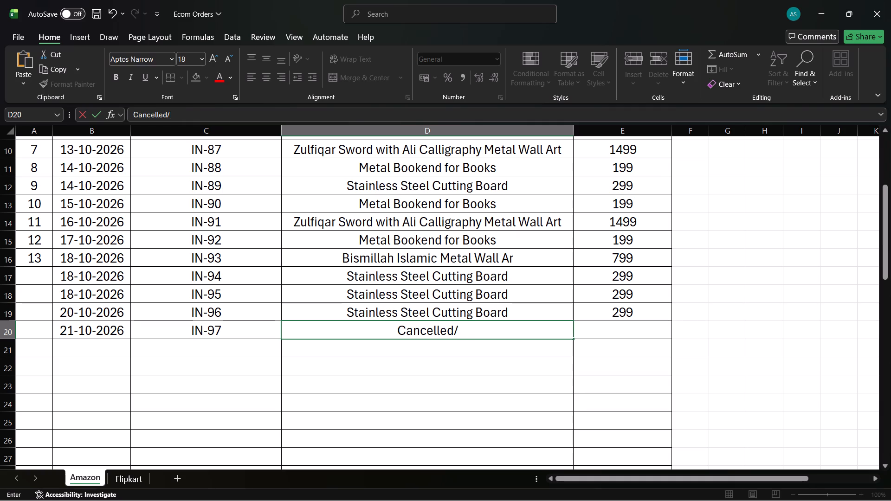
pyautogui.write('Inoiv')
pyautogui.press('BackSpace')
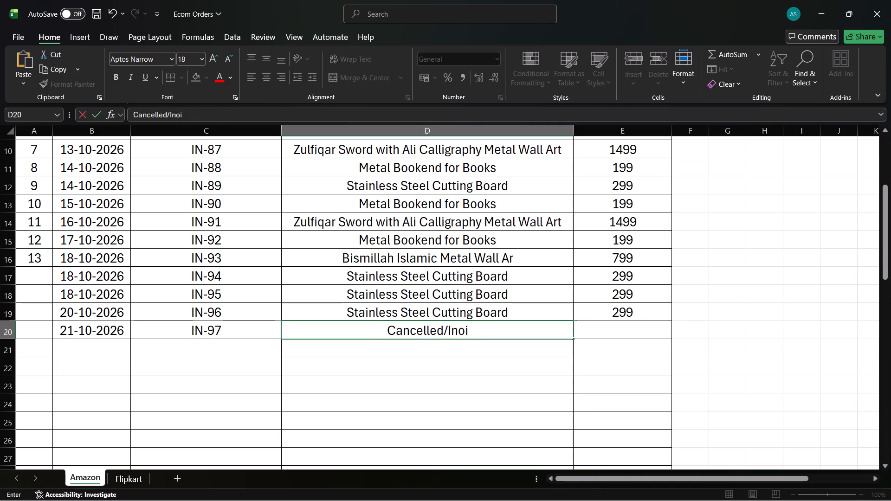
pyautogui.press('BackSpace')
pyautogui.press('BackSpace')
pyautogui.write('voice')
pyautogui.press('space')
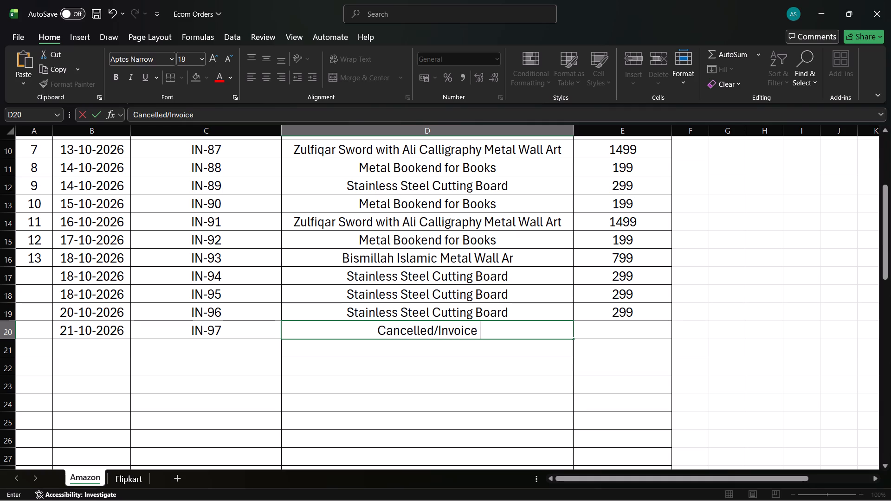
pyautogui.write('not available')
pyautogui.press('Tab')
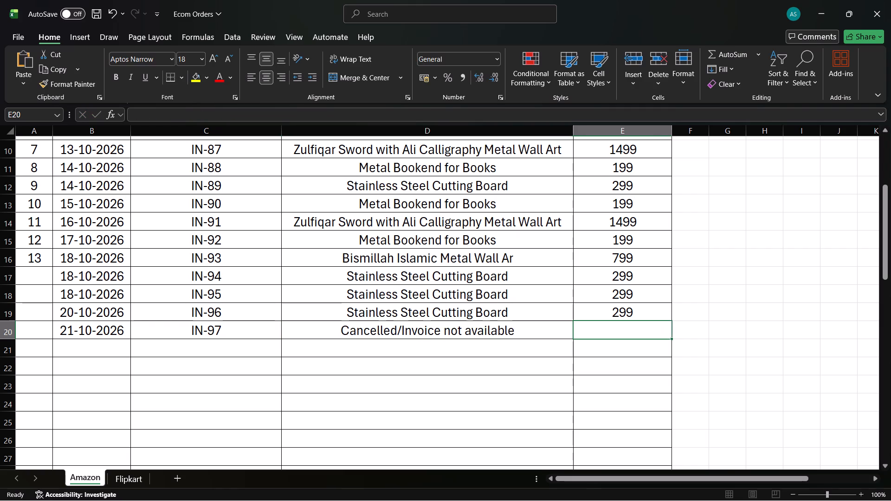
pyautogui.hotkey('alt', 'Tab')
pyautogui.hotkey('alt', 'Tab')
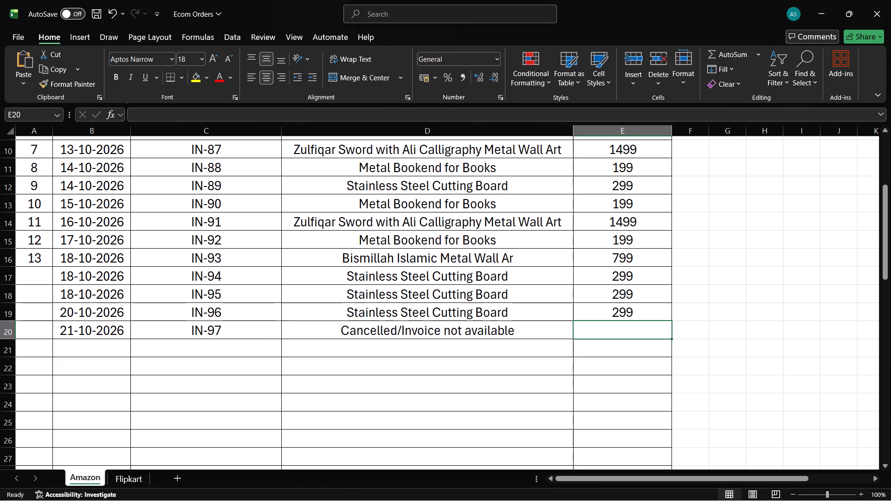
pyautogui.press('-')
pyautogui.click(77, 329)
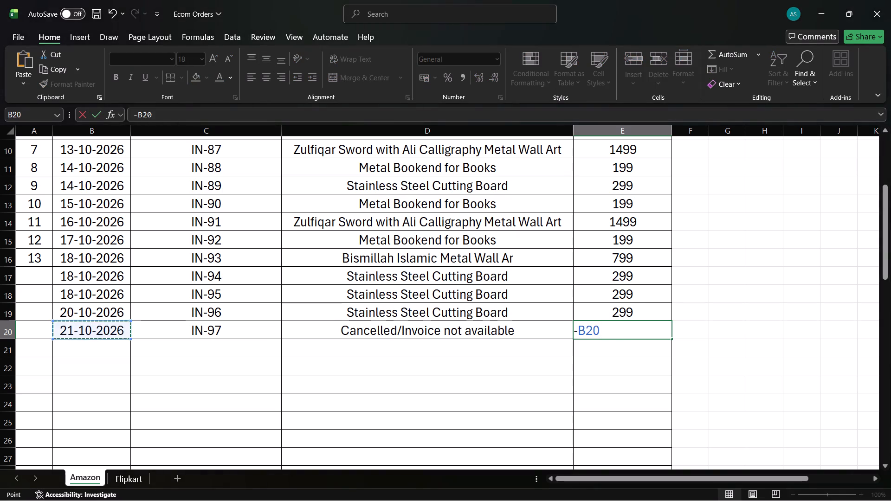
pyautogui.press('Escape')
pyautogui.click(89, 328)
pyautogui.hotkey('alt', 'Tab')
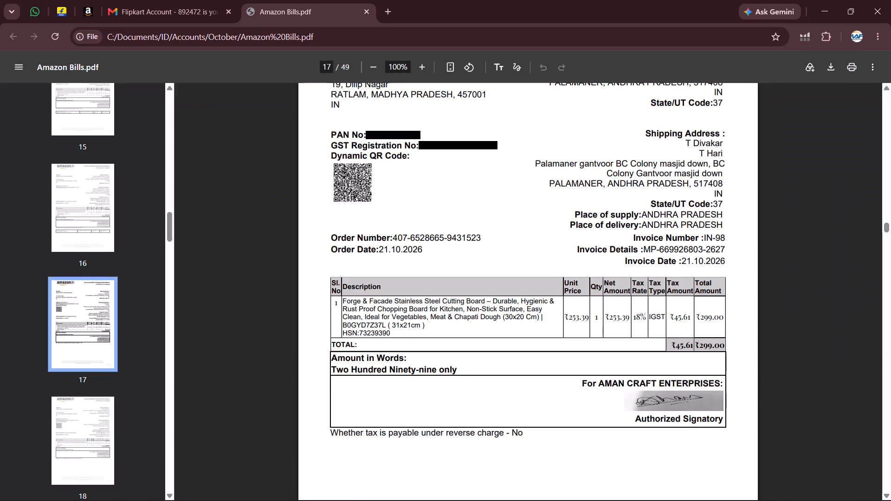
pyautogui.scroll(-2, 73, 337)
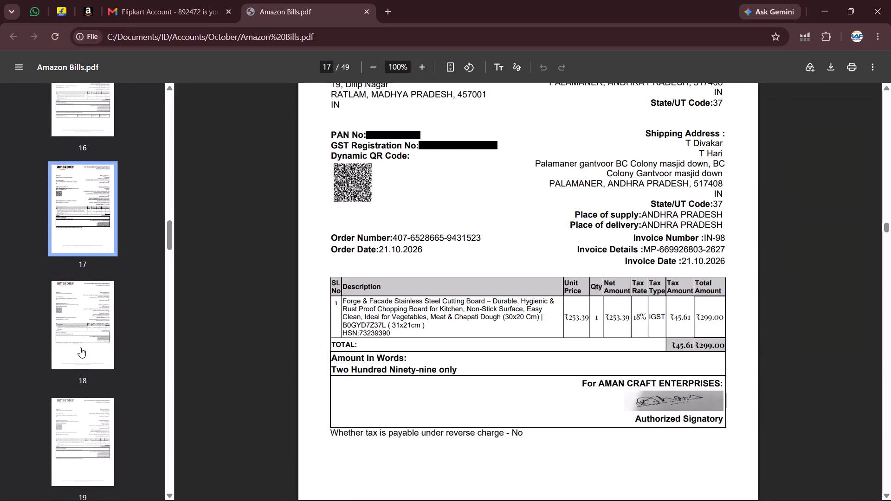
pyautogui.click(80, 347)
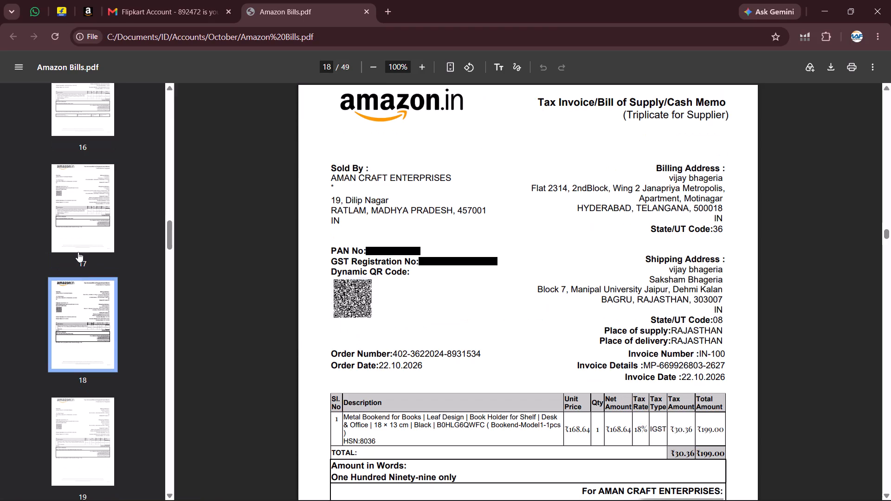
pyautogui.click(78, 252)
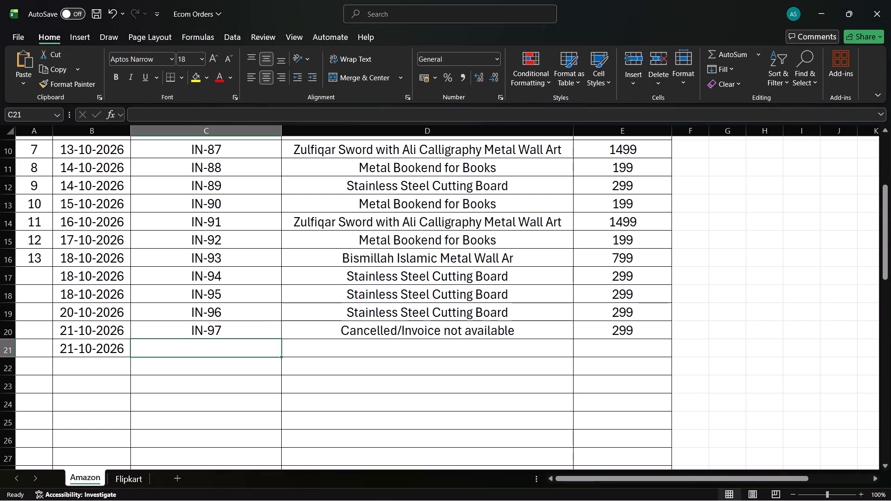
pyautogui.hotkey('ctrl', 'd')
pyautogui.doubleClick(252, 343)
pyautogui.press('BackSpace')
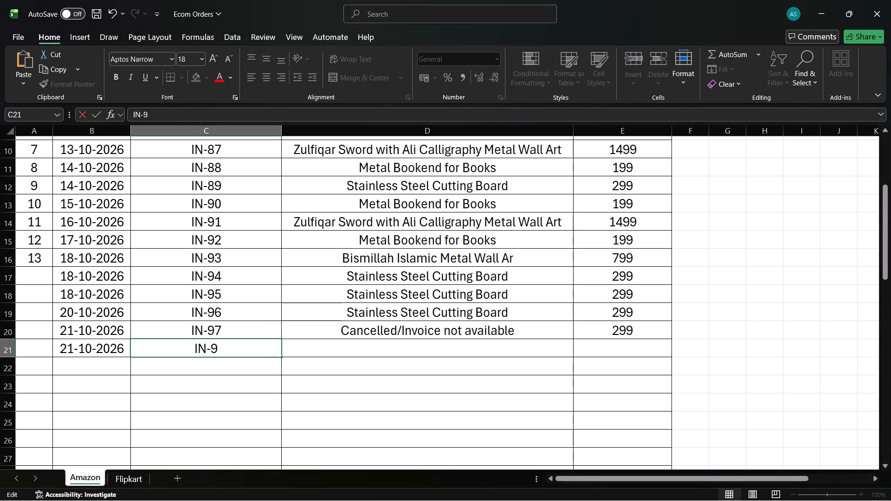
pyautogui.press('8')
pyautogui.press('Tab')
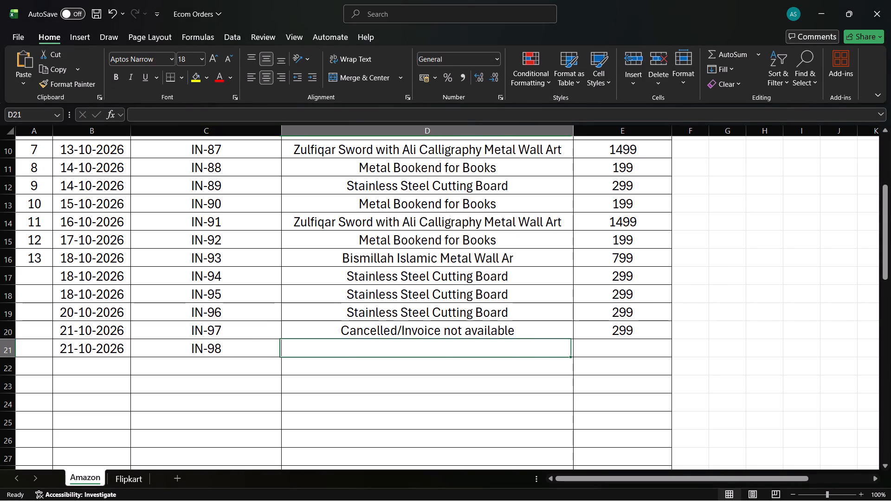
# Check the product on page 17 of the PDF and copy Stainless Steel Cutting Board from row 19 into row 21's product cell.
pyautogui.hotkey('alt', 'Tab')
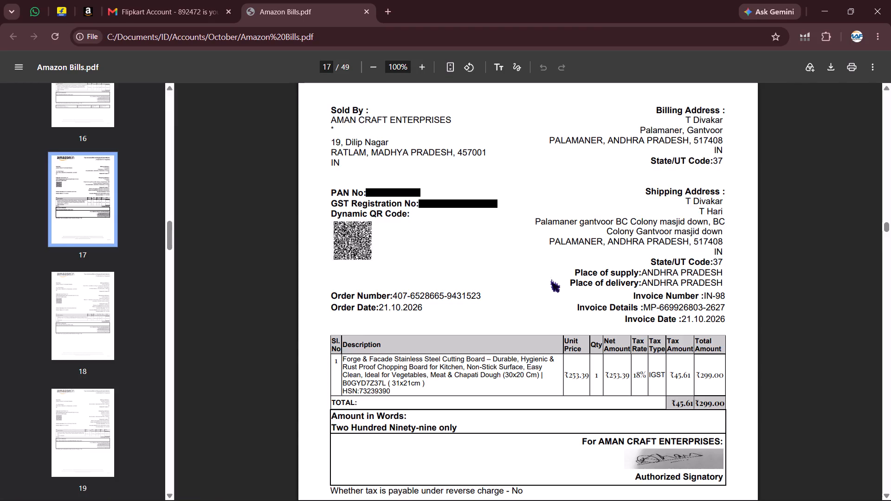
pyautogui.hotkey('alt', 'Tab')
pyautogui.hotkey('alt', 'Tab')
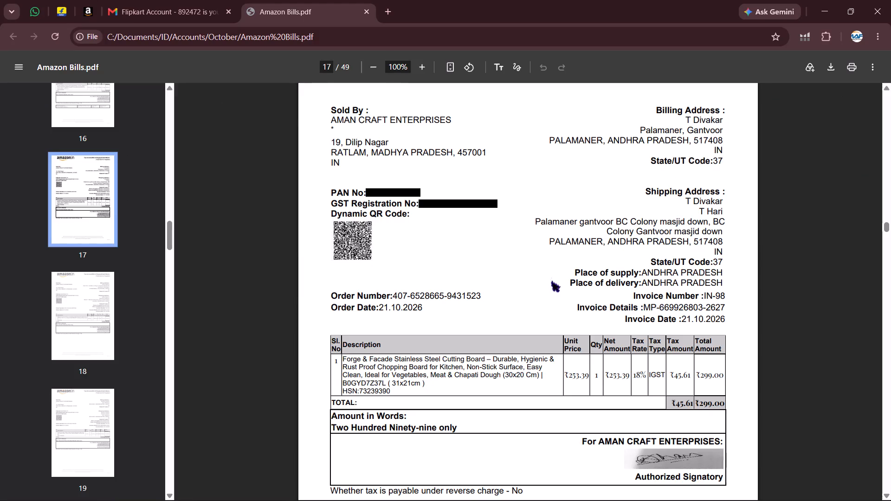
pyautogui.hotkey('alt', 'Tab')
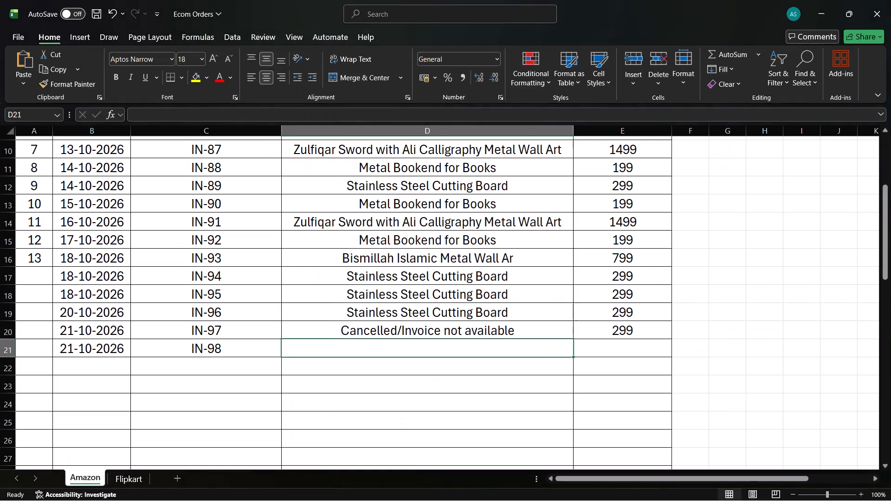
pyautogui.hotkey('alt', 'Tab')
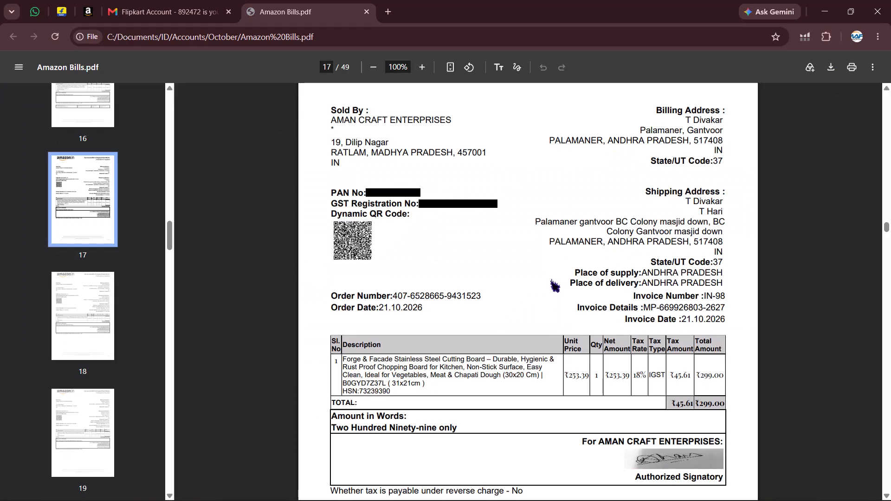
pyautogui.hotkey('alt', 'Tab')
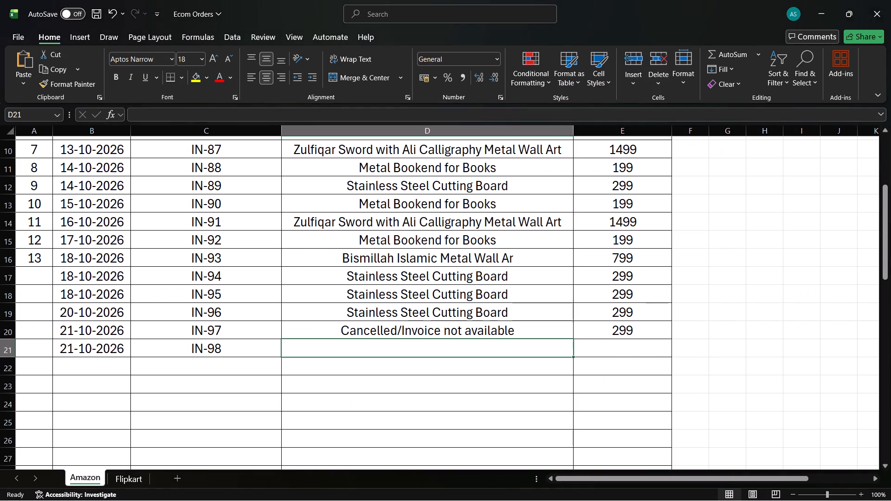
pyautogui.hotkey('alt', 'Tab')
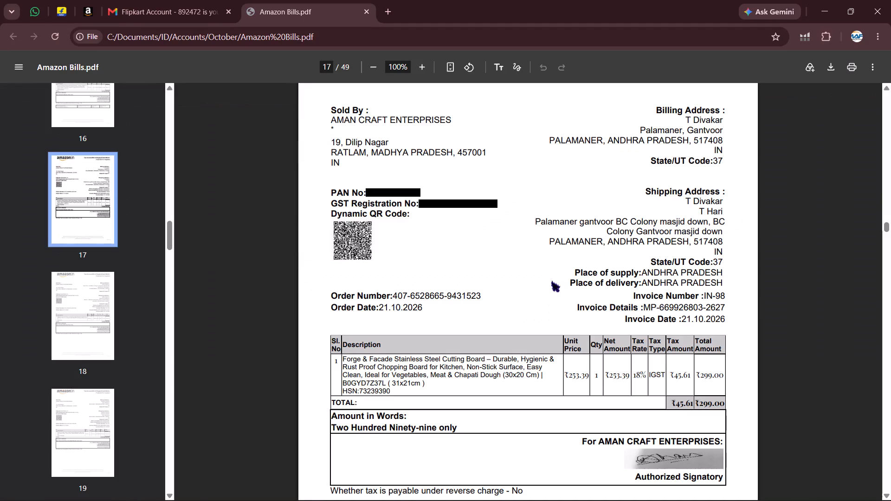
pyautogui.hotkey('alt', 'Tab')
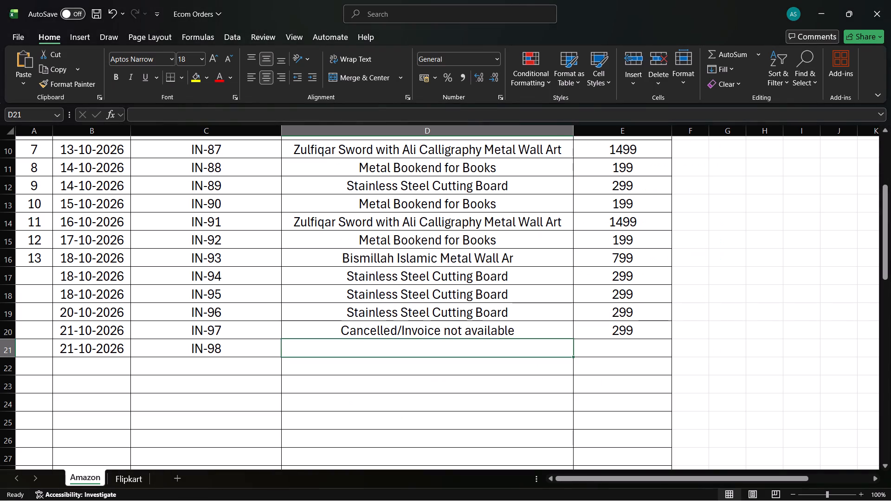
pyautogui.click(481, 308)
pyautogui.hotkey('ctrl', 'c')
pyautogui.click(444, 347)
pyautogui.hotkey('ctrl', 'v')
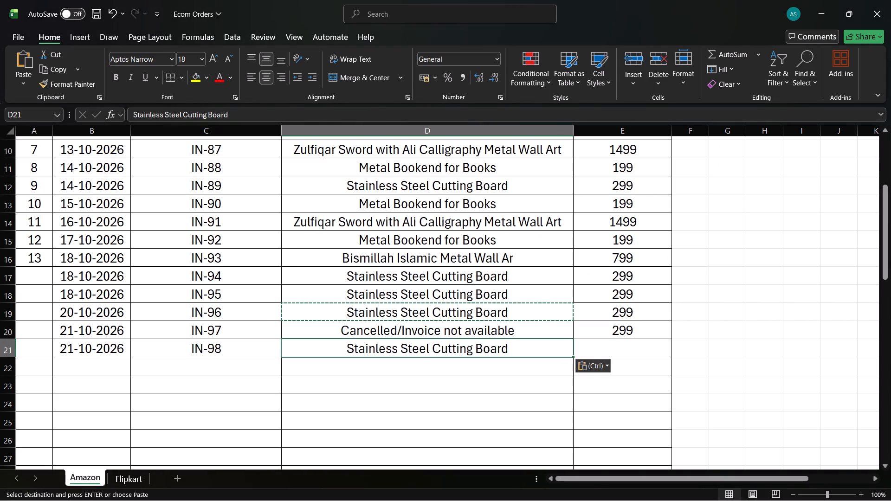
pyautogui.press('Escape')
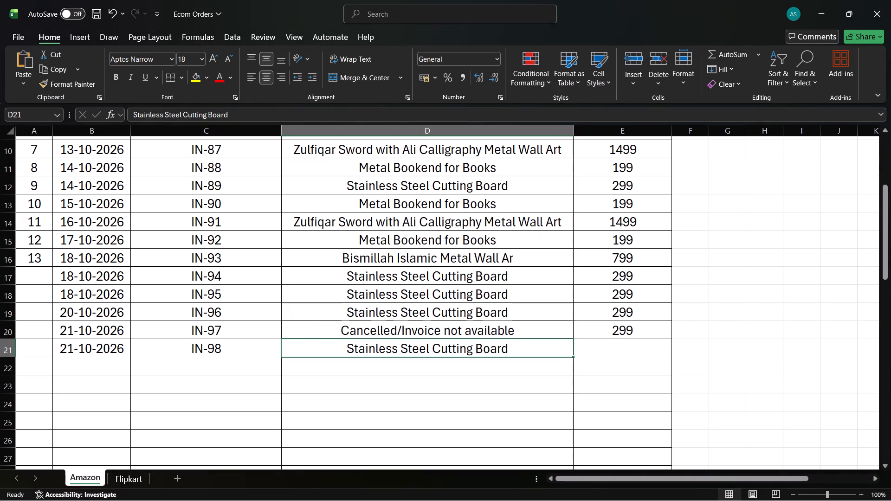
# Check the total amount on page 17 and fill 299 down into the IN-98 row's amount cell.
pyautogui.press('Tab')
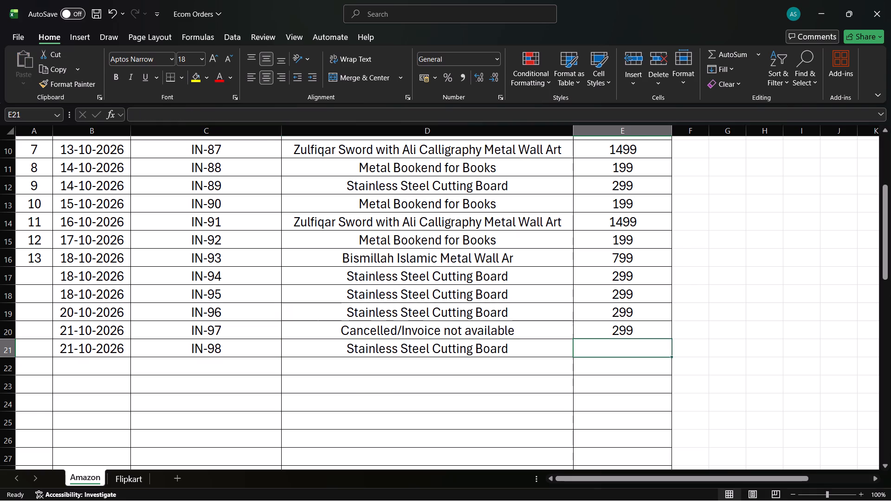
pyautogui.hotkey('alt', 'Tab')
pyautogui.hotkey('alt', 'Tab')
pyautogui.hotkey('ctrl', 'd')
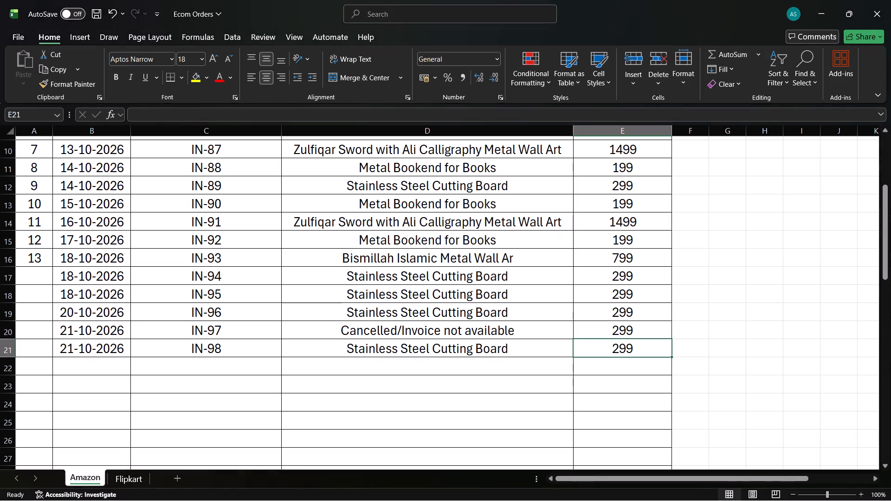
# Check the order date on page 18 of the PDF and enter 22-10-26 as the date in row 22.
pyautogui.click(76, 371)
pyautogui.hotkey('alt', 'Tab')
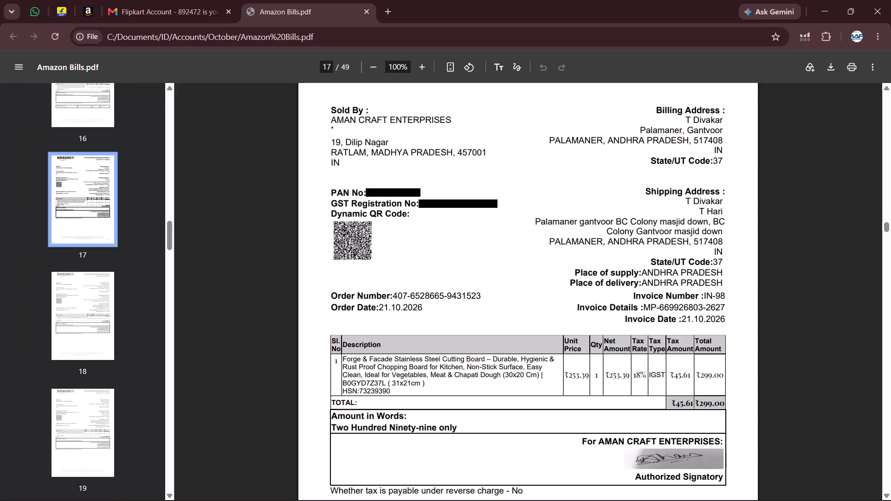
pyautogui.click(76, 306)
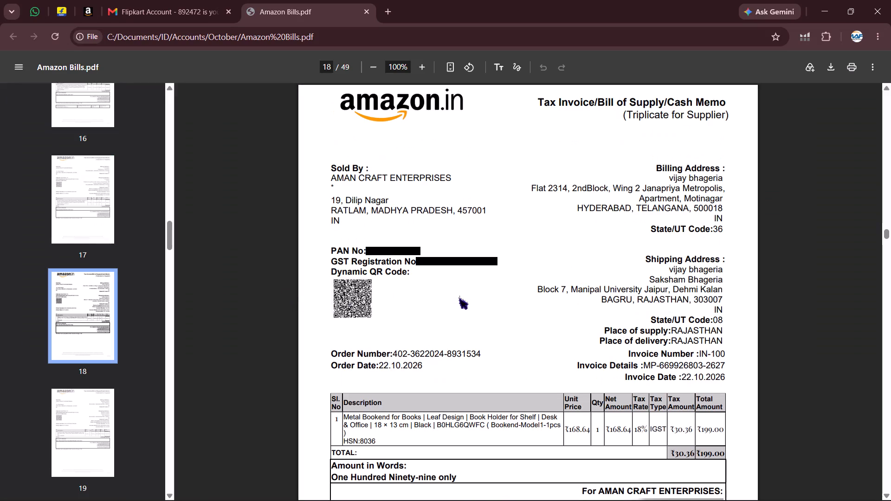
pyautogui.scroll(-1, 459, 295)
pyautogui.hotkey('alt', 'Tab')
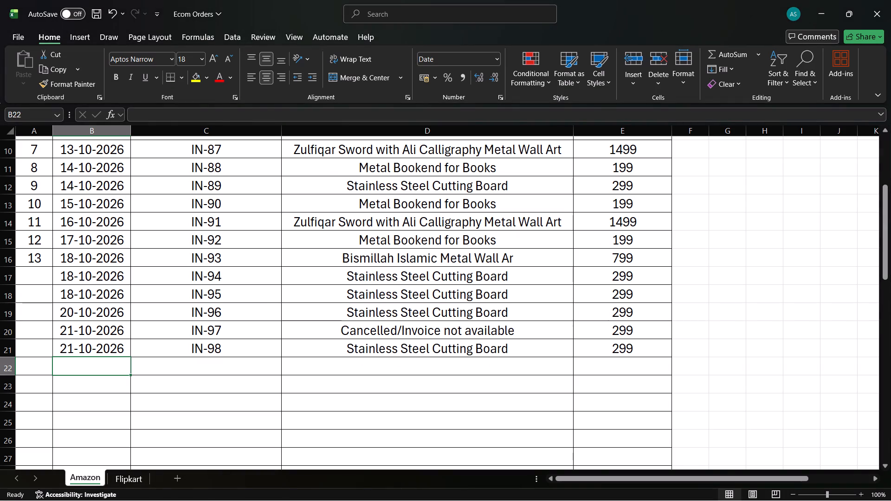
pyautogui.hotkey('alt', 'Tab')
pyautogui.hotkey('alt', 'Tab')
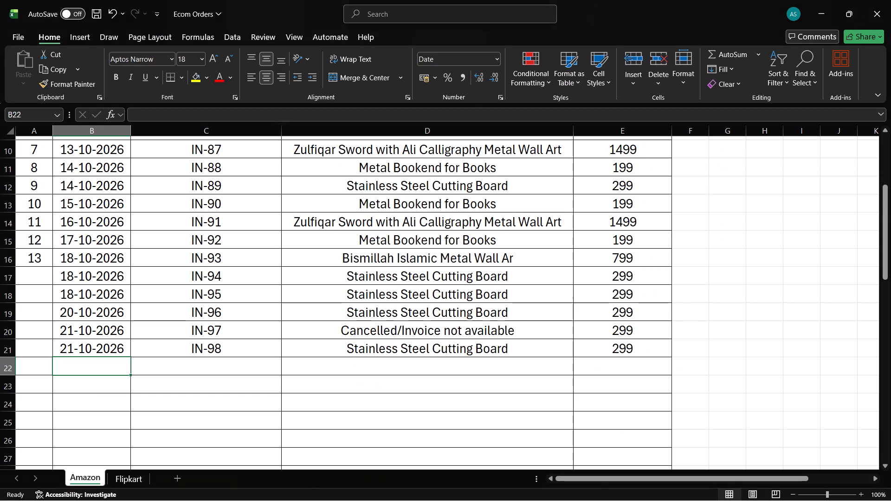
pyautogui.write('22-10-26')
pyautogui.press('Tab')
# Fill the invoice number down into row 22 and change it to IN-99.
pyautogui.hotkey('ctrl', 'd')
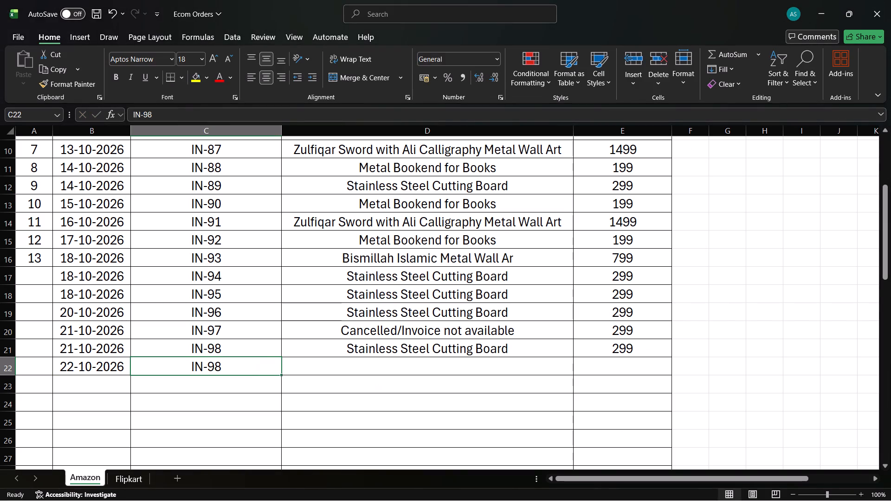
pyautogui.doubleClick(236, 368)
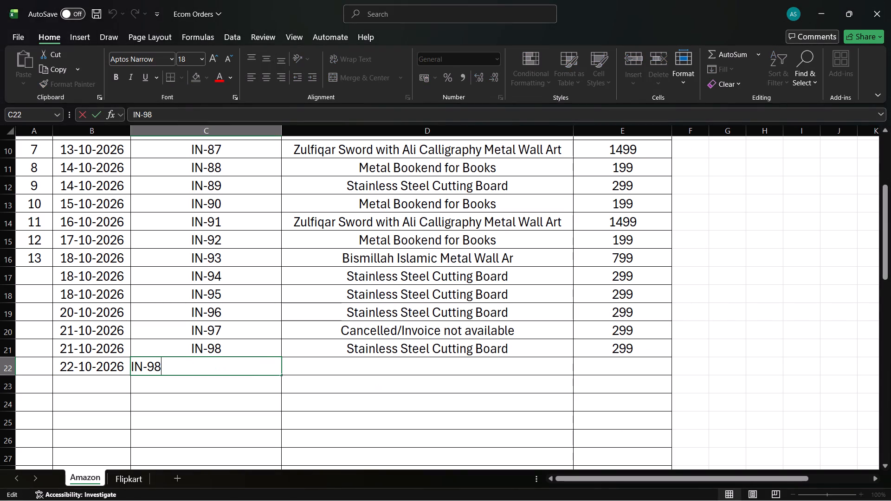
pyautogui.press('BackSpace')
pyautogui.press('9')
pyautogui.press('Tab')
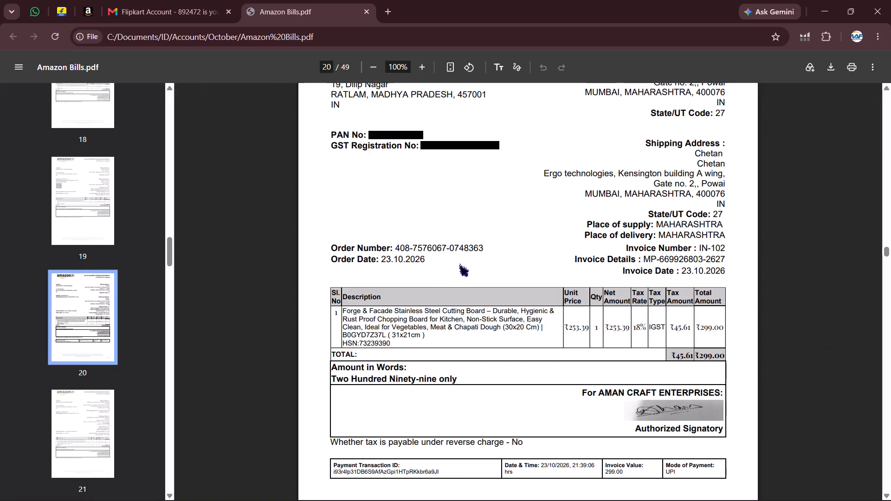
pyautogui.hotkey('alt', 'Tab')
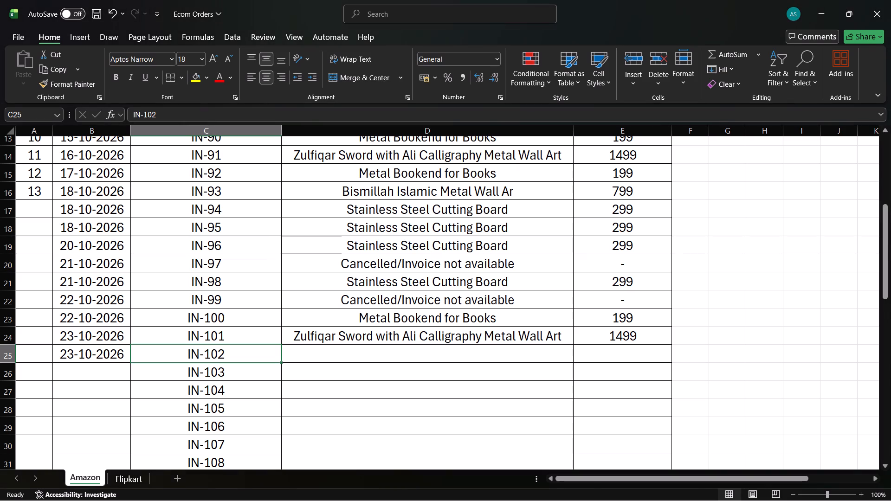
pyautogui.click(420, 244)
pyautogui.hotkey('ctrl', 'c')
pyautogui.click(415, 355)
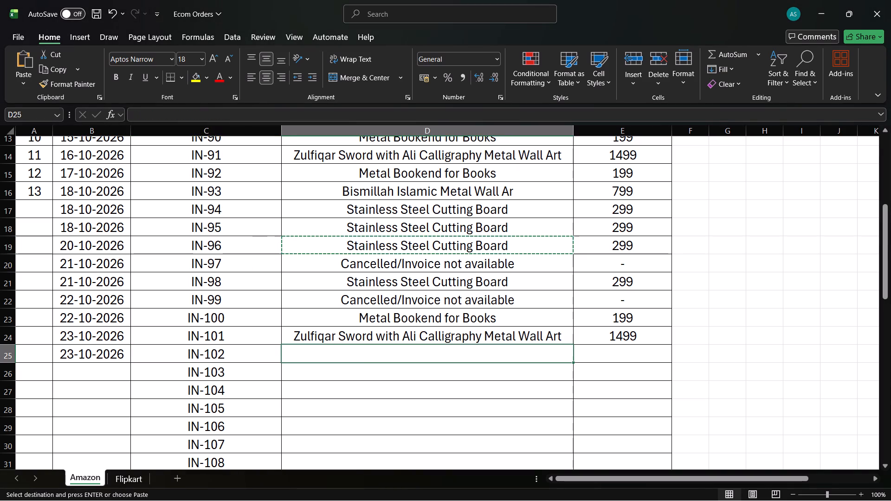
pyautogui.hotkey('ctrl', 'v')
pyautogui.press('Escape')
# Check the total on page 20 of the bills PDF and enter 299 as the IN-102 row's amount.
pyautogui.press('Tab')
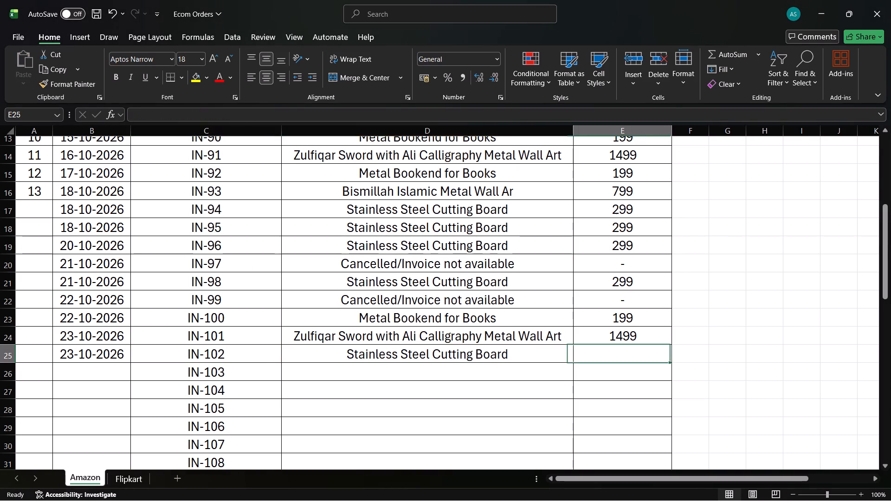
pyautogui.hotkey('alt', 'Tab')
pyautogui.hotkey('alt', 'Tab')
pyautogui.write('299')
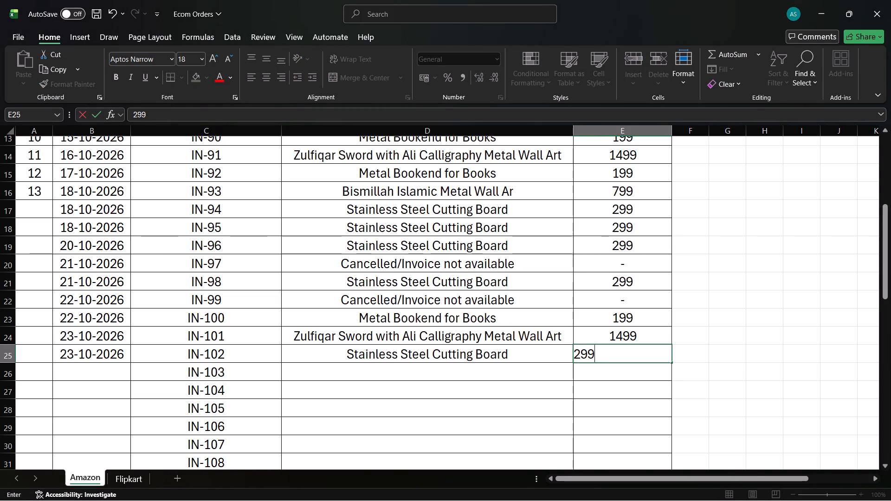
pyautogui.press('Return')
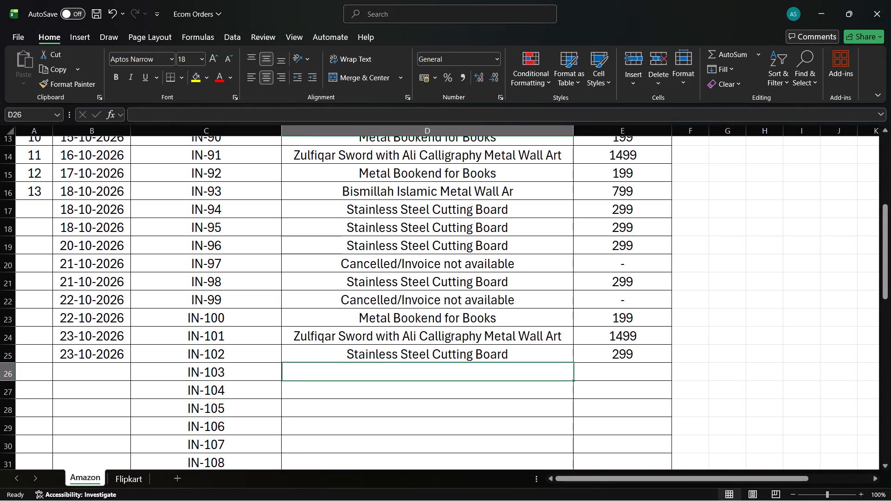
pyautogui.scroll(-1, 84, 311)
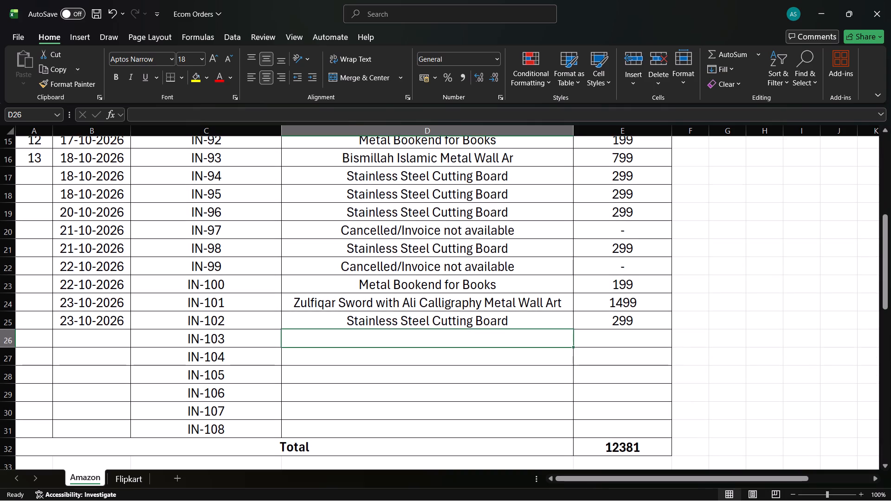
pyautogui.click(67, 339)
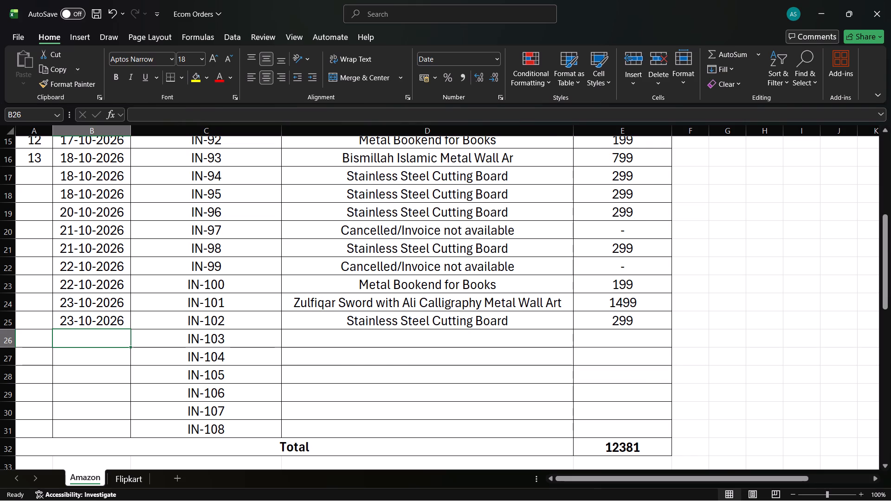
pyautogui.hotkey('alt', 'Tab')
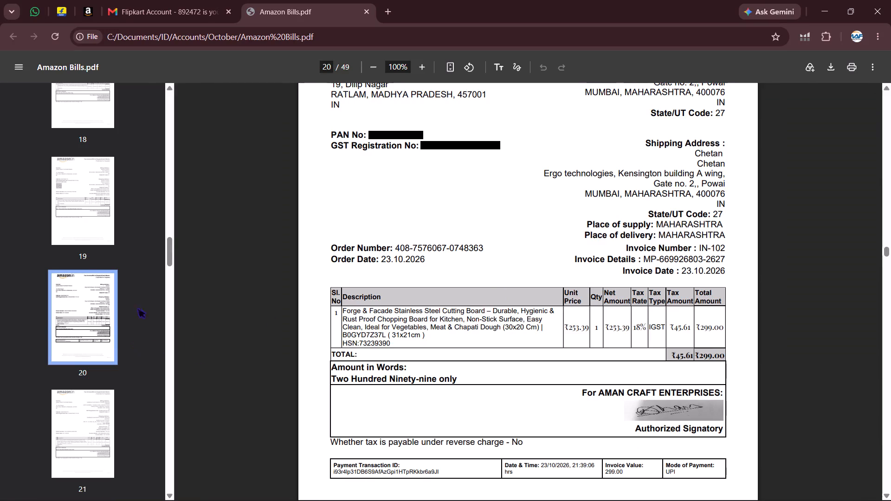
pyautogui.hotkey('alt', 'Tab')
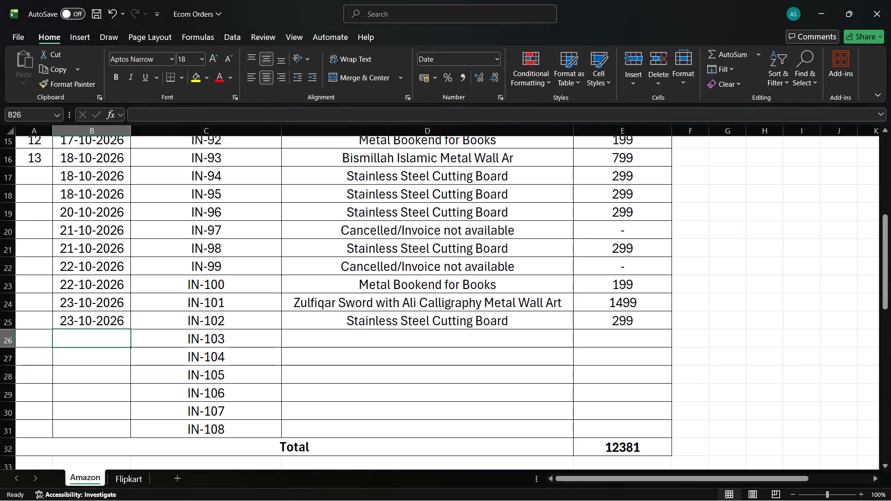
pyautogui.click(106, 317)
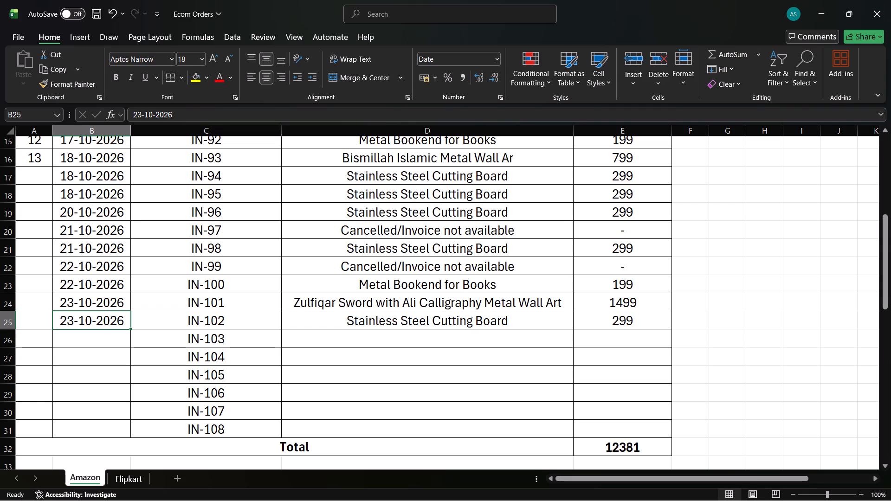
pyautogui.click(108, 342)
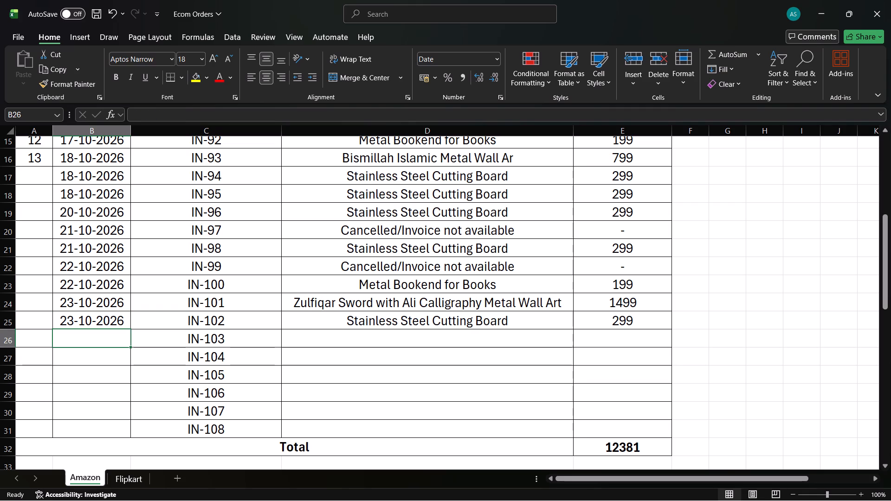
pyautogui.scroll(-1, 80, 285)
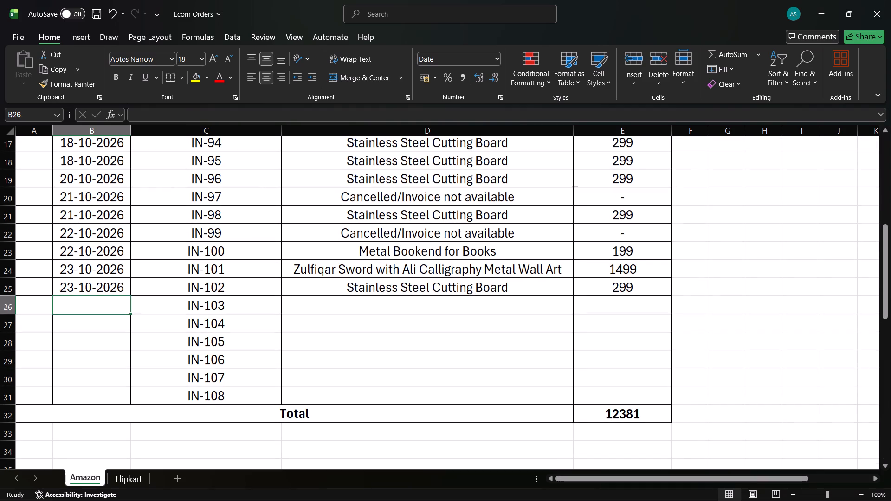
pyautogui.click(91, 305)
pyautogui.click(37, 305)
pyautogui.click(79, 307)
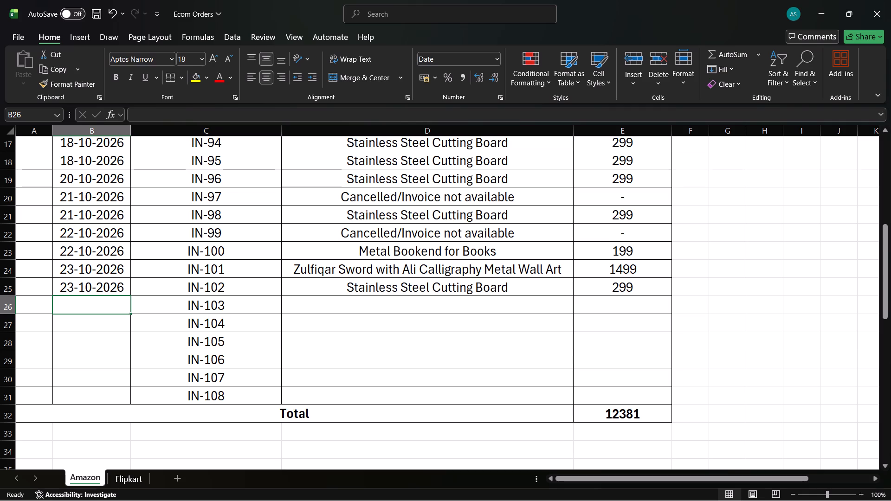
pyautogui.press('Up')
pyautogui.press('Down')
pyautogui.hotkey('alt', 'Tab')
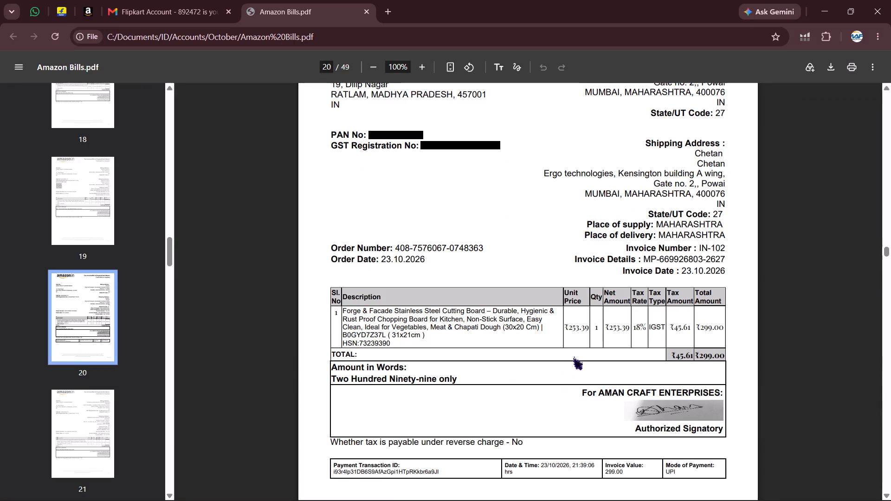
pyautogui.hotkey('alt', 'Tab')
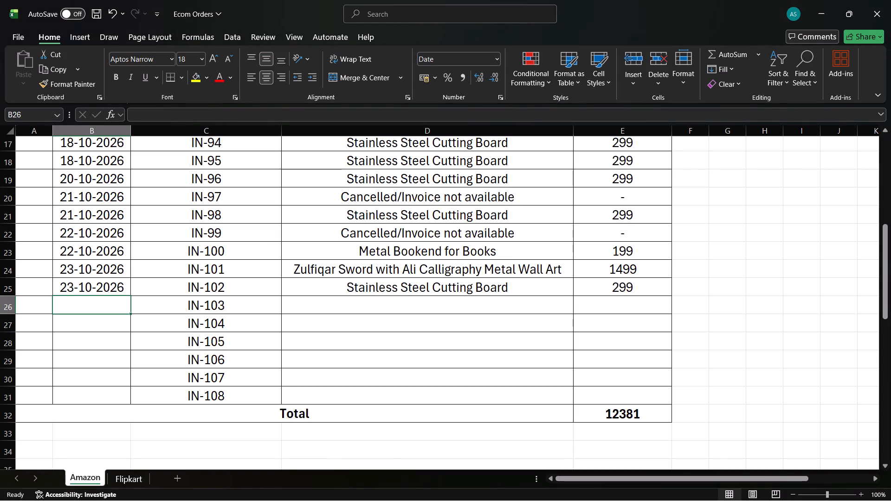
pyautogui.hotkey('alt', 'Tab')
pyautogui.hotkey('alt', 'Tab')
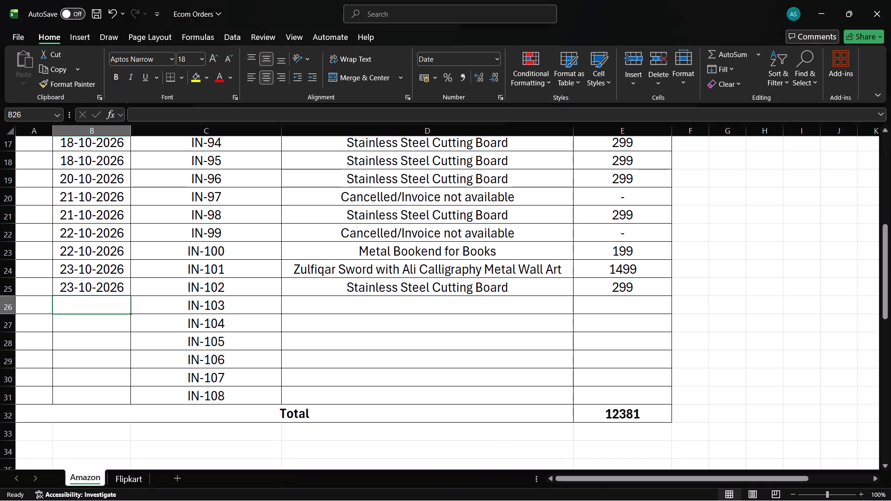
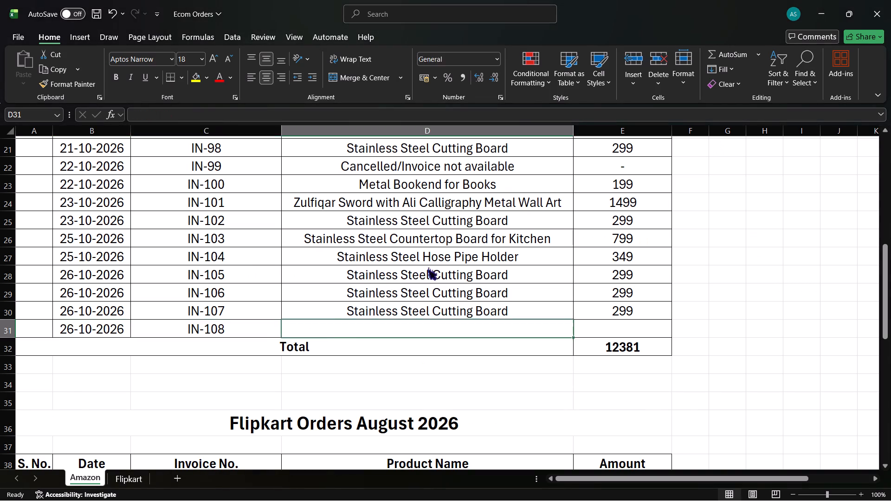
pyautogui.hotkey('alt', 'Tab')
pyautogui.press('Right')
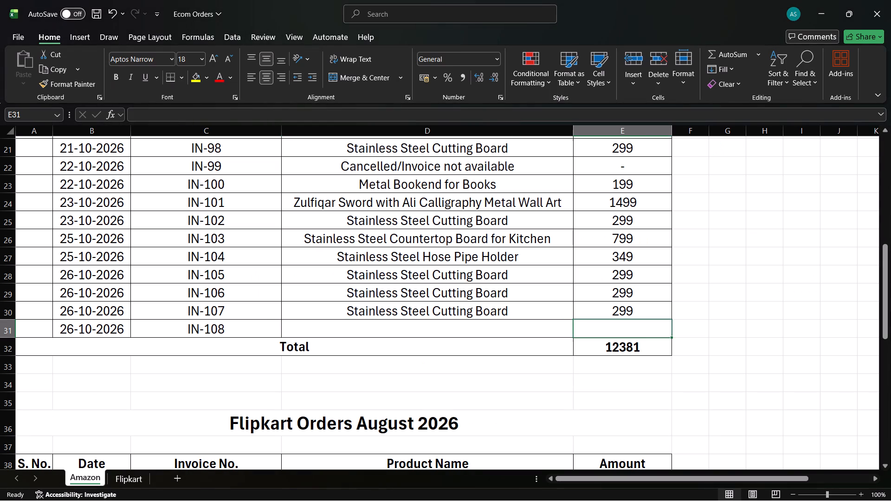
pyautogui.write('299')
pyautogui.press('Return')
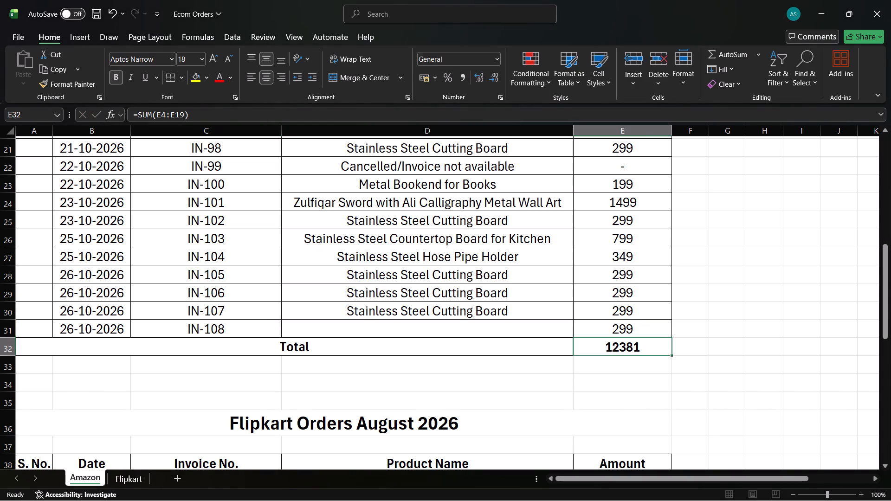
# Check the product on page 26 of the bills PDF and fill Stainless Steel Cutting Board down into the IN-108 row.
pyautogui.press('Left')
pyautogui.press('Up')
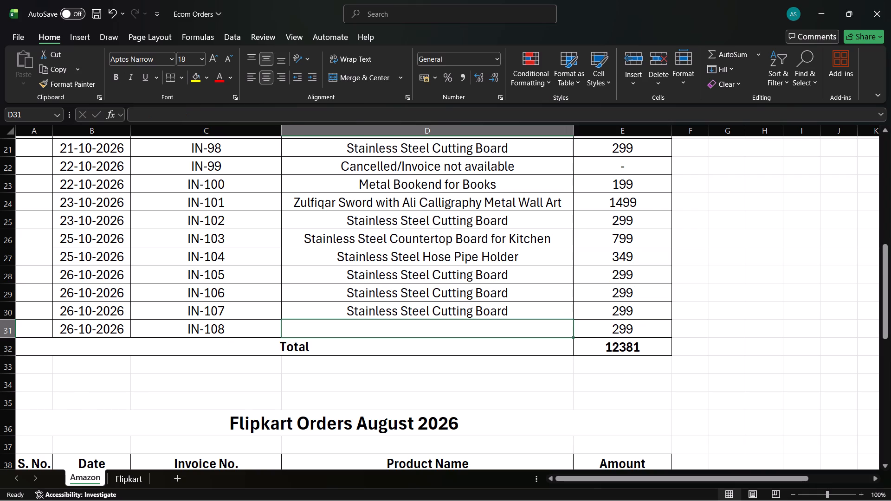
pyautogui.hotkey('alt', 'Tab')
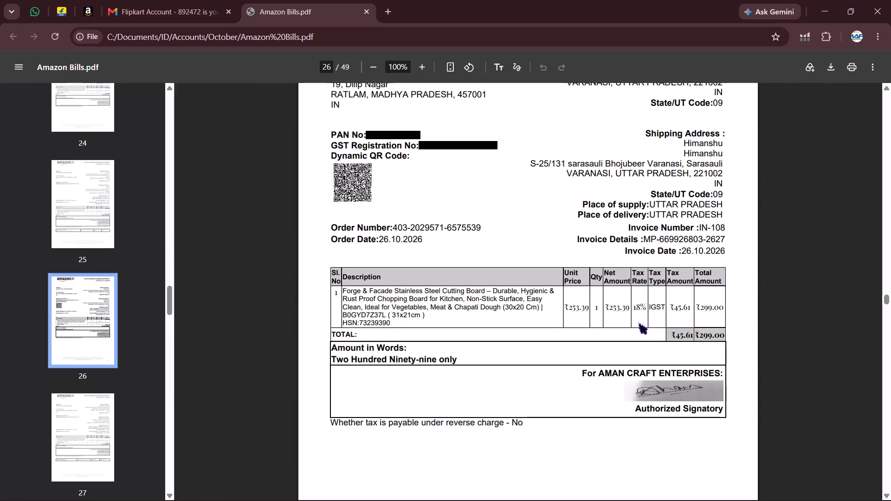
pyautogui.hotkey('alt', 'Tab')
pyautogui.hotkey('ctrl', 'd')
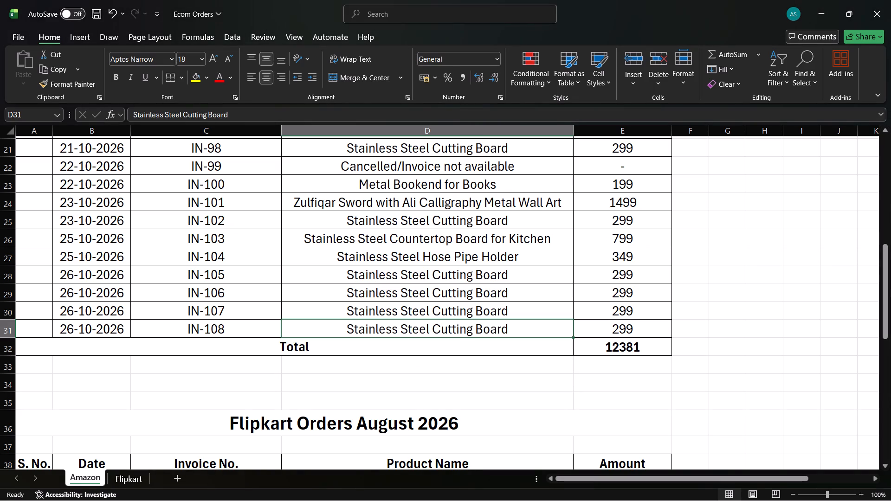
# Insert five blank rows above the Total row of the Amazon orders table.
pyautogui.click(655, 321)
pyautogui.click(9, 352)
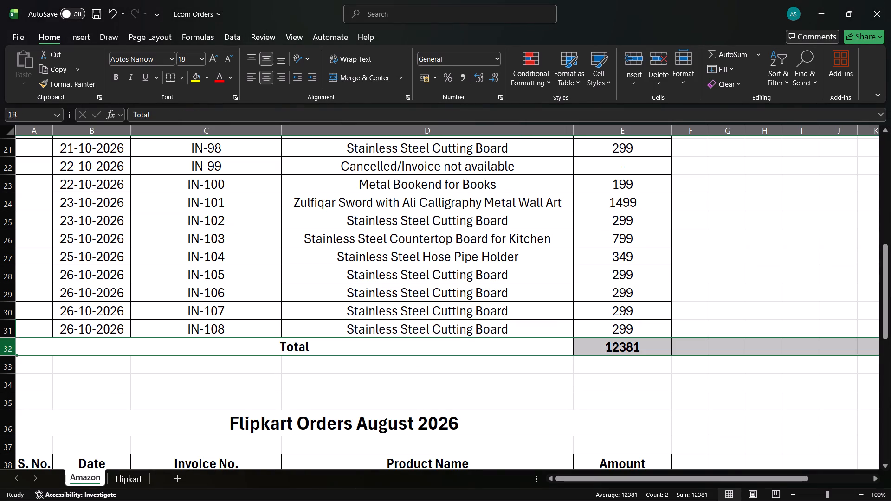
pyautogui.hotkey('ctrl', '+')
pyautogui.hotkey('ctrl', '+')
pyautogui.hotkey('ctrl', '+')
pyautogui.hotkey('ctrl', '+')
pyautogui.hotkey('ctrl', '+')
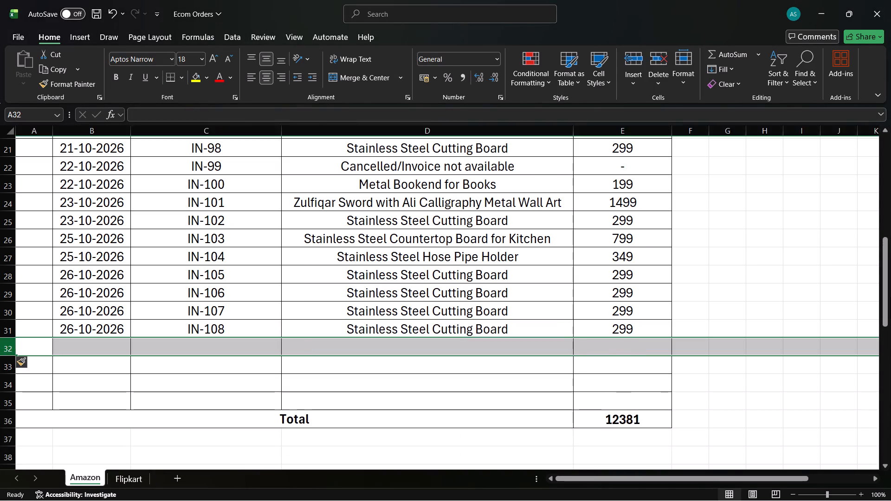
# Select the invoice number cell in the first blank row below IN-108 and look through the bills PDF pages following page 26.
pyautogui.click(102, 346)
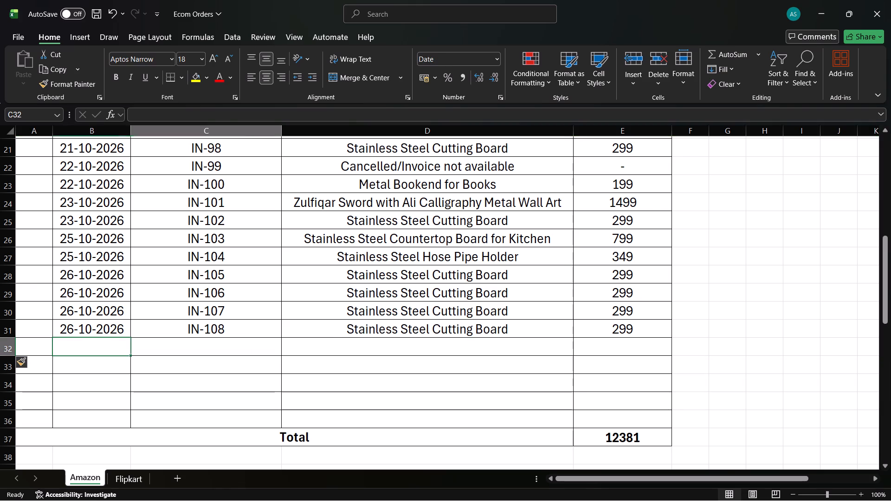
pyautogui.click(216, 345)
pyautogui.hotkey('alt', 'Tab')
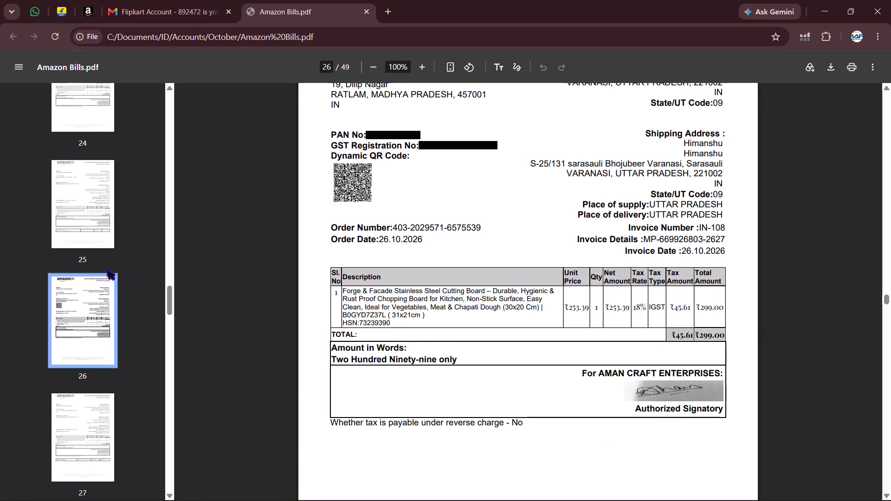
pyautogui.scroll(-3, 90, 266)
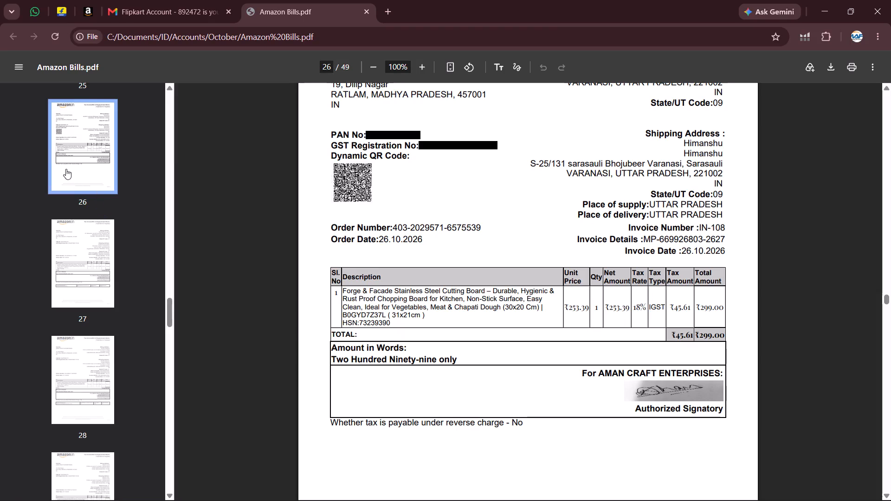
pyautogui.hotkey('alt', 'Tab')
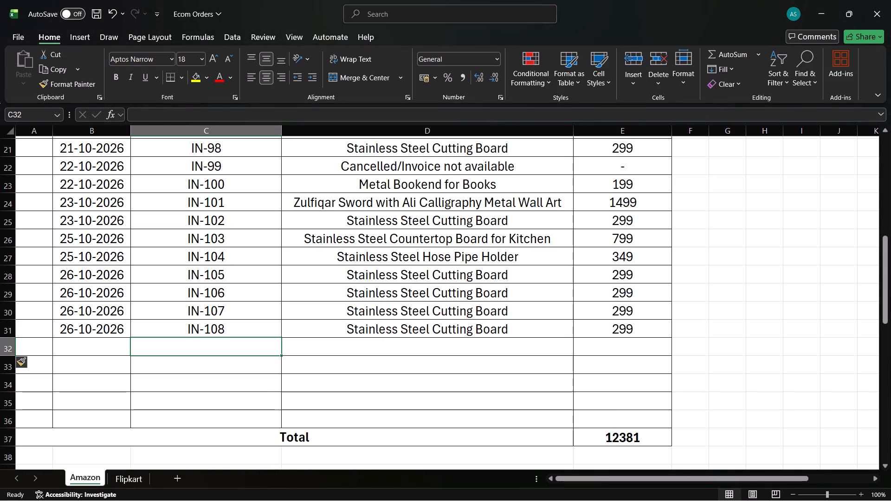
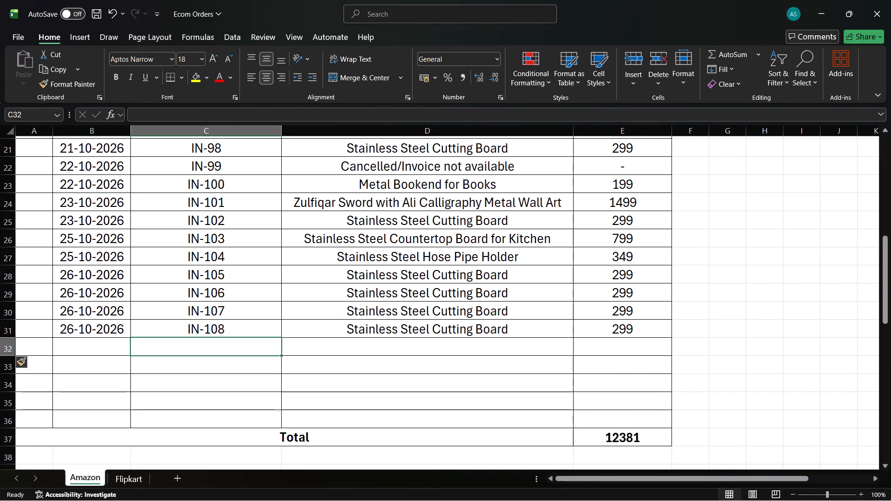
# Check the invoice date on page 27 of the bills PDF and fill 26-10-2026 down into the row below IN-108.
pyautogui.hotkey('alt', 'Tab')
pyautogui.hotkey('alt', 'Tab')
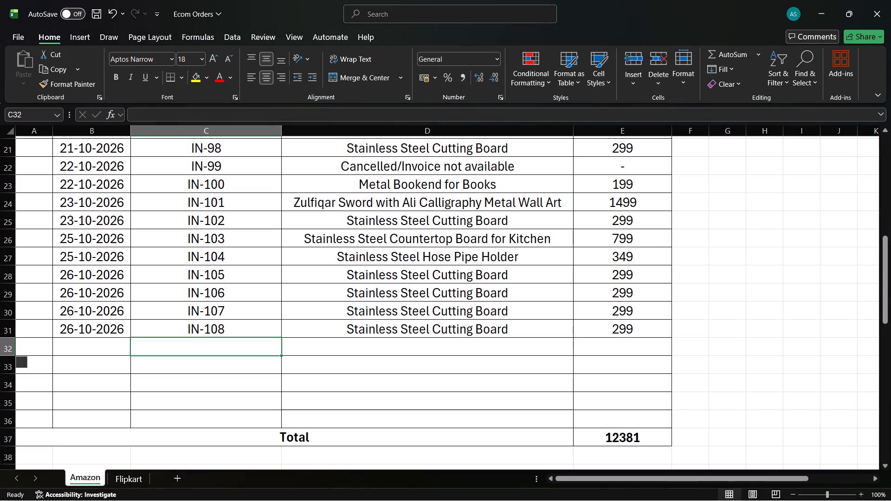
pyautogui.hotkey('alt', 'Tab')
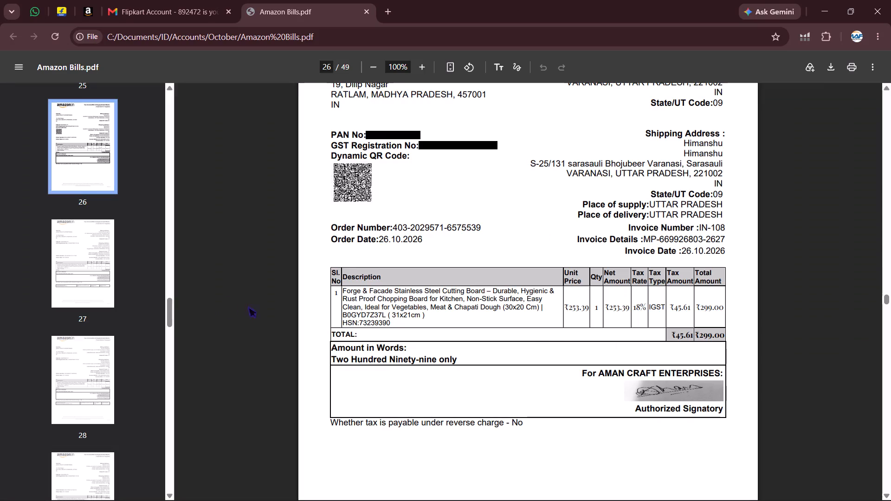
pyautogui.hotkey('alt', 'Tab')
pyautogui.hotkey('alt', 'Tab')
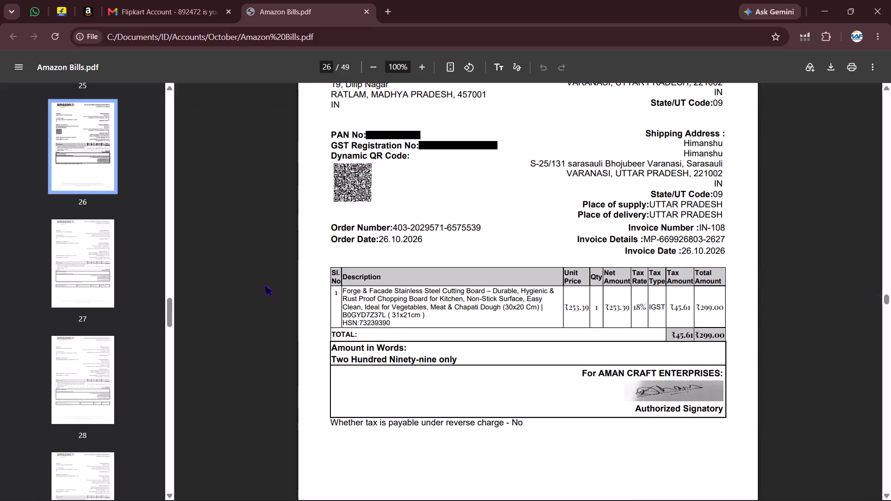
pyautogui.click(71, 255)
pyautogui.scroll(-1, 407, 300)
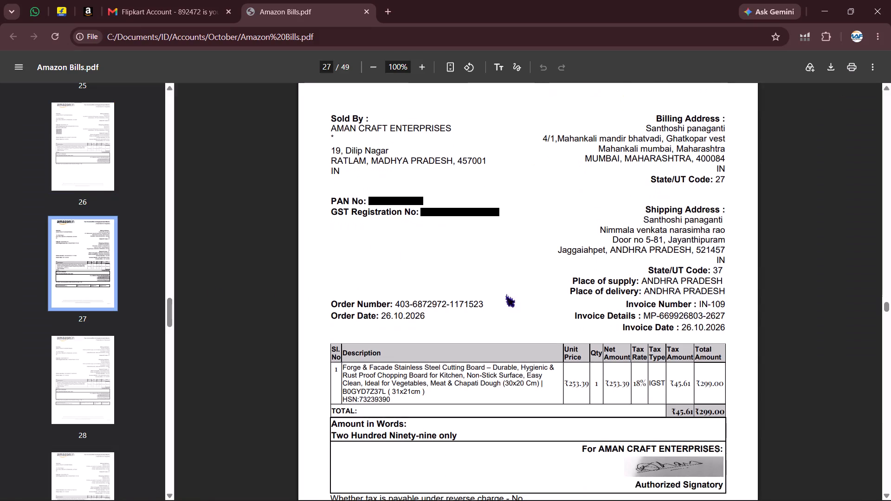
pyautogui.hotkey('alt', 'Tab')
pyautogui.click(111, 347)
pyautogui.hotkey('ctrl', 'd')
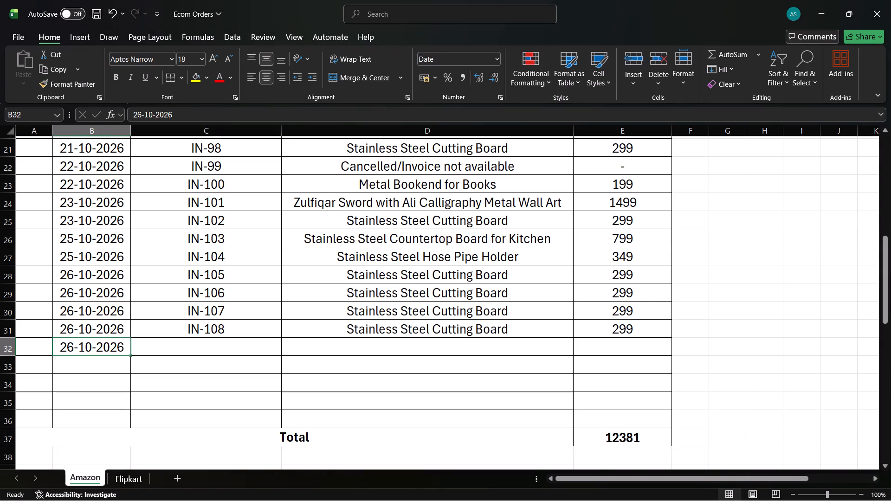
# Fill the invoice number down into the new 26-10-2026 row and change it to IN-109.
pyautogui.press('Tab')
pyautogui.hotkey('alt', 'Tab')
pyautogui.hotkey('alt', 'Tab')
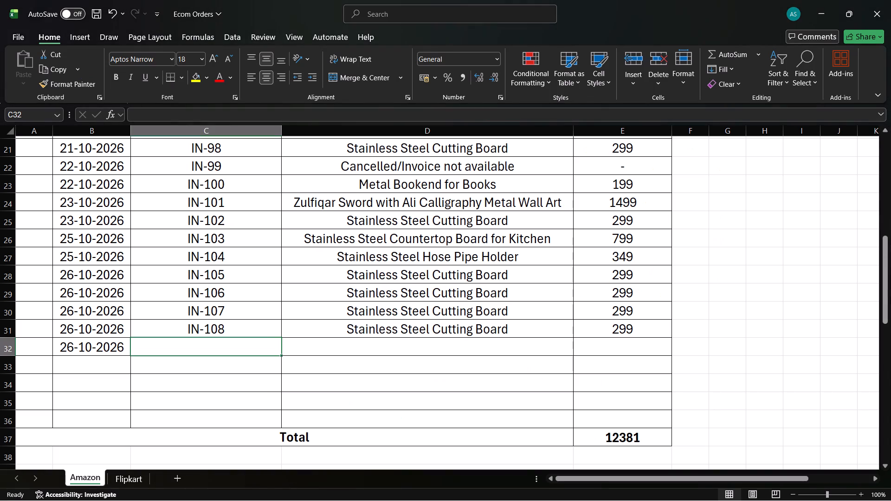
pyautogui.hotkey('ctrl', 'd')
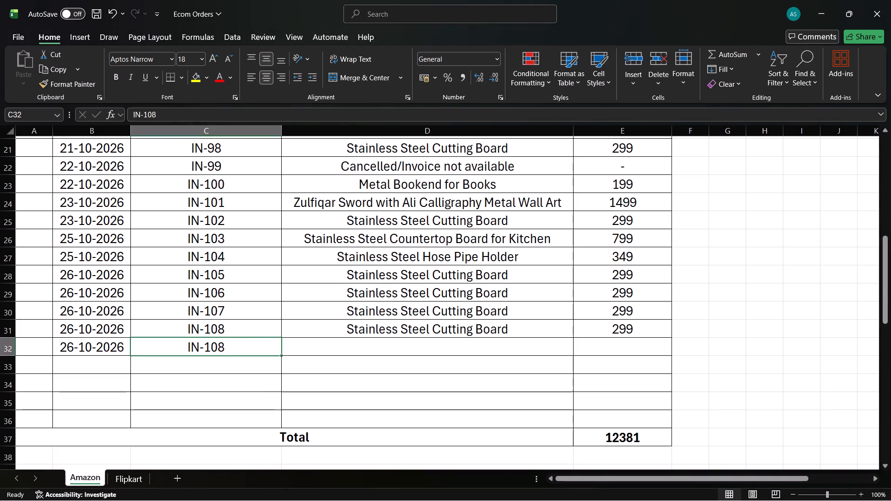
pyautogui.doubleClick(243, 347)
pyautogui.press('BackSpace')
pyautogui.press('9')
pyautogui.press('Return')
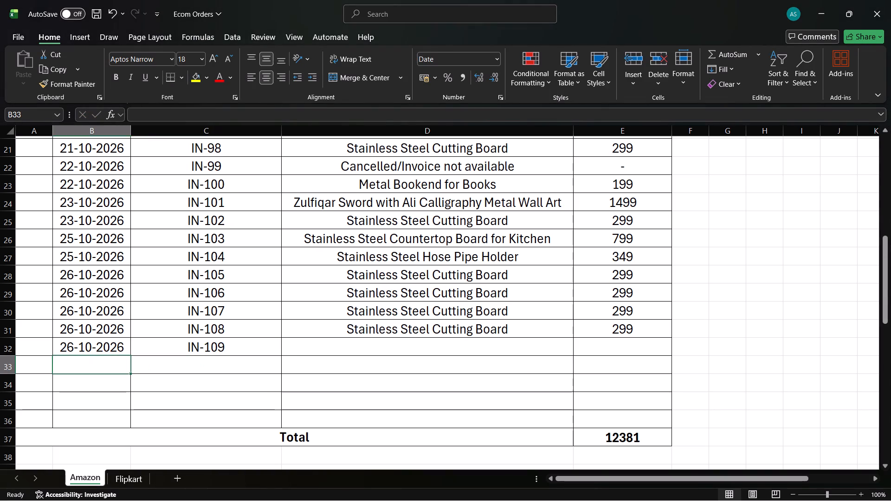
# Check page 27 of the bills PDF and fill Stainless Steel Cutting Board and the amount 299 down into the IN-109 row.
pyautogui.click(250, 344)
pyautogui.press('Tab')
pyautogui.hotkey('alt', 'Tab')
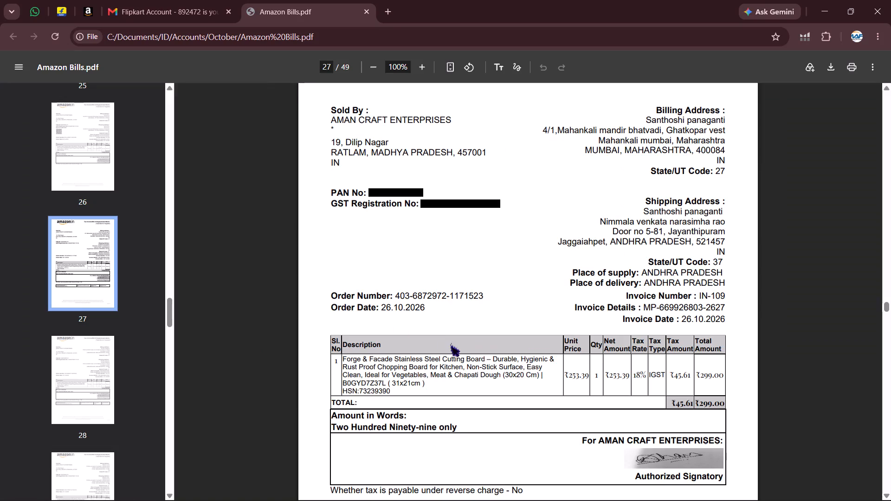
pyautogui.hotkey('alt', 'Tab')
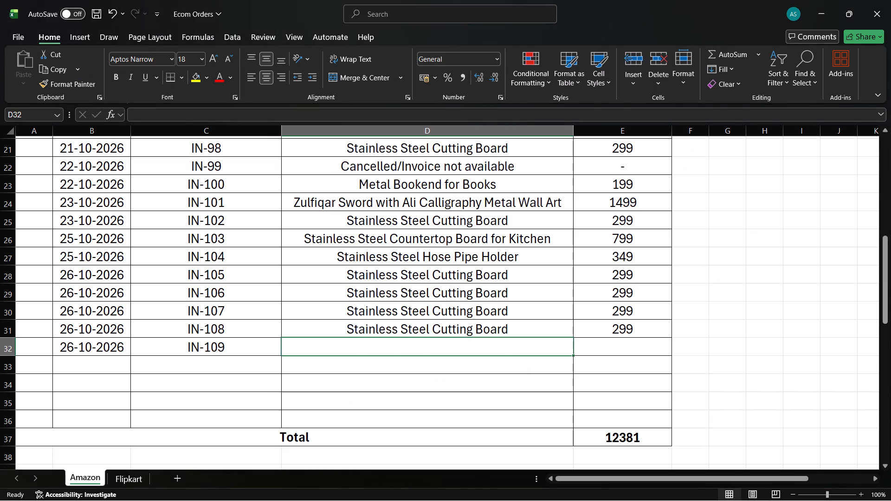
pyautogui.hotkey('ctrl', 'd')
pyautogui.press('Tab')
pyautogui.hotkey('alt', 'Tab')
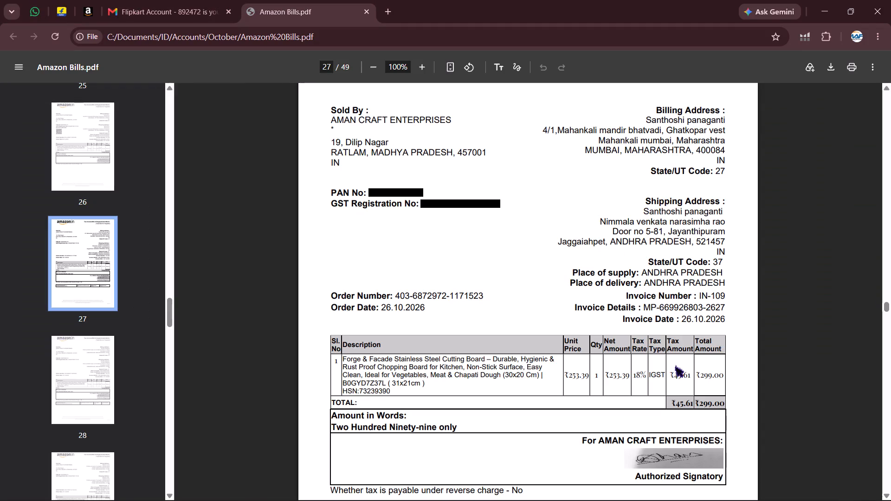
pyautogui.hotkey('alt', 'Tab')
pyautogui.hotkey('ctrl', 'd')
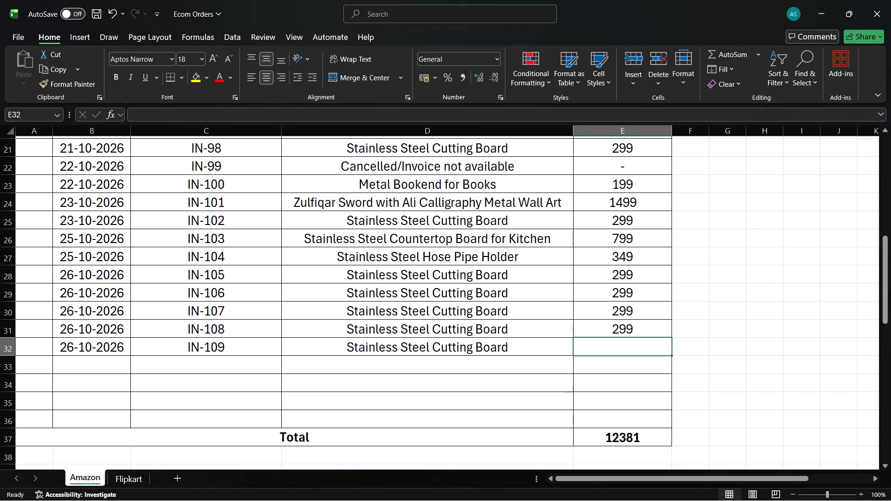
# Check the invoice date on page 28 of the bills PDF and enter 27-10-26 as the date below the IN-109 row.
pyautogui.click(109, 363)
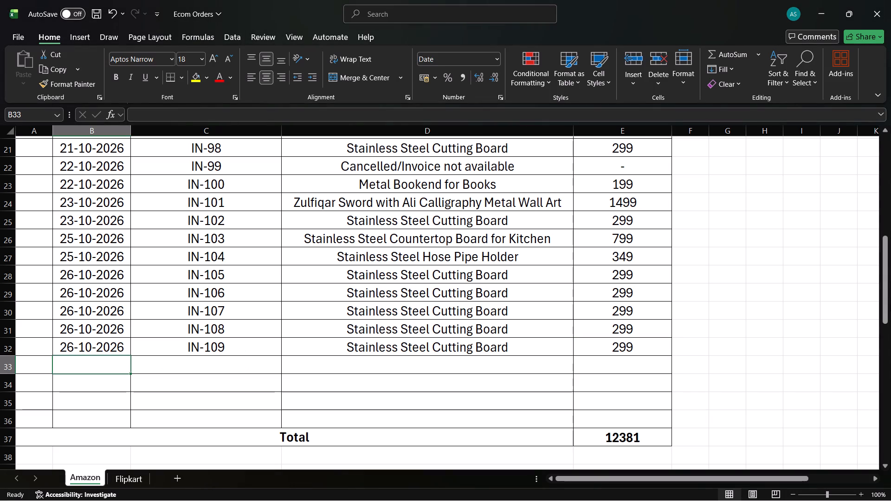
pyautogui.scroll(-1, 323, 264)
pyautogui.hotkey('alt', 'Tab')
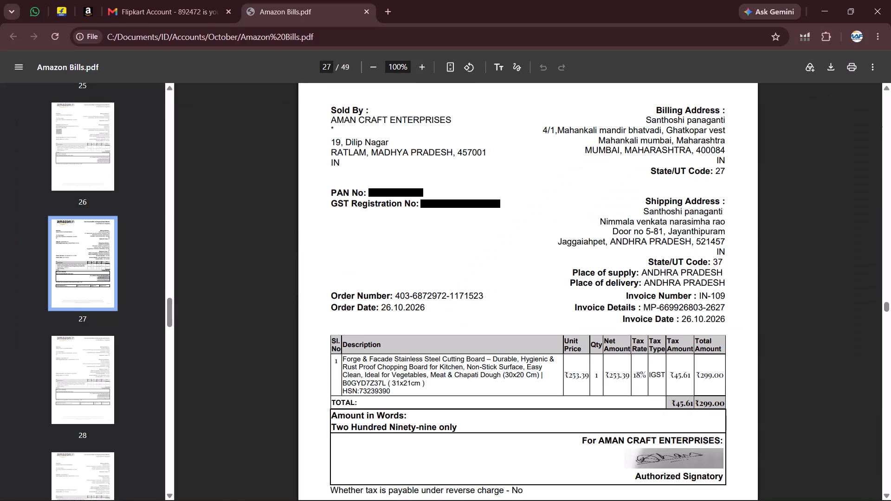
pyautogui.scroll(-1, 114, 247)
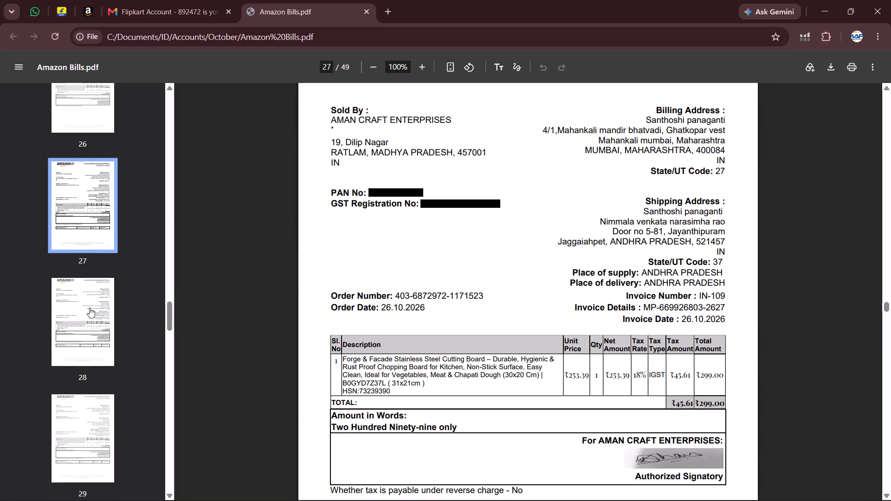
pyautogui.hotkey('alt', 'Tab')
pyautogui.hotkey('alt', 'Tab')
pyautogui.click(89, 319)
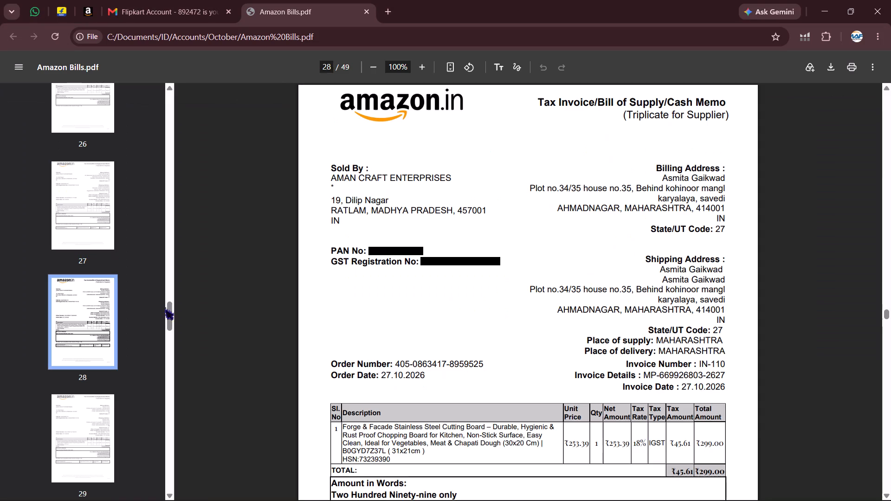
pyautogui.scroll(-1, 496, 257)
pyautogui.hotkey('alt', 'Tab')
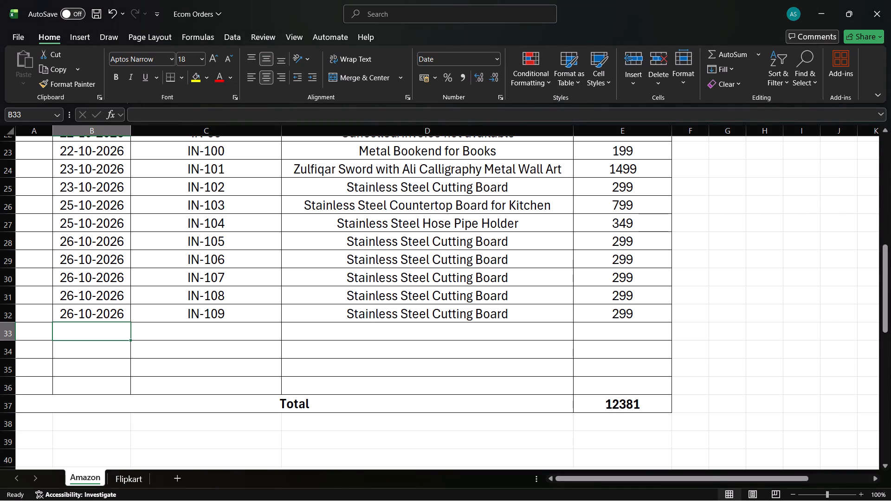
pyautogui.write('27-')
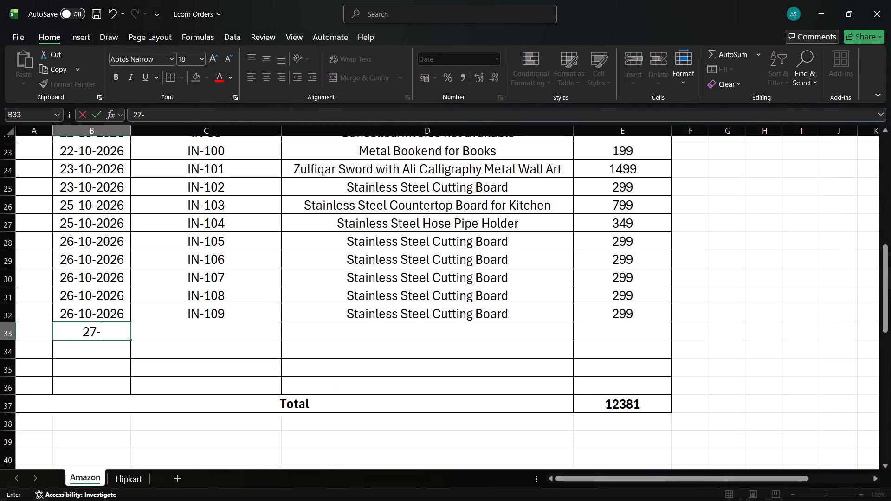
pyautogui.write('10-26')
pyautogui.press('Tab')
# Check the invoice number on page 28 of the bills PDF, fill it down from IN-109 and change it to IN-110.
pyautogui.hotkey('alt', 'Tab')
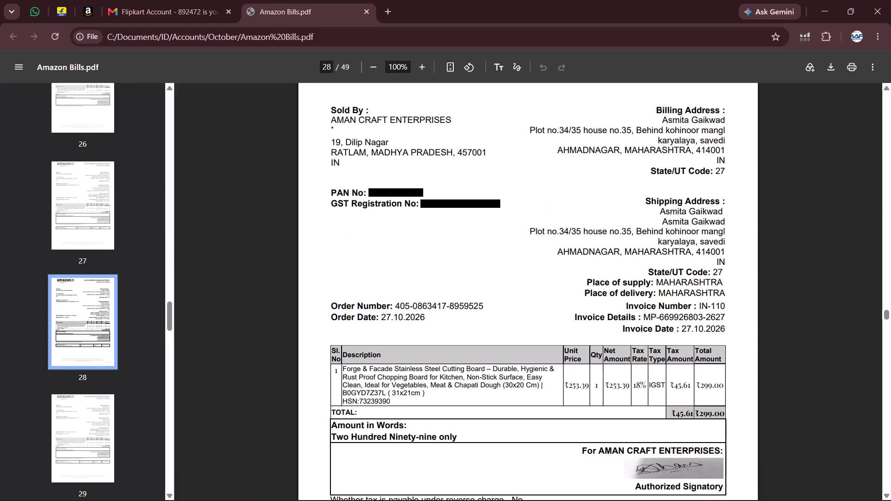
pyautogui.hotkey('alt', 'Tab')
pyautogui.hotkey('ctrl', 'd')
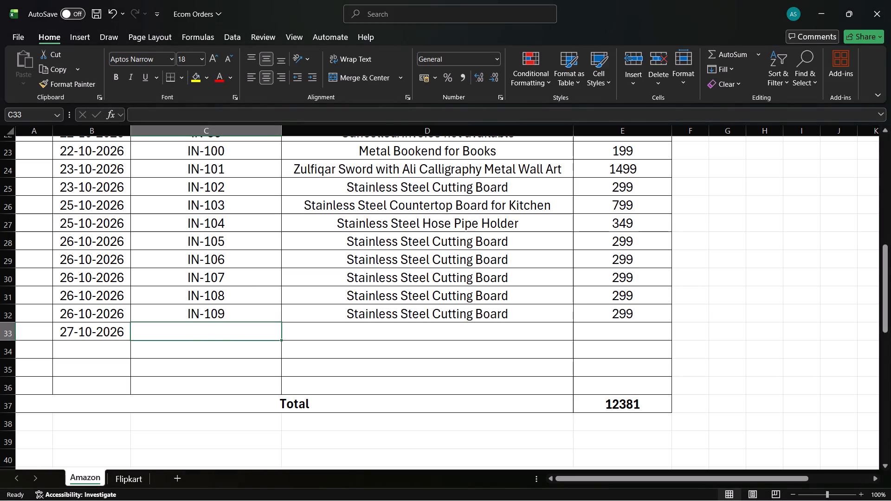
pyautogui.doubleClick(258, 332)
pyautogui.press('BackSpace')
pyautogui.press('BackSpace')
pyautogui.write('10')
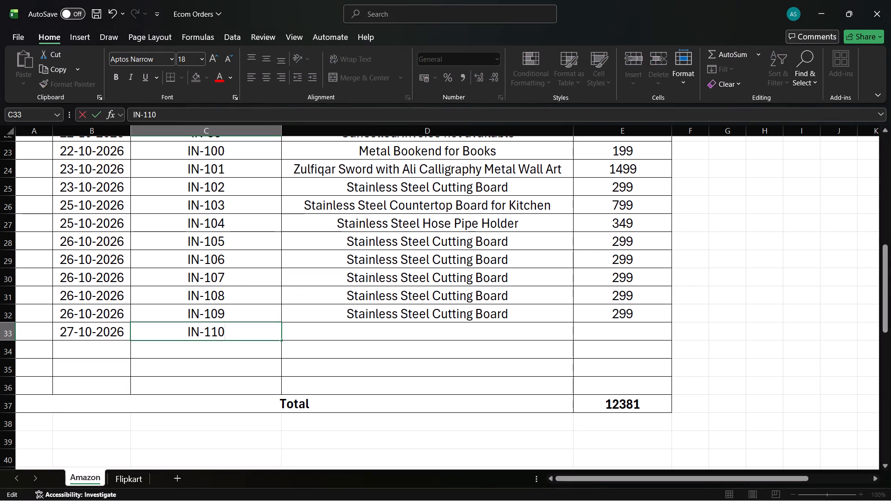
pyautogui.press('Tab')
# Check the product on page 28 of the bills PDF and fill Stainless Steel Cutting Board down into the IN-110 row.
pyautogui.hotkey('alt', 'Tab')
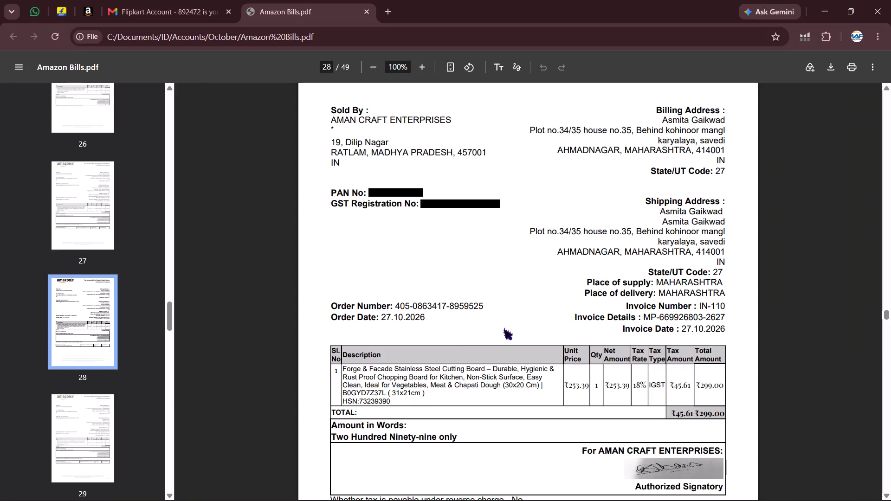
pyautogui.hotkey('alt', 'Tab')
pyautogui.hotkey('alt', 'Tab')
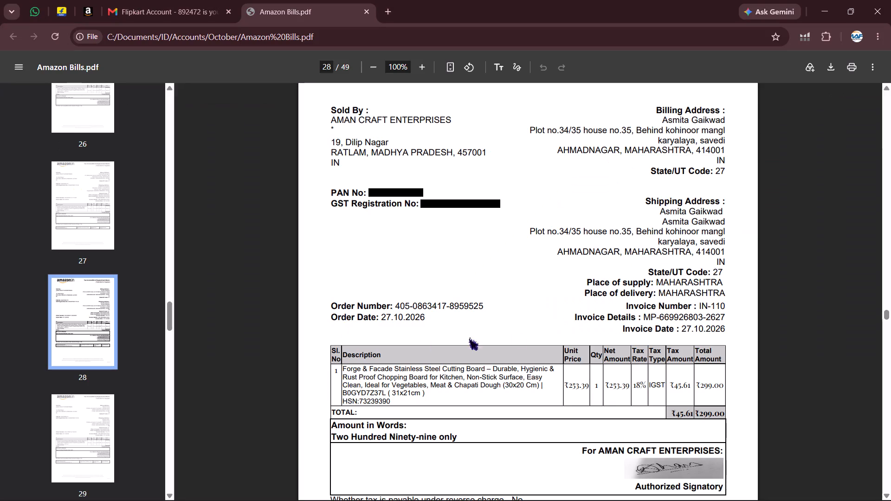
pyautogui.moveTo(488, 309); pyautogui.dragTo(431, 316)
pyautogui.click(461, 333)
pyautogui.hotkey('alt', 'Tab')
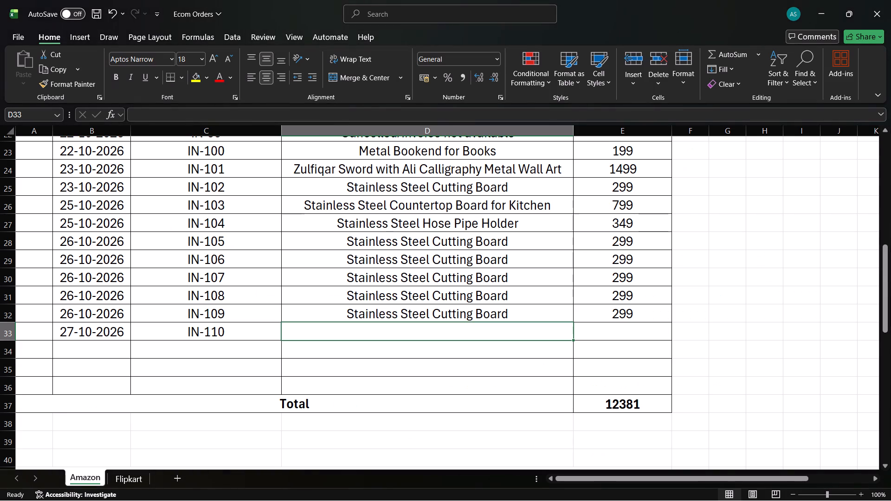
pyautogui.hotkey('alt', 'Tab')
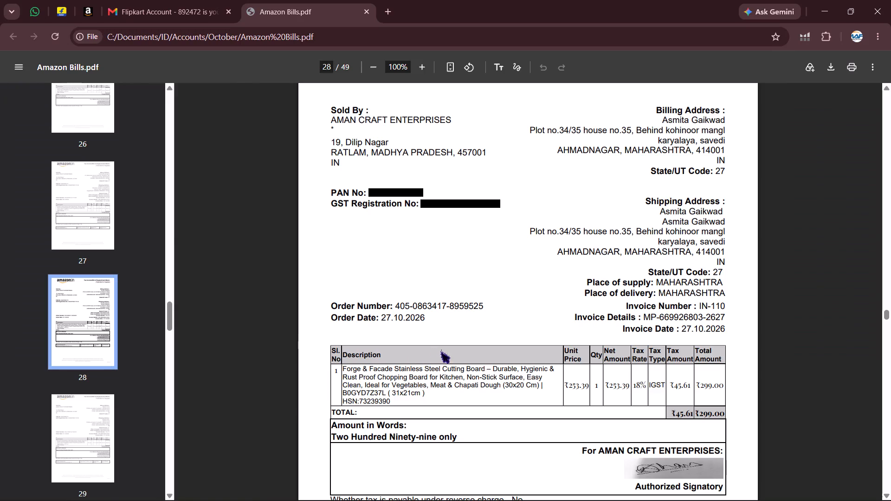
pyautogui.hotkey('alt', 'Tab')
pyautogui.hotkey('ctrl', 'd')
# Check the total on page 28 of the bills PDF and enter 299 as the IN-110 row's amount.
pyautogui.press('Tab')
pyautogui.hotkey('alt', 'Tab')
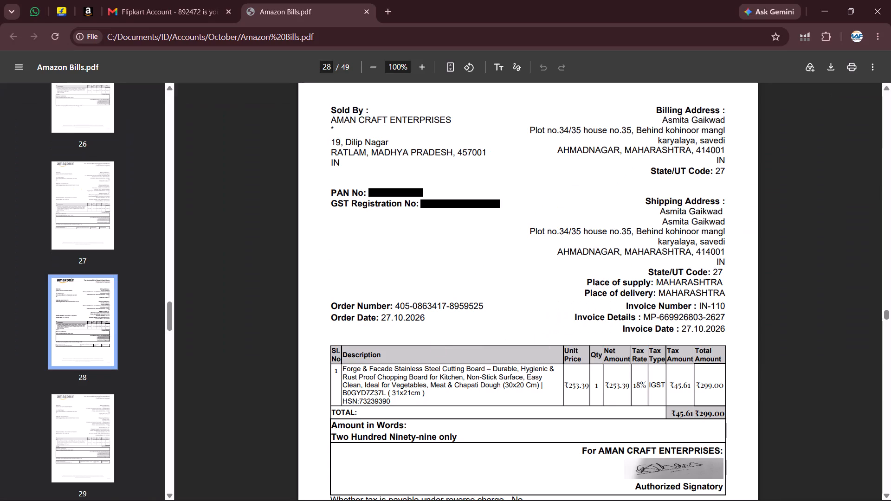
pyautogui.hotkey('alt', 'Tab')
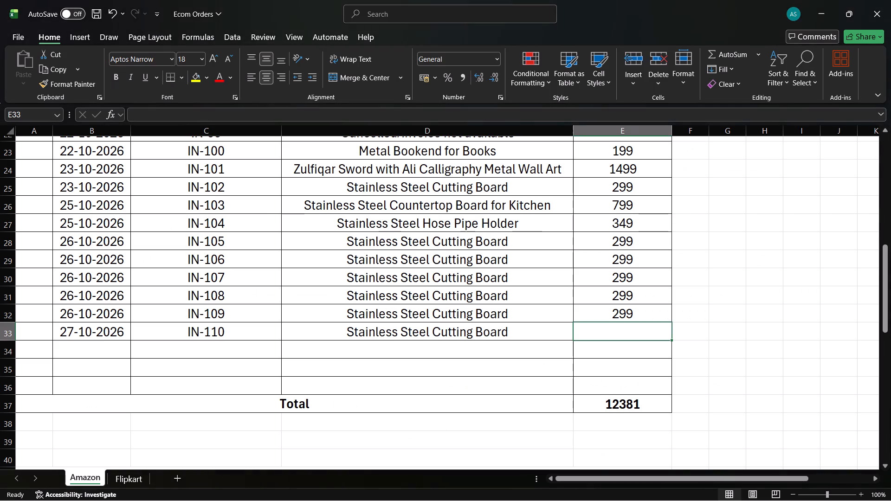
pyautogui.write('299')
pyautogui.press('Return')
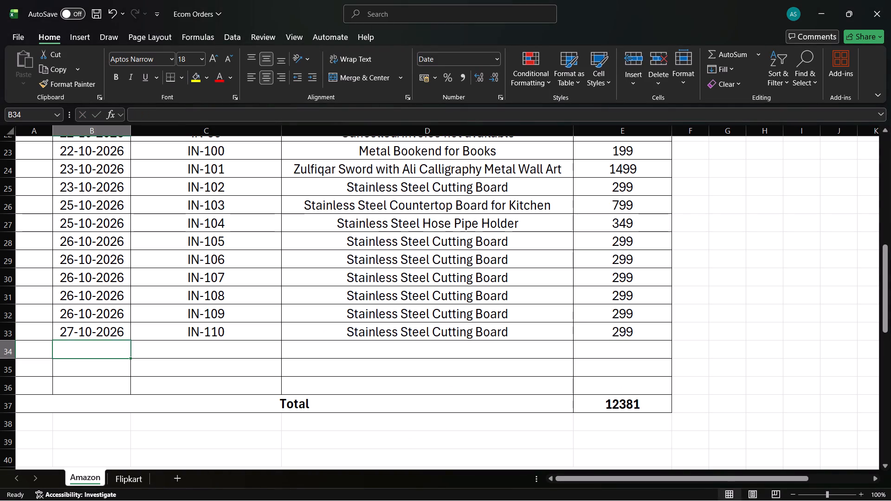
# Check the invoice date on page 29 of the bills PDF and fill 27-10-2026 down into the date cell below the IN-110 row.
pyautogui.scroll(-1, 132, 335)
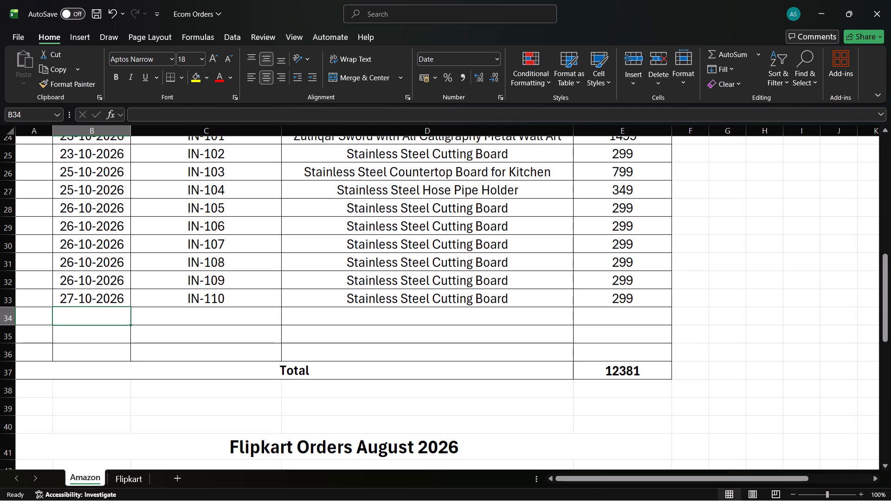
pyautogui.scroll(-1, 97, 282)
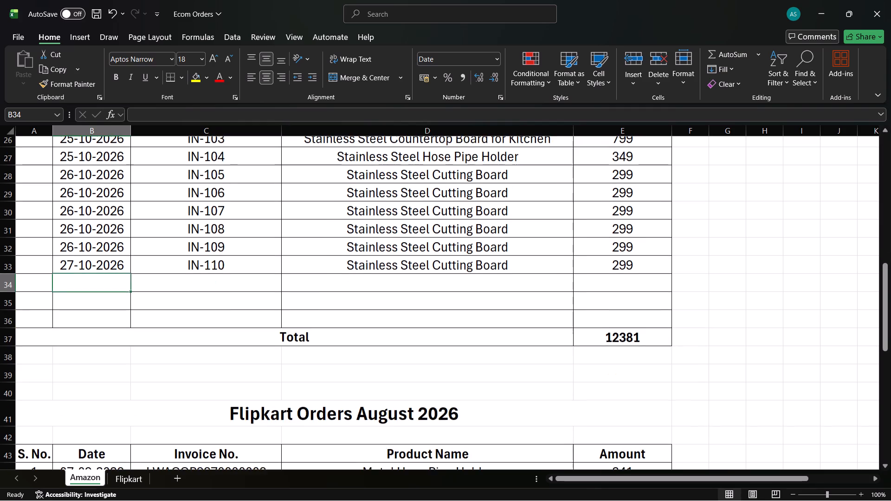
pyautogui.scroll(1, 91, 270)
pyautogui.scroll(-1, 91, 270)
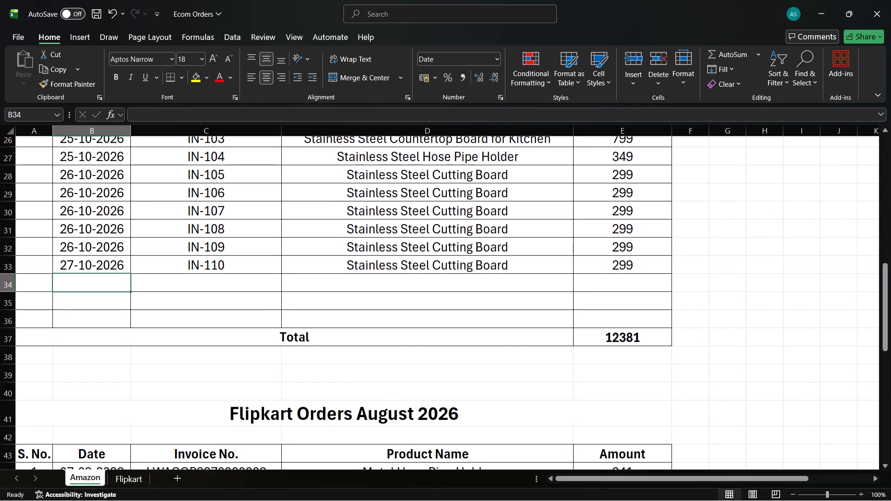
pyautogui.click(91, 264)
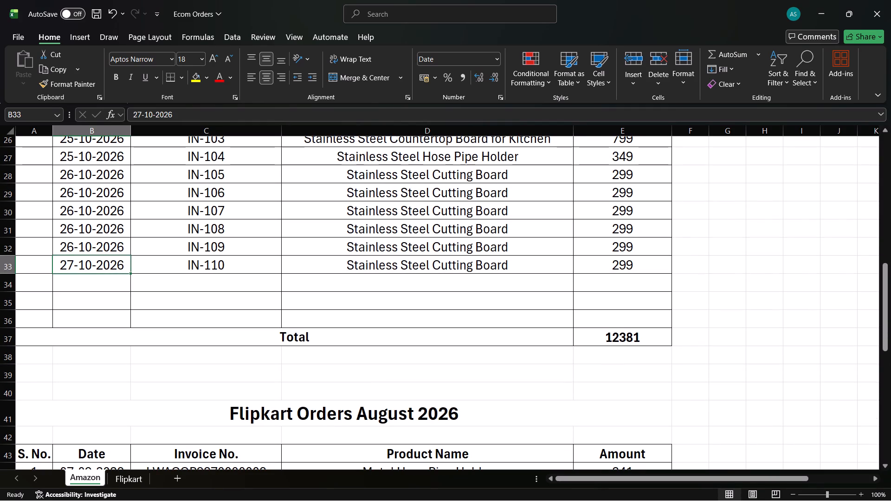
pyautogui.click(98, 284)
pyautogui.hotkey('alt', 'Tab')
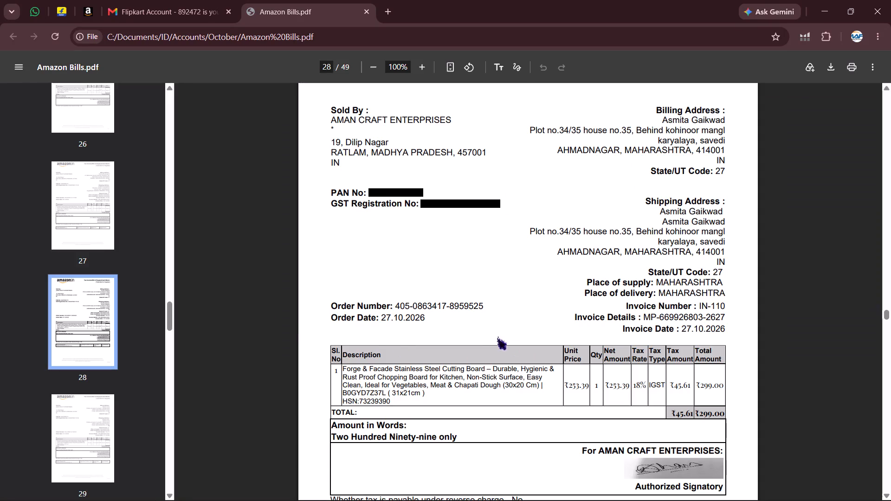
pyautogui.hotkey('alt', 'Tab')
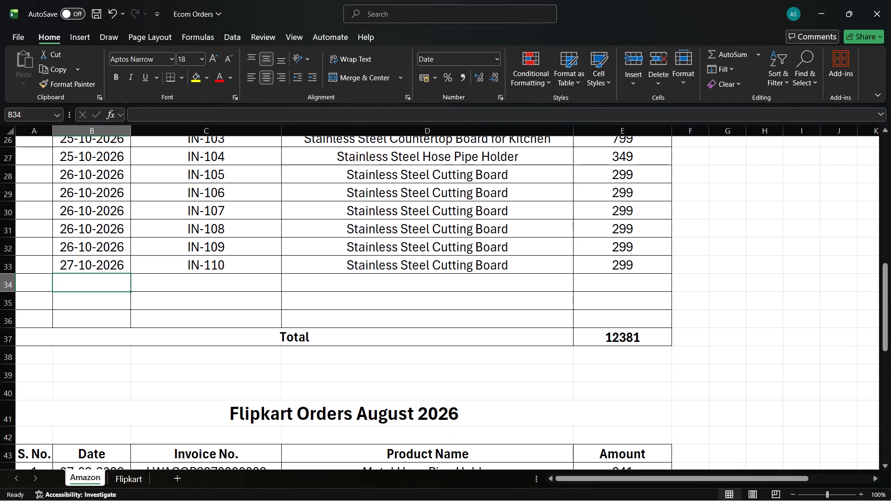
pyautogui.hotkey('alt', 'Tab')
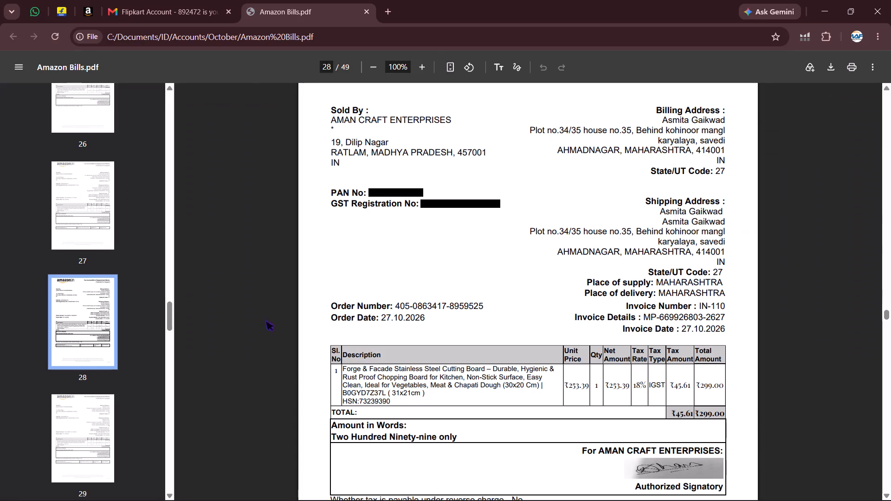
pyautogui.scroll(-2, 105, 311)
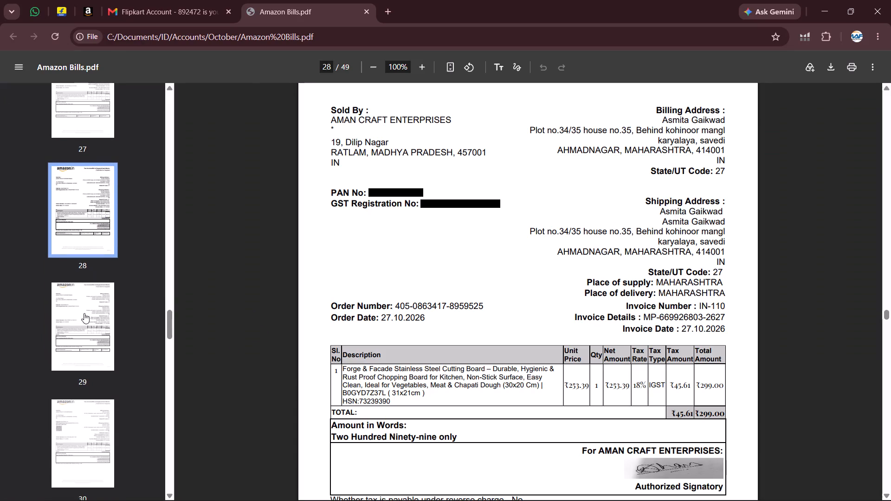
pyautogui.click(84, 312)
pyautogui.scroll(-1, 420, 284)
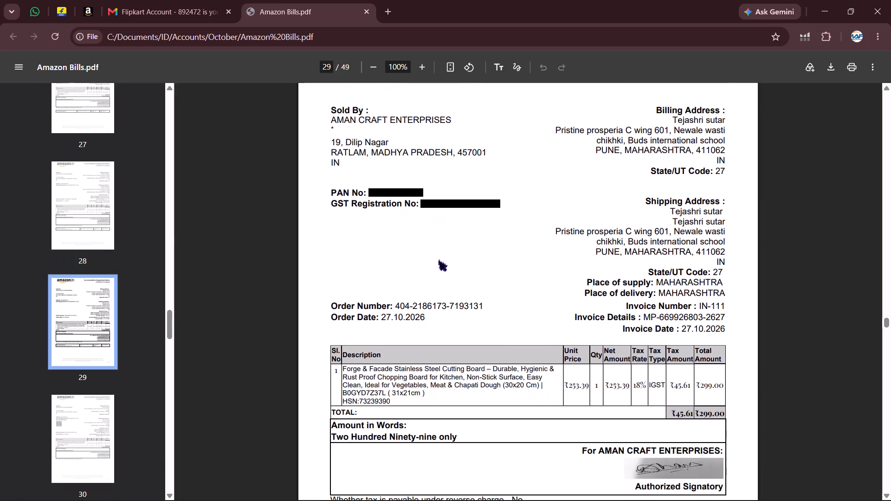
pyautogui.hotkey('alt', 'Tab')
pyautogui.hotkey('ctrl', 'd')
# Check the invoice number on page 29 of the bills PDF, fill it down from IN-110 and change it to IN-111.
pyautogui.press('Tab')
pyautogui.hotkey('alt', 'Tab')
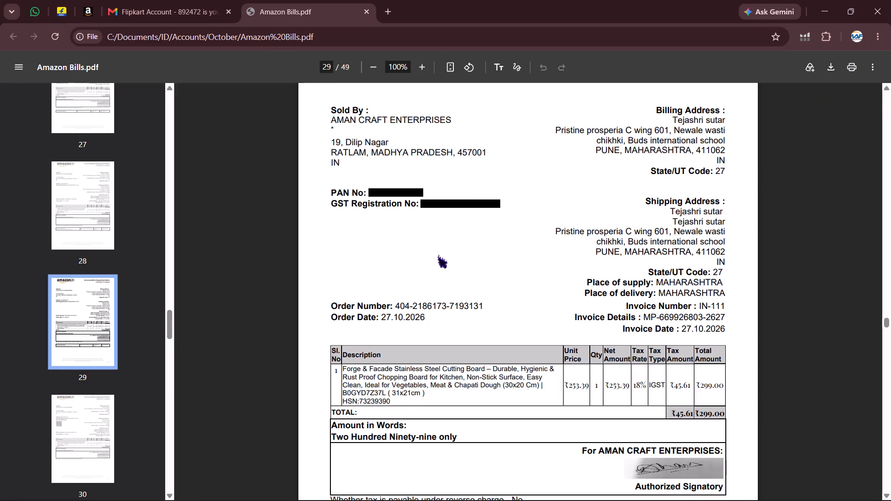
pyautogui.hotkey('alt', 'Tab')
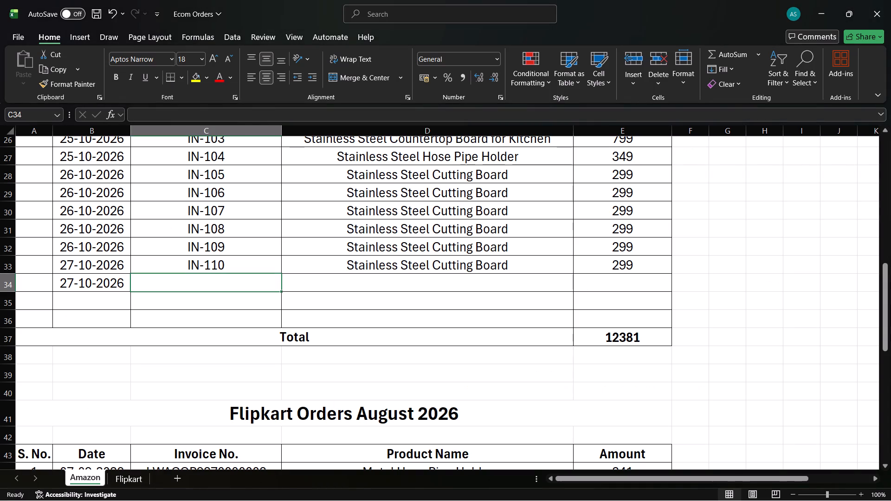
pyautogui.hotkey('ctrl', 'd')
pyautogui.doubleClick(243, 277)
pyautogui.press('BackSpace')
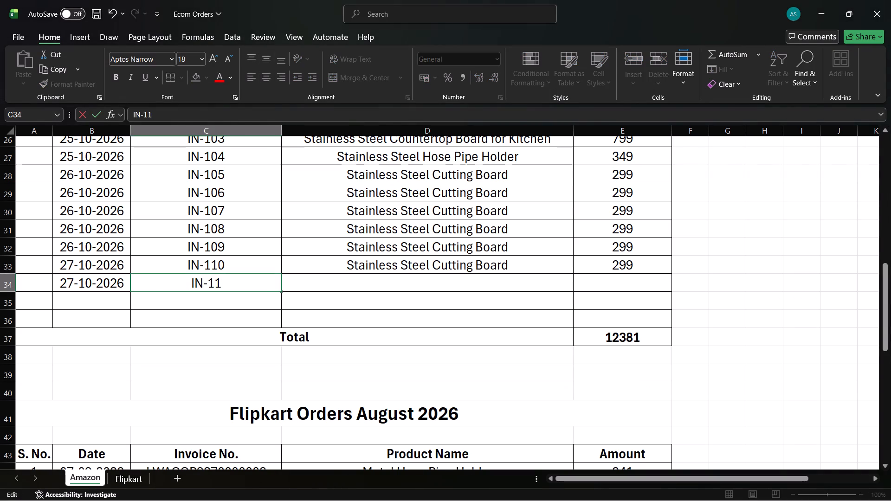
pyautogui.press('1')
pyautogui.press('Return')
# Check the product on page 29 of the bills PDF and fill Stainless Steel Cutting Board down into the IN-111 row.
pyautogui.click(368, 278)
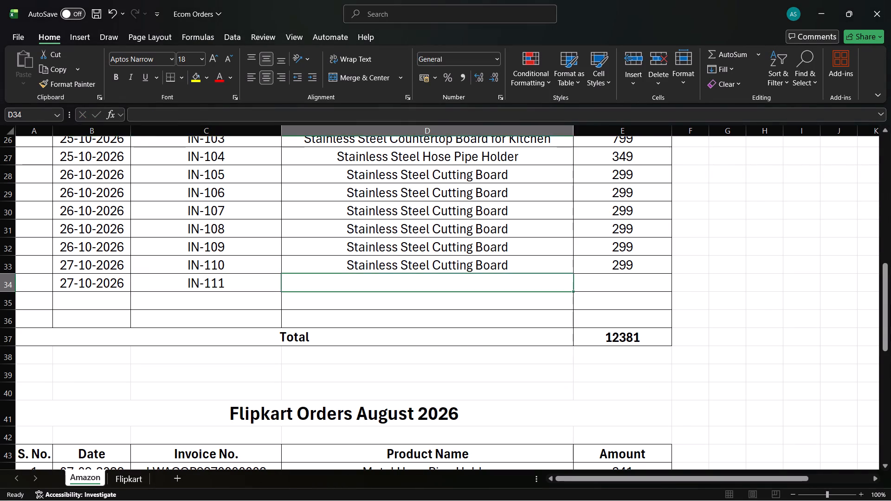
pyautogui.hotkey('alt', 'Tab')
pyautogui.scroll(-1, 658, 304)
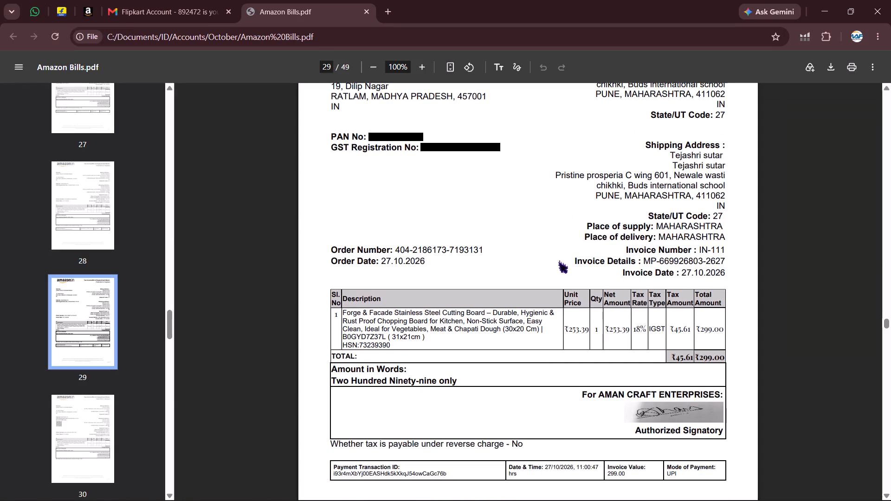
pyautogui.hotkey('alt', 'Tab')
pyautogui.hotkey('alt', 'Tab')
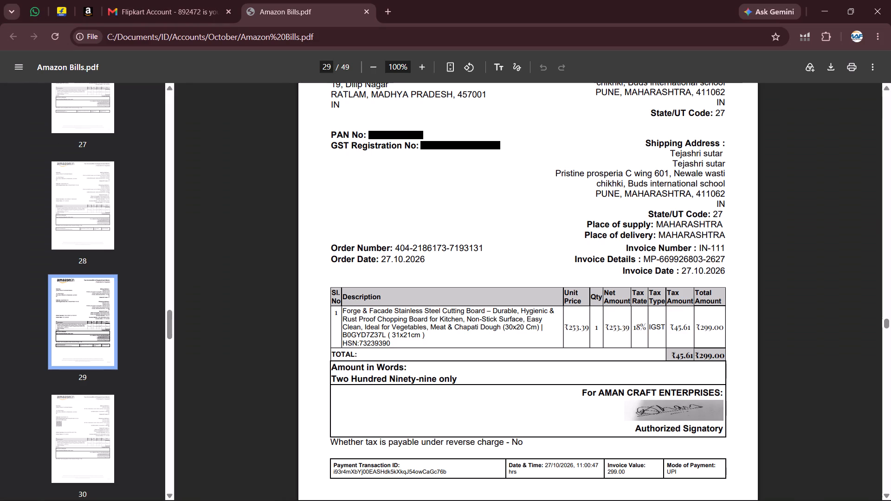
pyautogui.hotkey('alt', 'Tab')
pyautogui.hotkey('ctrl', 'd')
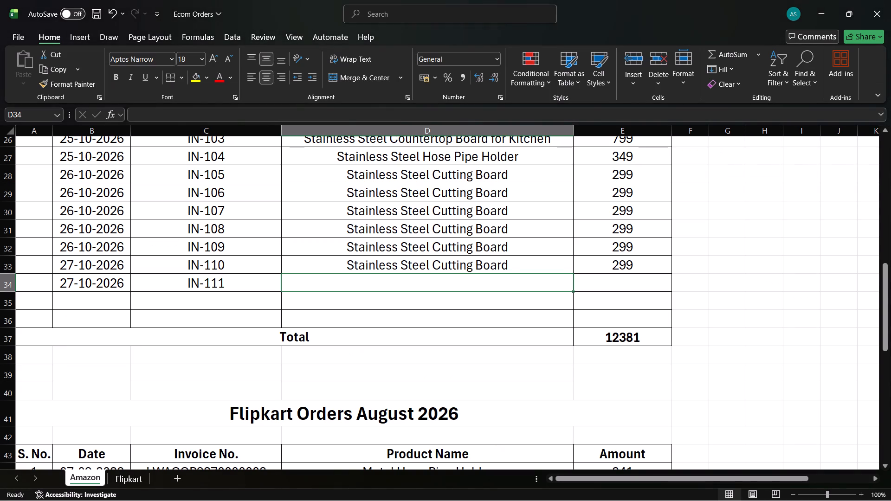
# Check the total on page 29 of the bills PDF and fill 299 down as the IN-111 row's amount.
pyautogui.press('Tab')
pyautogui.hotkey('alt', 'Tab')
pyautogui.hotkey('alt', 'Tab')
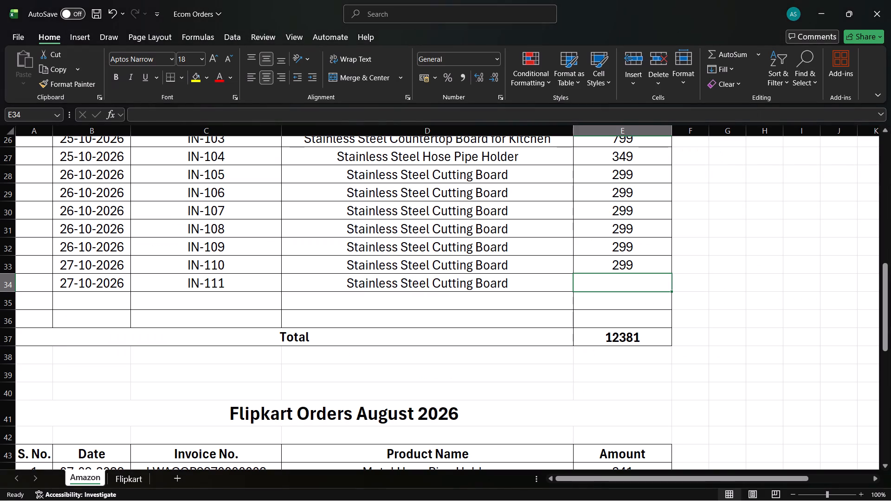
pyautogui.hotkey('ctrl', 'd')
# Check the invoice date on page 30 of the bills PDF and fill 27-10-2026 down into the date cell below the IN-111 row.
pyautogui.click(95, 303)
pyautogui.hotkey('alt', 'Tab')
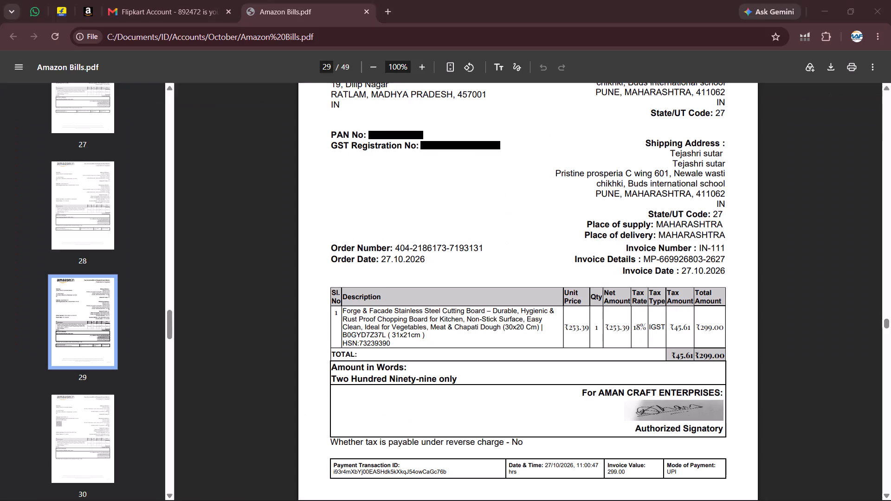
pyautogui.hotkey('alt', 'Tab')
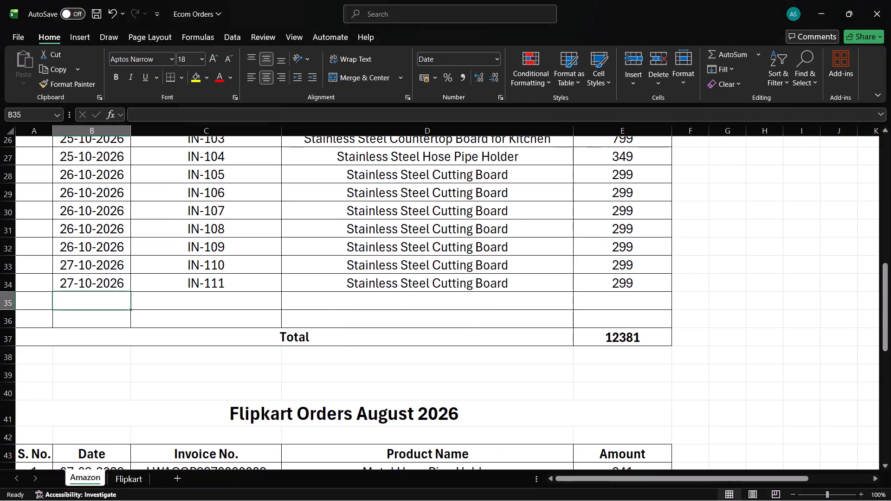
pyautogui.hotkey('alt', 'Tab')
pyautogui.scroll(-2, 86, 353)
pyautogui.click(79, 320)
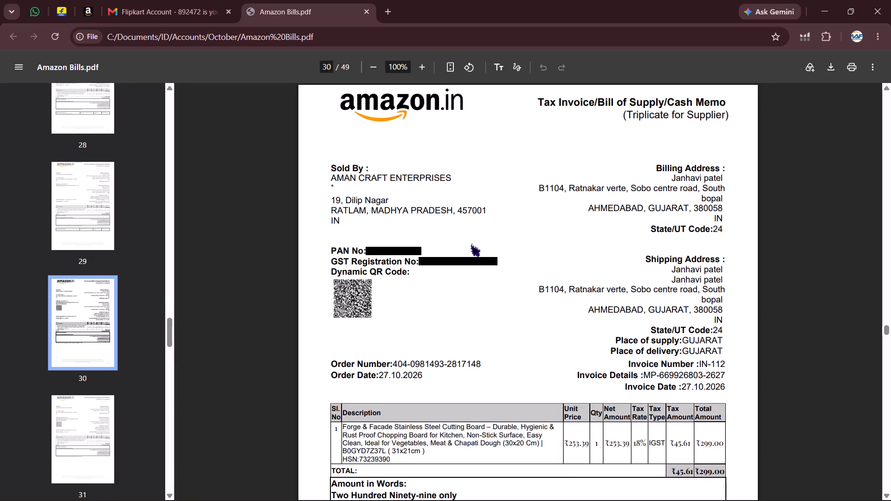
pyautogui.scroll(-2, 471, 243)
pyautogui.hotkey('alt', 'Tab')
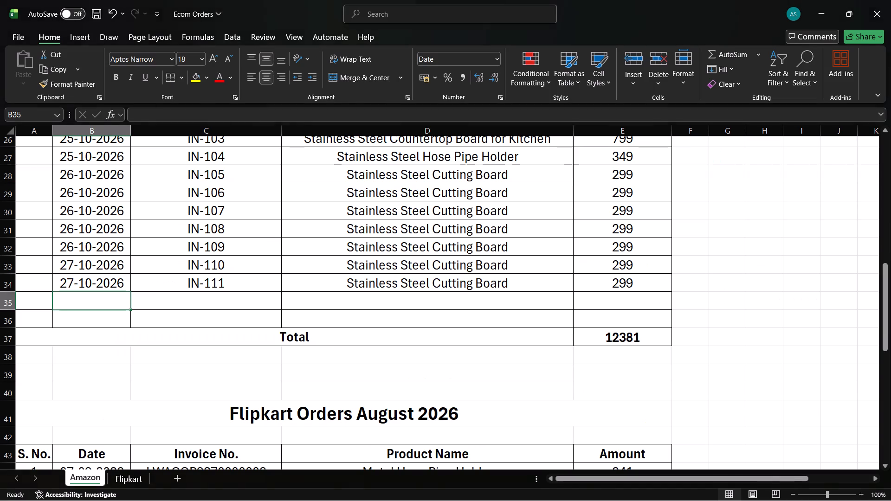
pyautogui.hotkey('alt', 'Tab')
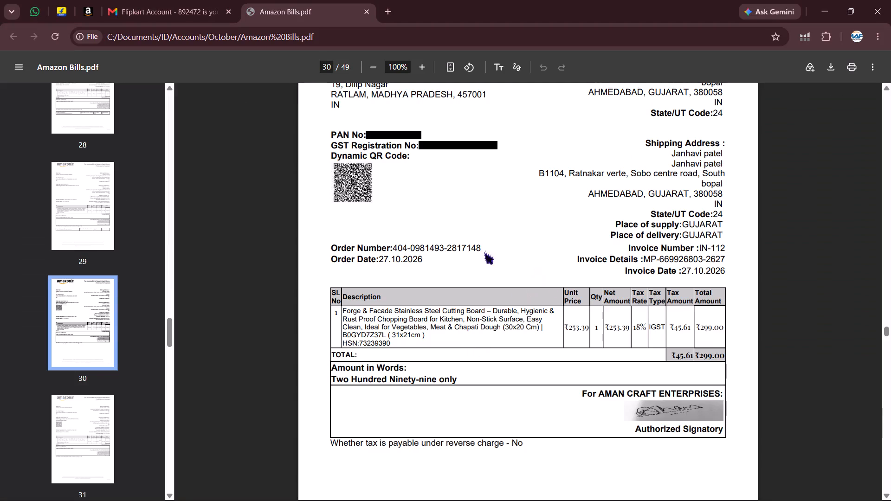
pyautogui.hotkey('alt', 'Tab')
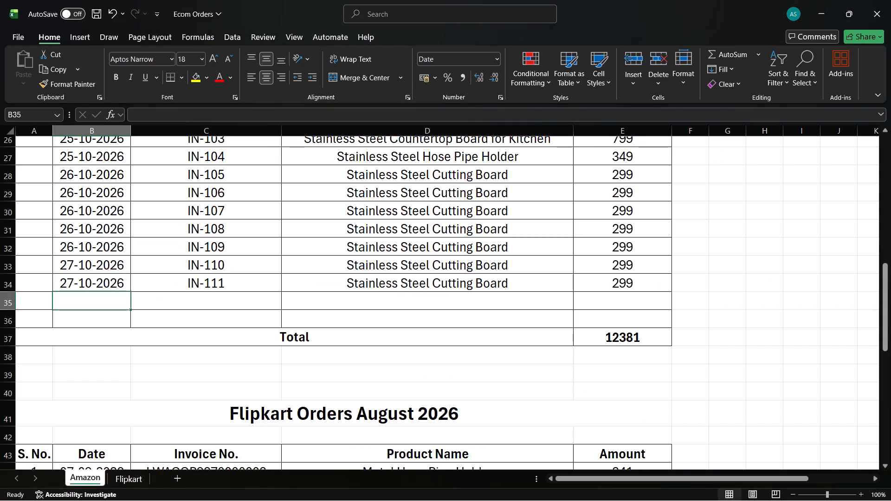
pyautogui.hotkey('ctrl', 'd')
# Check the invoice number on page 30 of the bills PDF, fill it down from IN-111 and change it to IN-112.
pyautogui.press('Tab')
pyautogui.hotkey('alt', 'Tab')
pyautogui.hotkey('alt', 'Tab')
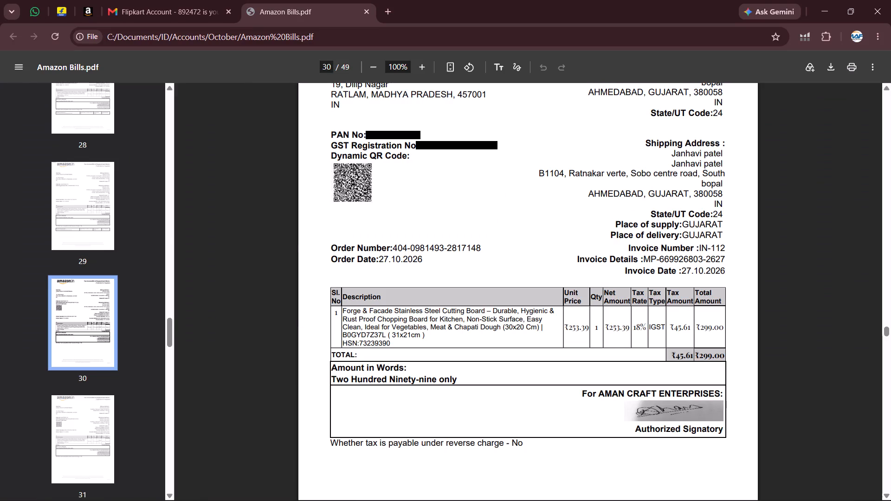
pyautogui.hotkey('ctrl', 'd')
pyautogui.doubleClick(234, 306)
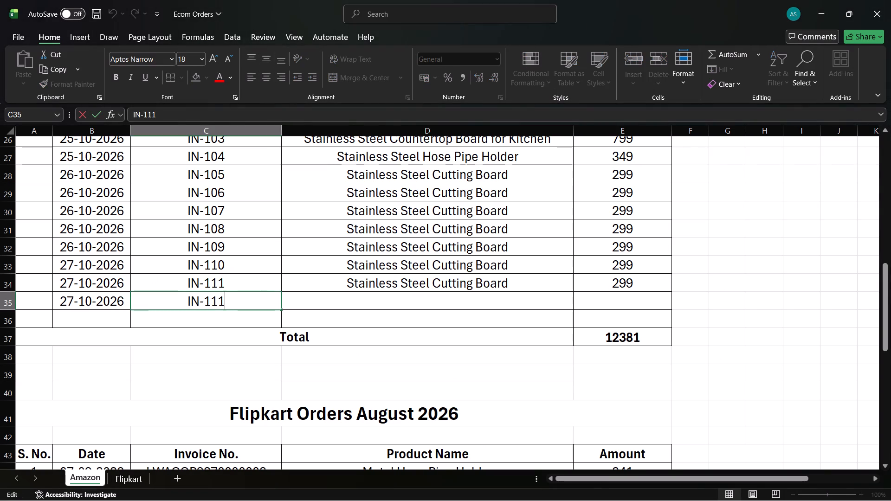
pyautogui.press('BackSpace')
pyautogui.press('2')
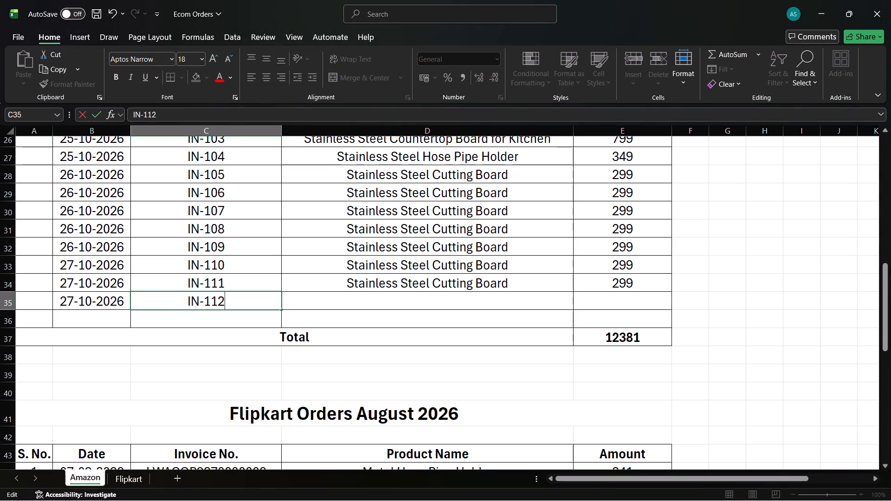
pyautogui.press('Tab')
pyautogui.hotkey('alt', 'Tab')
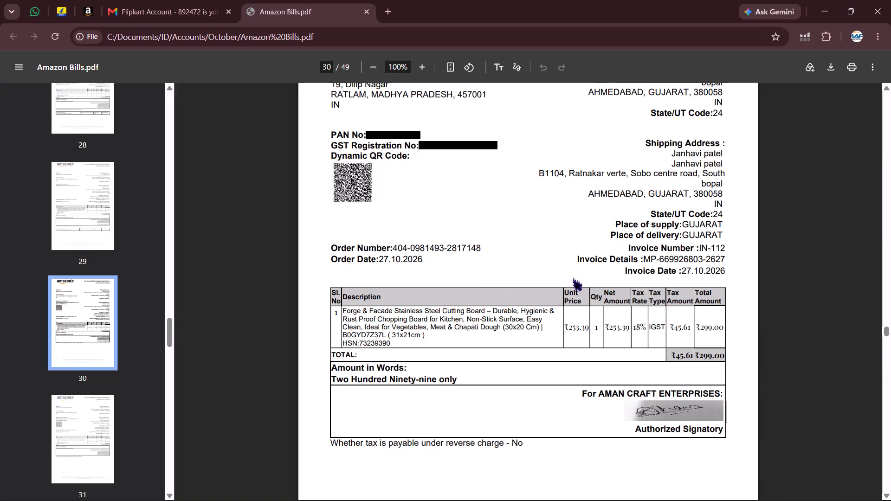
pyautogui.hotkey('alt', 'Tab')
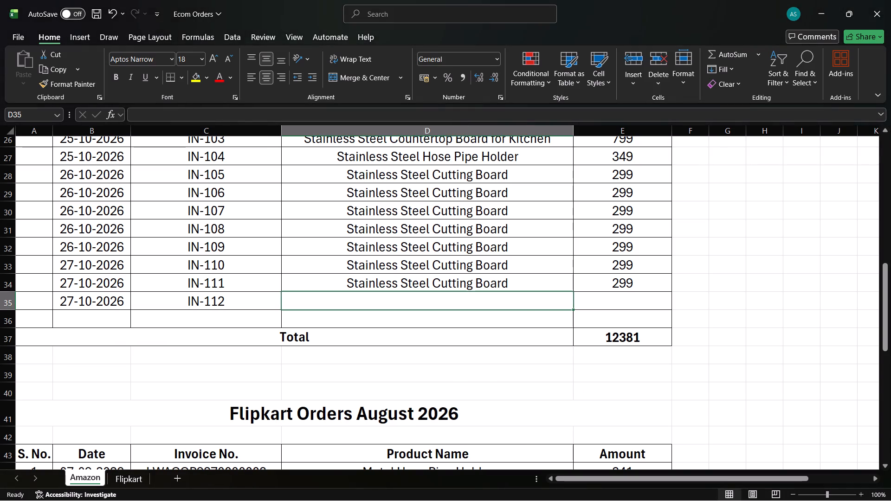
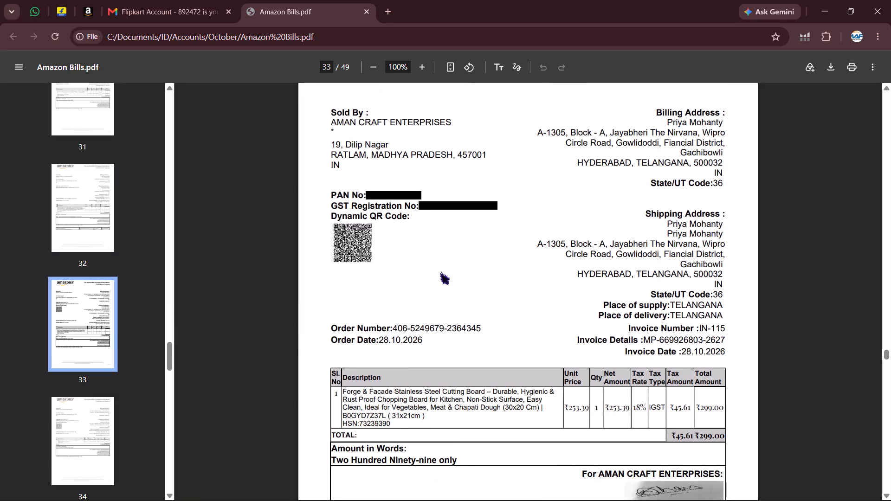
pyautogui.scroll(-1, 440, 270)
pyautogui.hotkey('alt', 'Tab')
pyautogui.hotkey('alt', 'Tab')
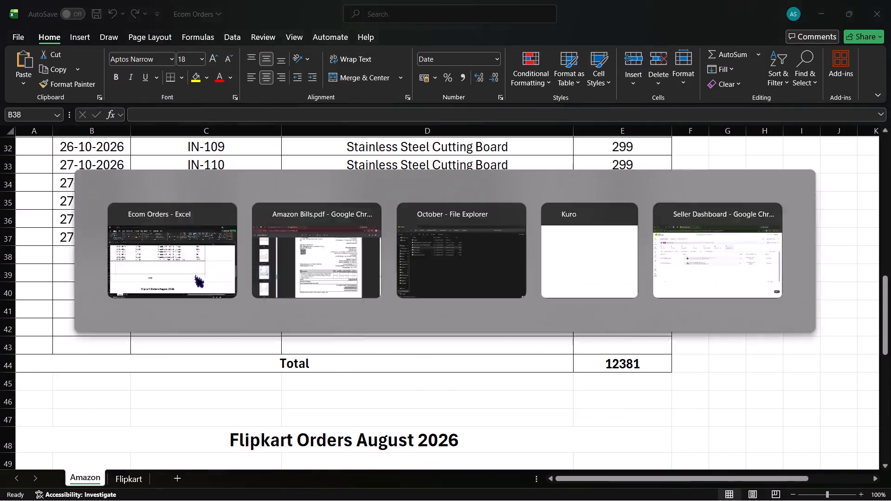
pyautogui.hotkey('alt', 'Tab')
pyautogui.write('28-10-26')
pyautogui.press('Tab')
# Check the invoice number on page 33 of the bills PDF, fill it down from IN-114 and change it to IN-115.
pyautogui.hotkey('alt', 'Tab')
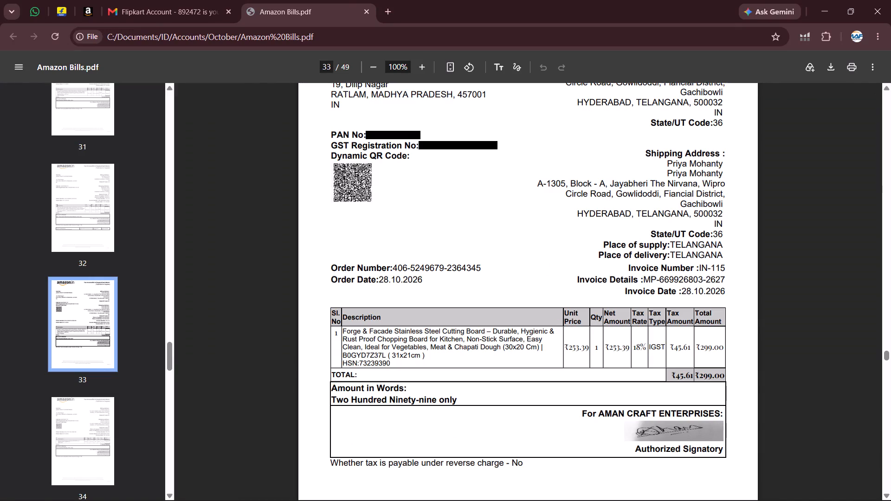
pyautogui.hotkey('alt', 'Tab')
pyautogui.hotkey('ctrl', 'd')
pyautogui.doubleClick(242, 253)
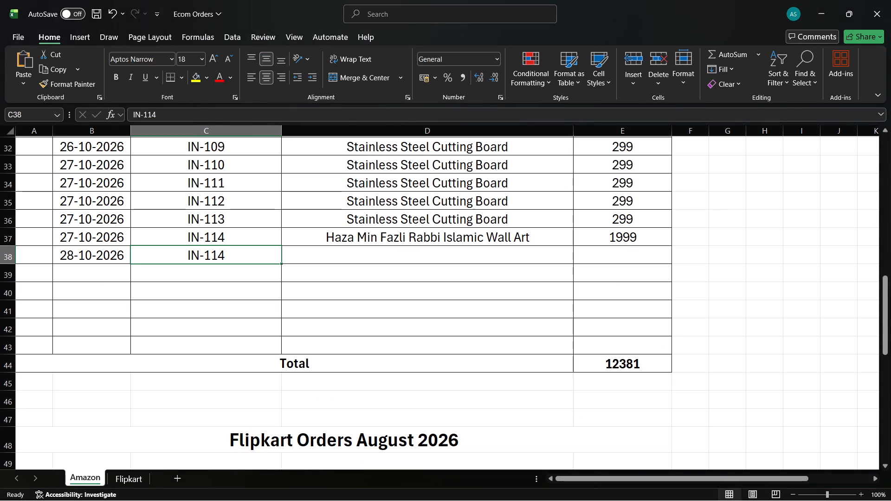
pyautogui.press('BackSpace')
pyautogui.press('5')
pyautogui.press('Tab')
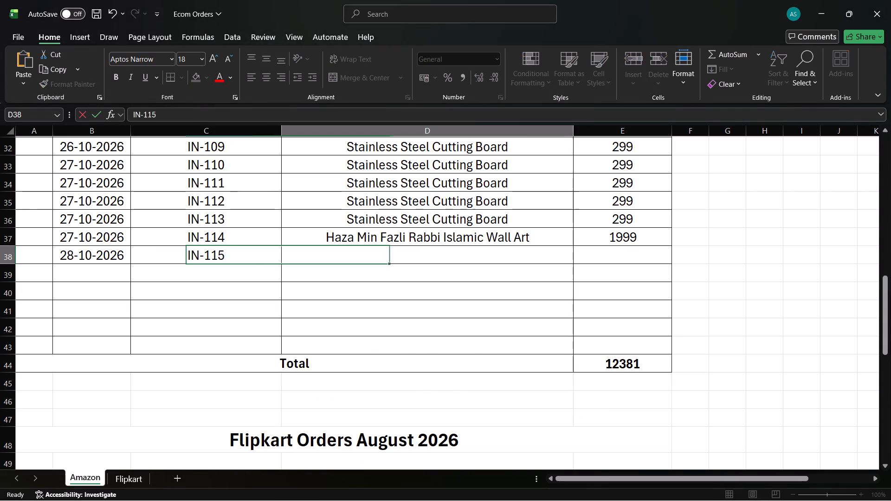
# Check the product on page 33 of the bills PDF and copy Stainless Steel Cutting Board from the IN-113 row into the IN-115 row.
pyautogui.hotkey('alt', 'Tab')
pyautogui.hotkey('alt', 'Tab')
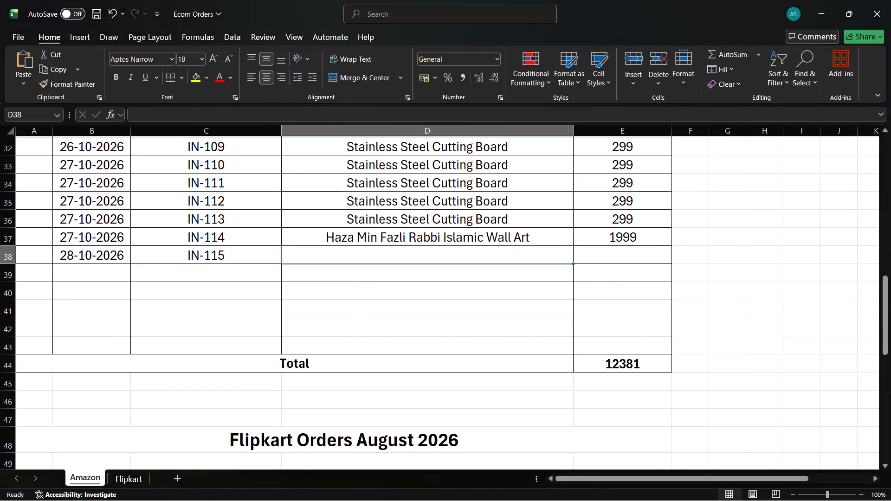
pyautogui.hotkey('alt', 'Tab')
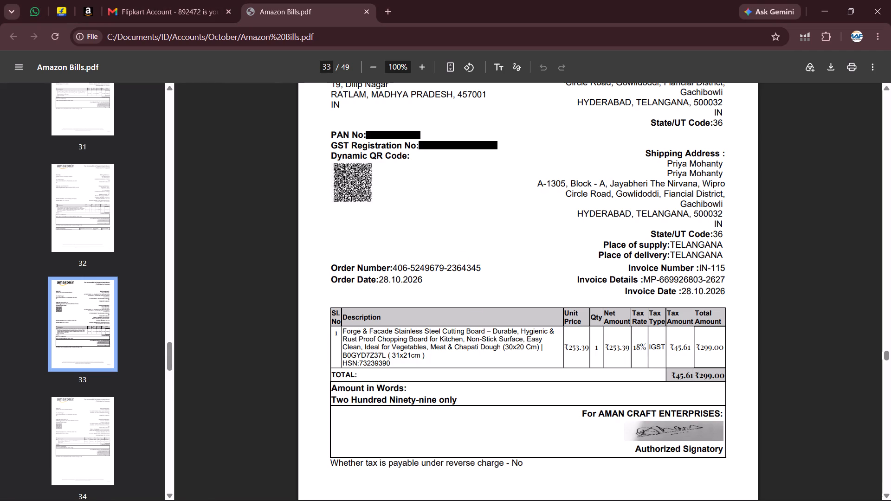
pyautogui.hotkey('alt', 'Tab')
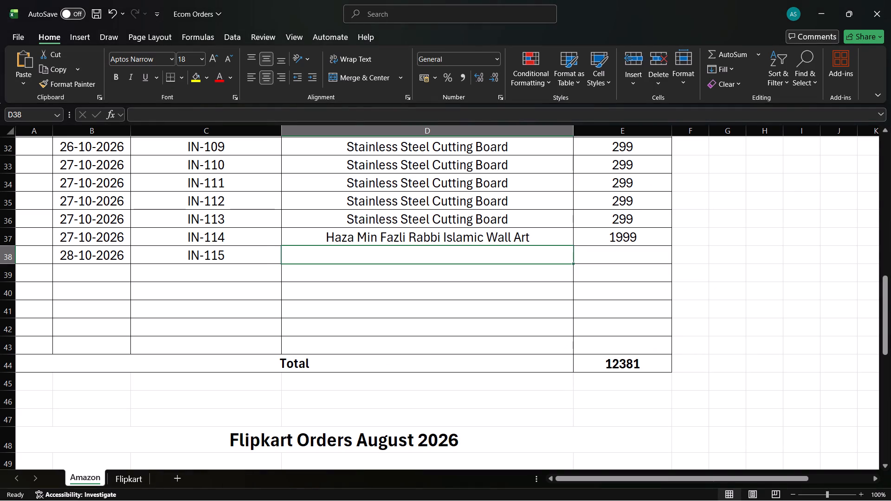
pyautogui.click(444, 218)
pyautogui.hotkey('ctrl', 'c')
pyautogui.click(443, 249)
pyautogui.hotkey('ctrl', 'v')
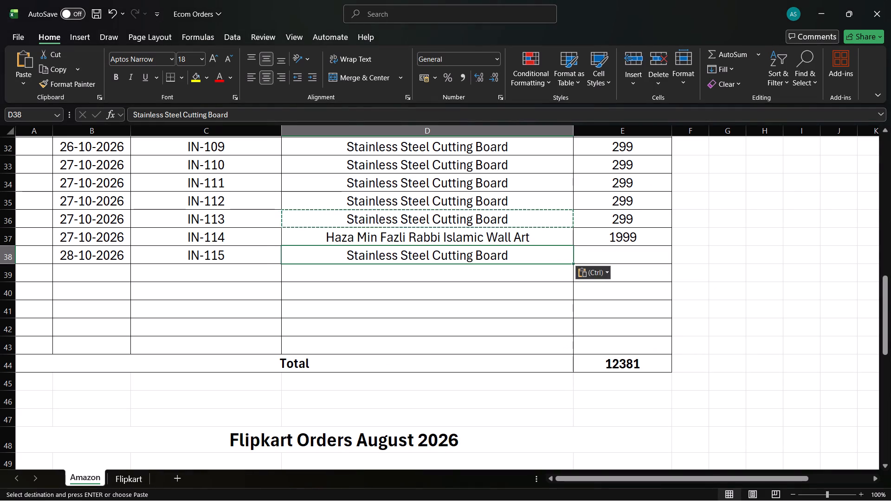
# Check the total amount on page 33 of the bills PDF and enter 299 as the IN-115 amount.
pyautogui.press('Escape')
pyautogui.press('Tab')
pyautogui.hotkey('alt', 'Tab')
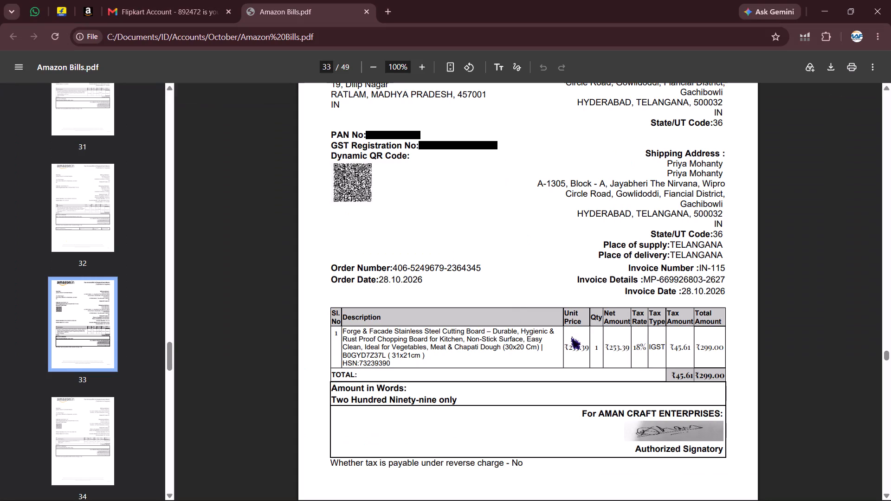
pyautogui.hotkey('alt', 'Tab')
pyautogui.write('299')
pyautogui.press('Return')
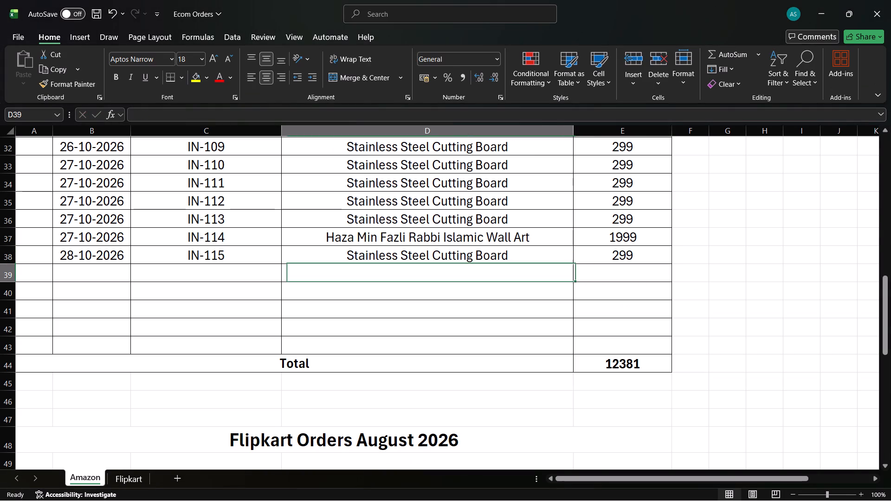
# Check the invoice date on page 34 of the bills PDF and fill 28-10-2026 down into the date cell below the IN-115 row.
pyautogui.click(85, 277)
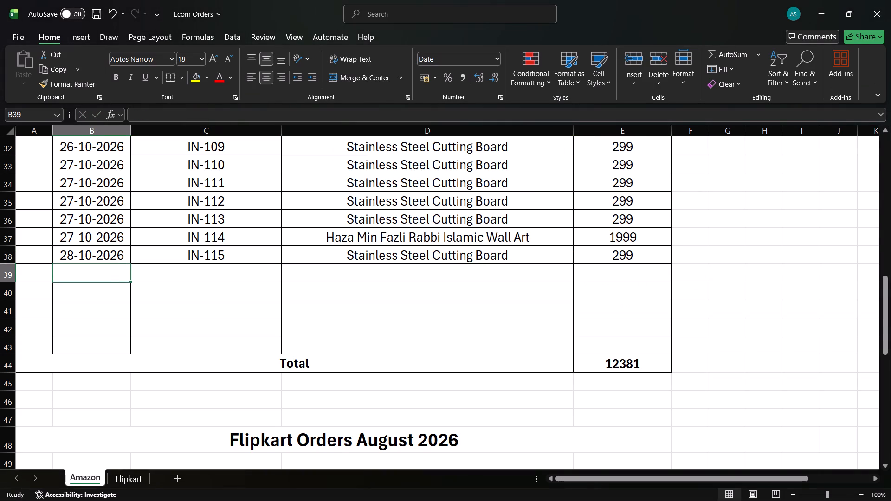
pyautogui.scroll(-1, 82, 225)
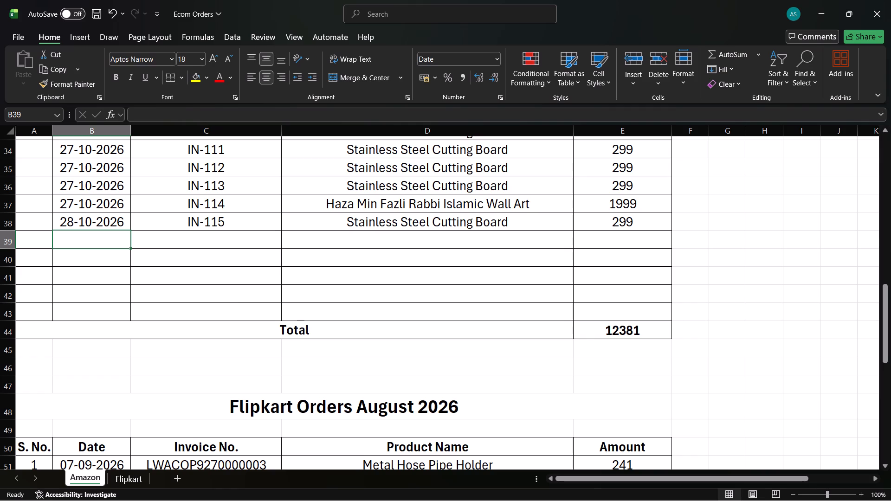
pyautogui.hotkey('alt', 'Tab')
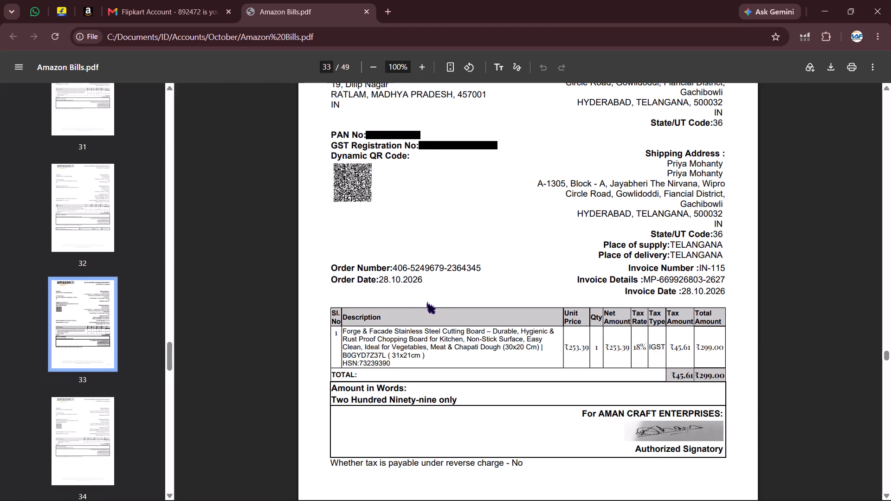
pyautogui.hotkey('alt', 'Tab')
pyautogui.hotkey('alt', 'Tab')
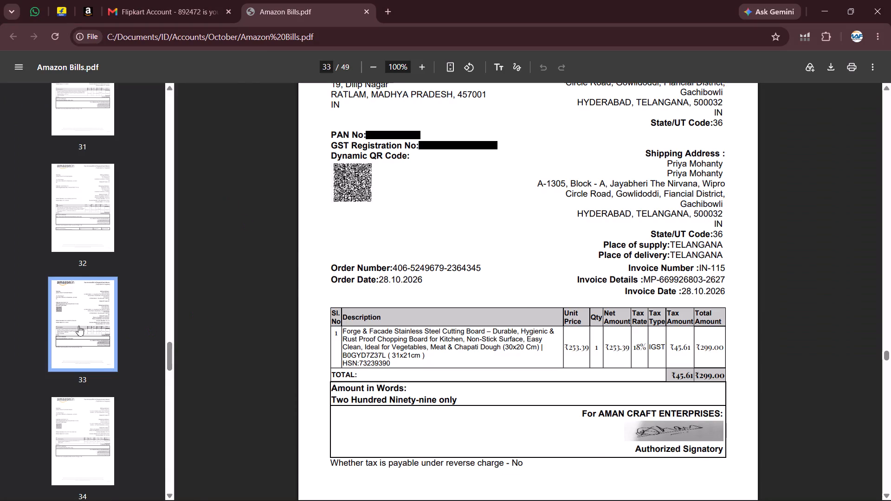
pyautogui.hotkey('alt', 'Tab')
pyautogui.hotkey('alt', 'Tab')
pyautogui.scroll(-3, 160, 303)
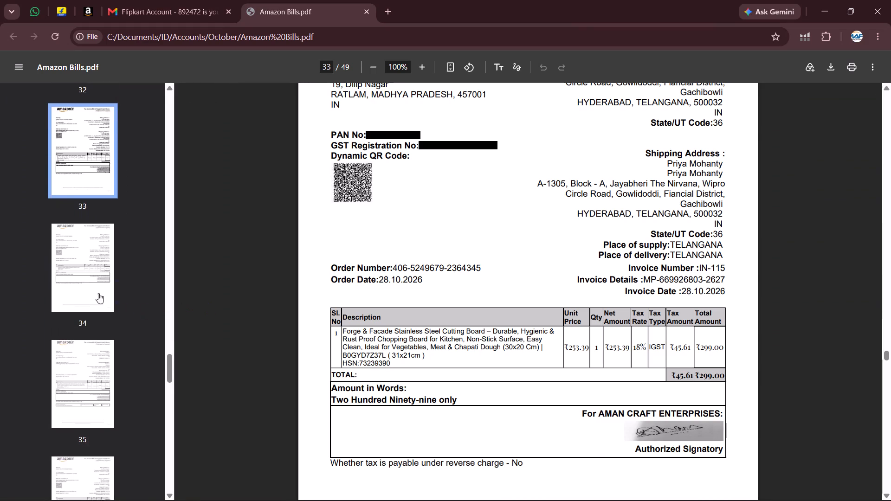
pyautogui.click(84, 274)
pyautogui.scroll(-1, 431, 280)
pyautogui.hotkey('alt', 'Tab')
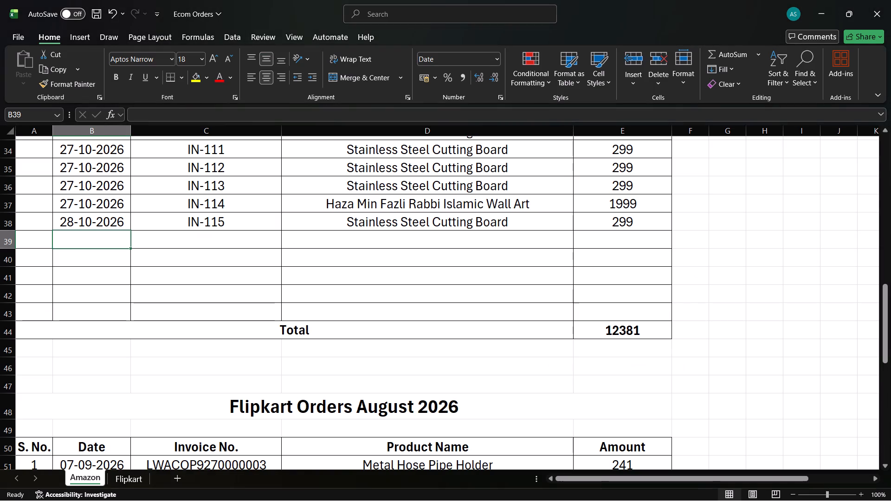
pyautogui.hotkey('ctrl', 'd')
# Check the invoice number on page 34 of the bills PDF, fill it down from IN-115 and change it to IN-116.
pyautogui.press('Tab')
pyautogui.hotkey('alt', 'Tab')
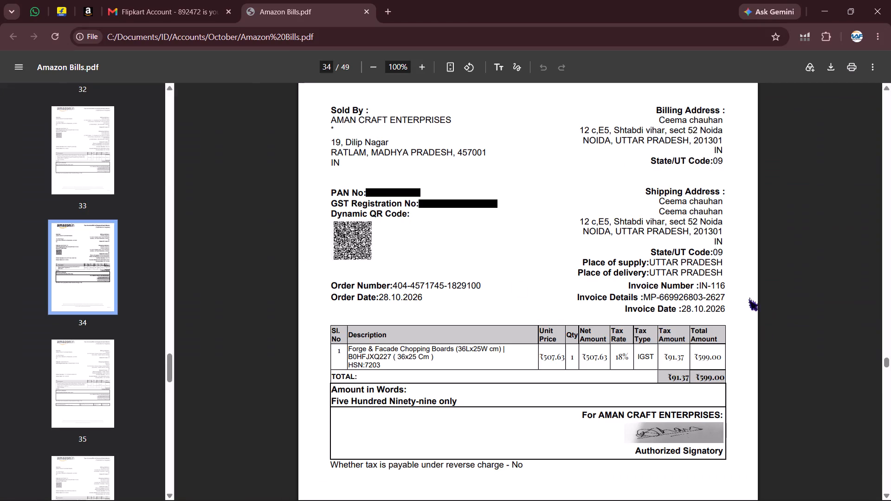
pyautogui.hotkey('alt', 'Tab')
pyautogui.hotkey('ctrl', 'd')
pyautogui.doubleClick(250, 236)
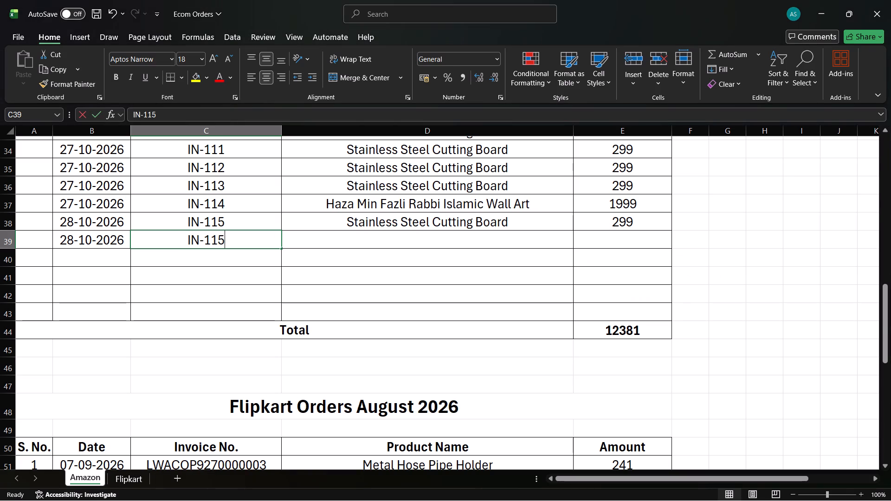
pyautogui.press('BackSpace')
pyautogui.press('6')
pyautogui.press('Tab')
# Check the product on page 34 of the bills PDF and copy Stainless Steel Cutting Board from the IN-115 row into the IN-116 row.
pyautogui.hotkey('alt', 'Tab')
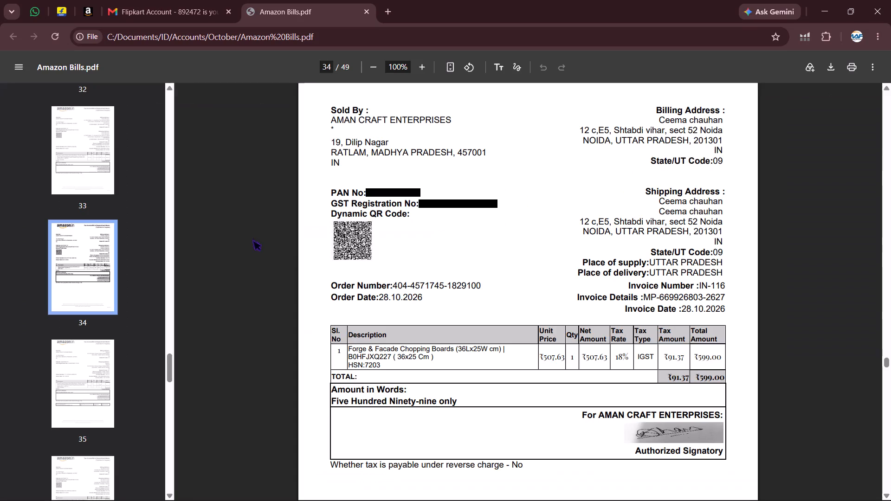
pyautogui.hotkey('alt', 'Tab')
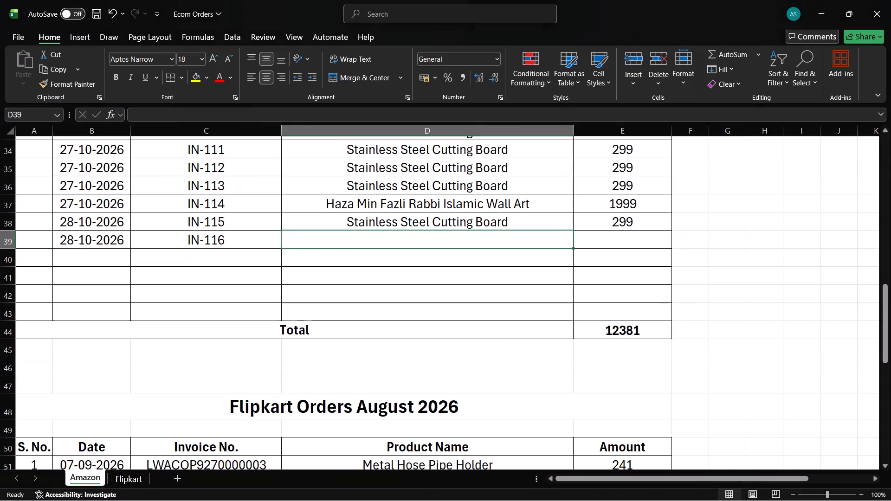
pyautogui.hotkey('alt', 'Tab')
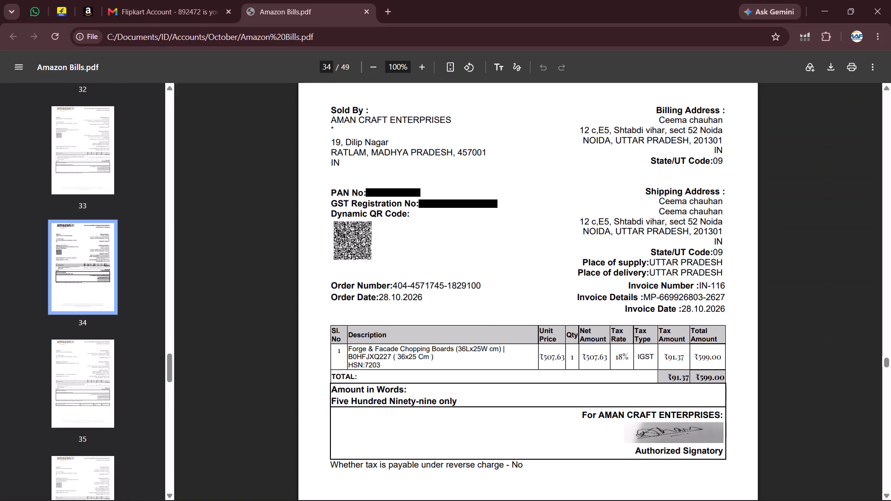
pyautogui.hotkey('alt', 'Tab')
pyautogui.click(399, 224)
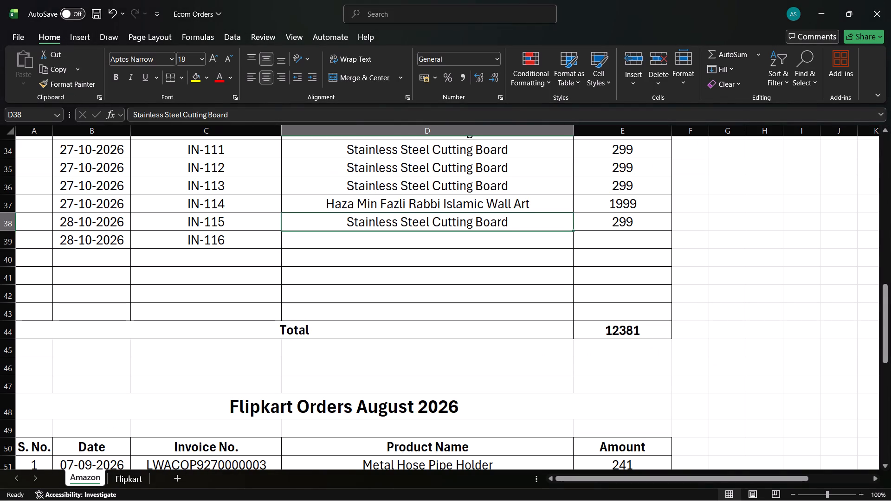
pyautogui.hotkey('ctrl', 'c')
pyautogui.click(402, 238)
pyautogui.hotkey('ctrl', 'v')
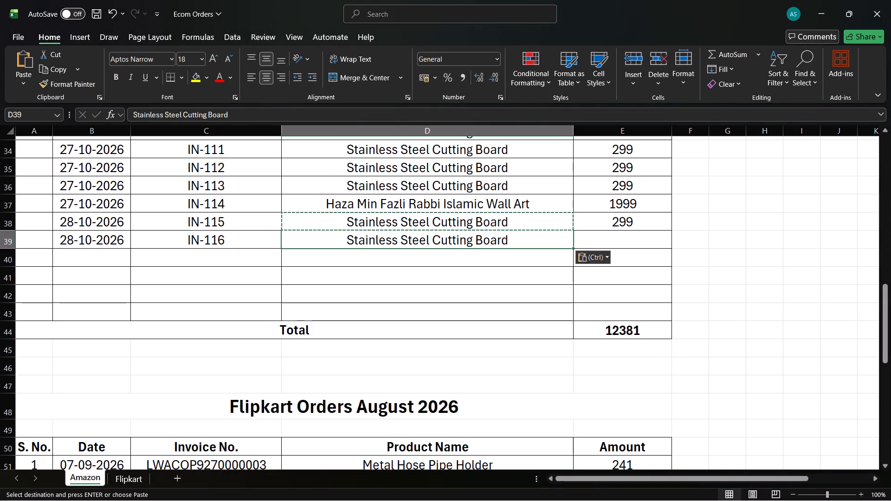
pyautogui.press('Escape')
pyautogui.hotkey('alt', 'Tab')
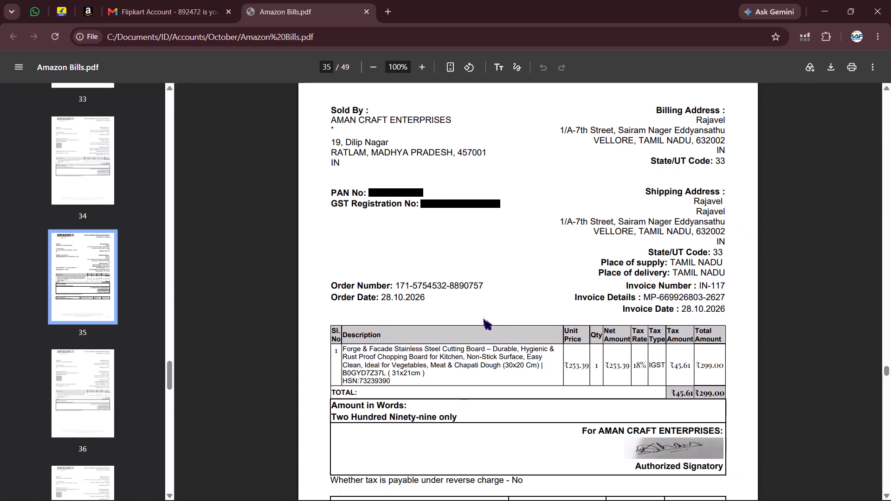
pyautogui.hotkey('alt', 'Tab')
pyautogui.hotkey('alt', 'Tab')
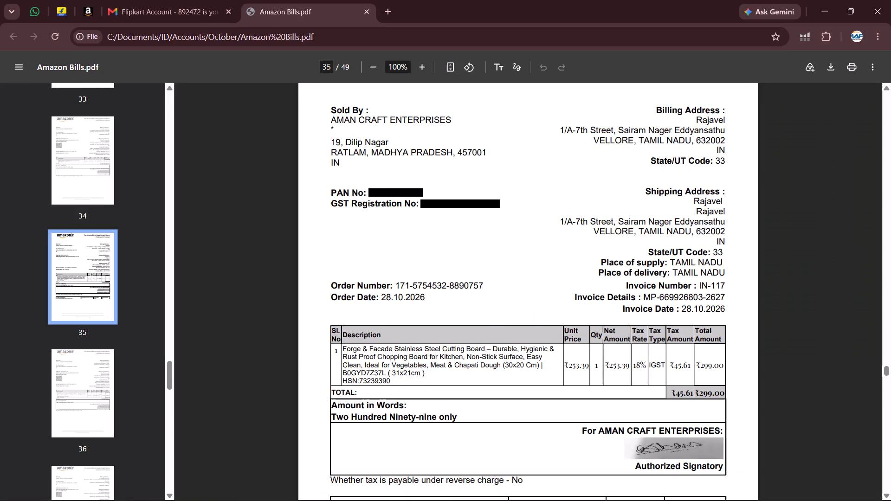
pyautogui.hotkey('alt', 'Tab')
pyautogui.write('299')
pyautogui.press('Return')
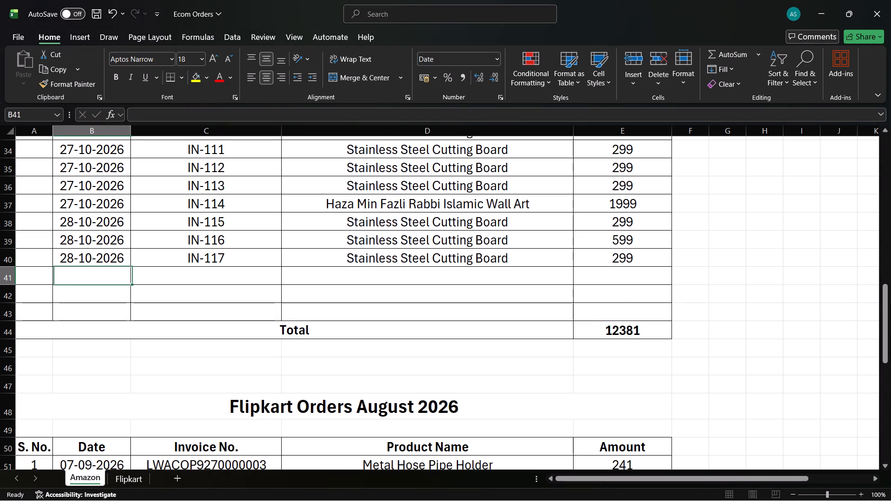
# Check the invoice date on page 36 of the bills PDF and fill 28-10-2026 down into the row below IN-117.
pyautogui.hotkey('alt', 'Tab')
pyautogui.hotkey('alt', 'Tab')
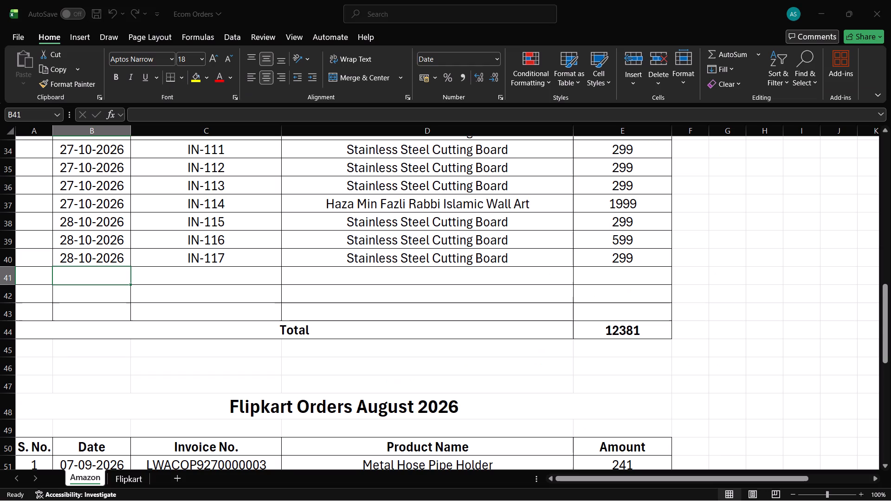
pyautogui.hotkey('alt', 'Tab')
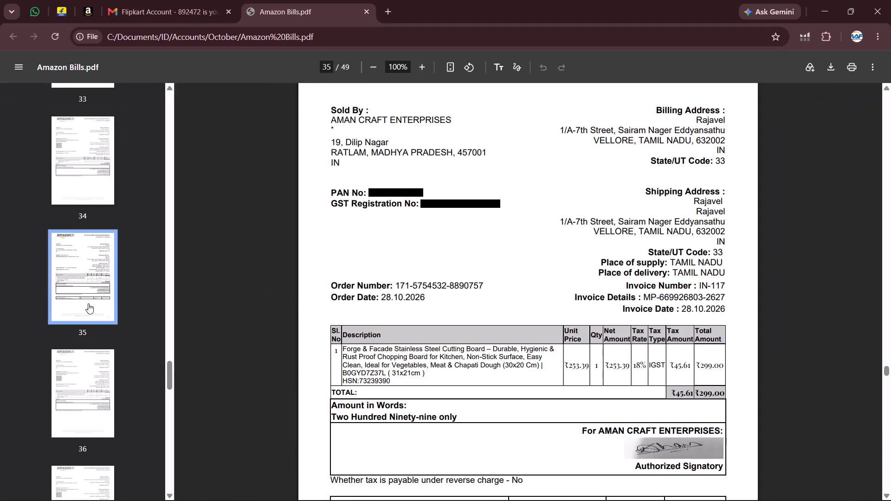
pyautogui.scroll(-1, 75, 300)
pyautogui.click(77, 299)
pyautogui.scroll(-2, 397, 233)
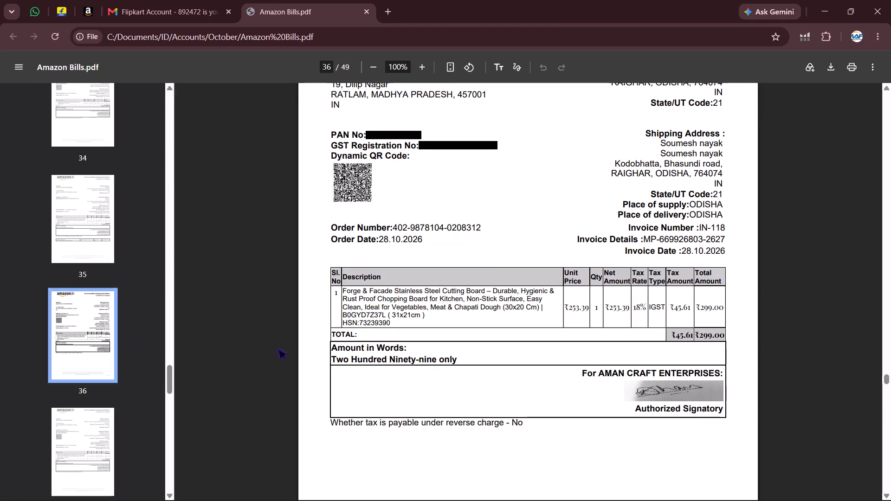
pyautogui.hotkey('alt', 'Tab')
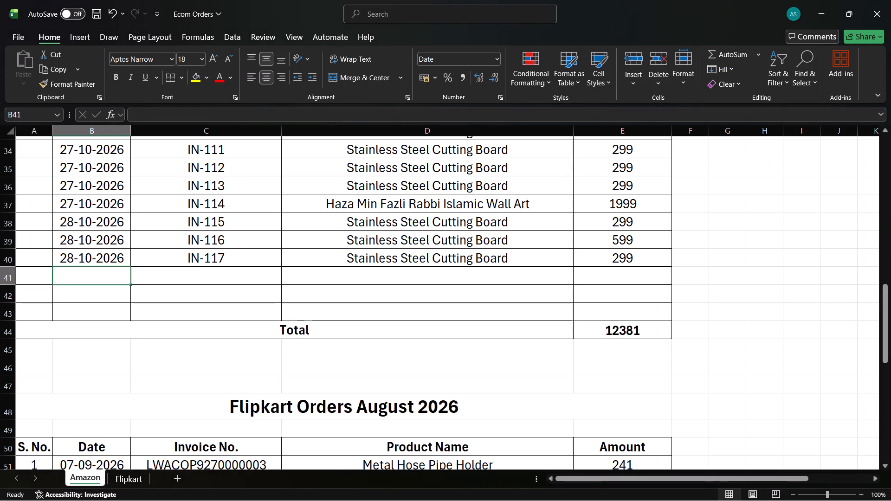
pyautogui.hotkey('ctrl', 'd')
pyautogui.press('Tab')
# Check the invoice number on page 36 of the bills PDF, fill it down from IN-117 and change it to IN-118.
pyautogui.hotkey('alt', 'Tab')
pyautogui.hotkey('alt', 'Tab')
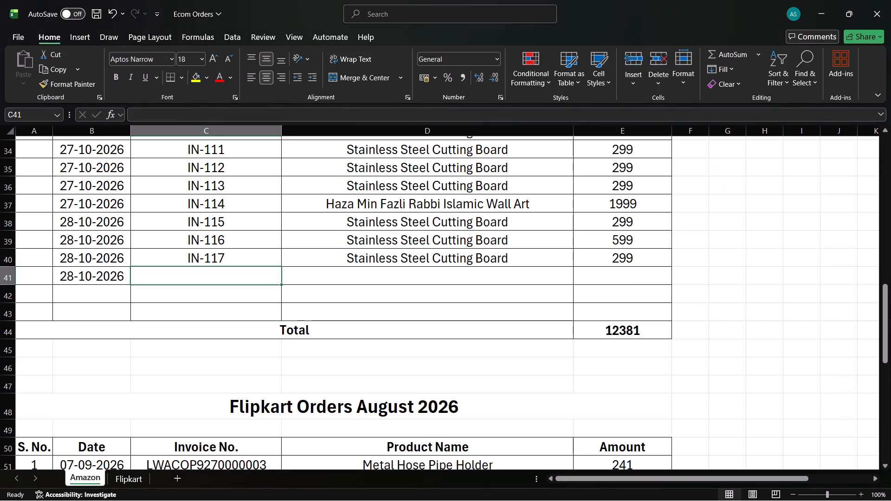
pyautogui.hotkey('ctrl', 'd')
pyautogui.doubleClick(248, 276)
pyautogui.press('BackSpace')
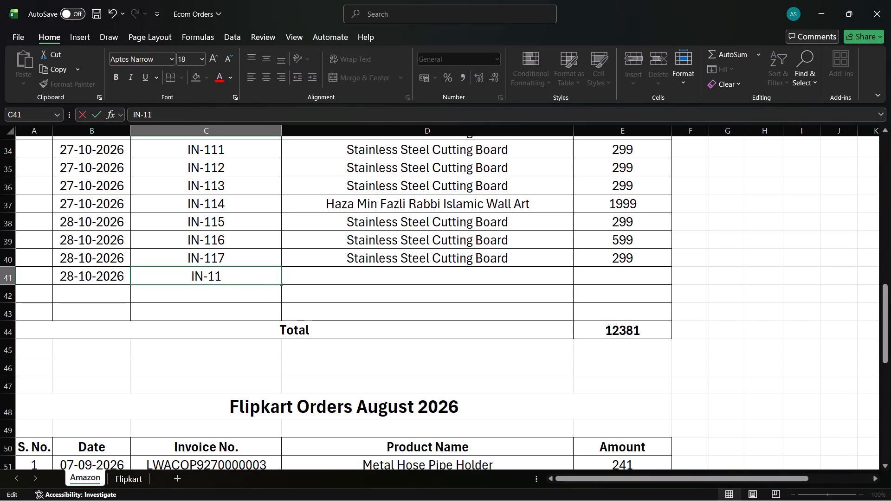
pyautogui.press('8')
pyautogui.press('Tab')
# Check the product on page 36 of the bills PDF and fill Stainless Steel Cutting Board down into the IN-118 row.
pyautogui.hotkey('alt', 'Tab')
pyautogui.hotkey('alt', 'Tab')
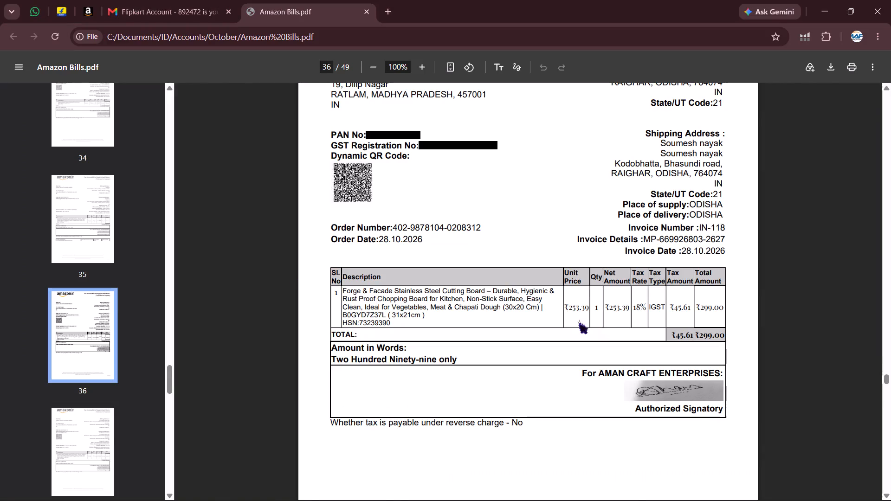
pyautogui.hotkey('ctrl', 'd')
pyautogui.press('Tab')
# Check the total amount on page 36 of the bills PDF and fill 299 down into the IN-118 row.
pyautogui.hotkey('alt', 'Tab')
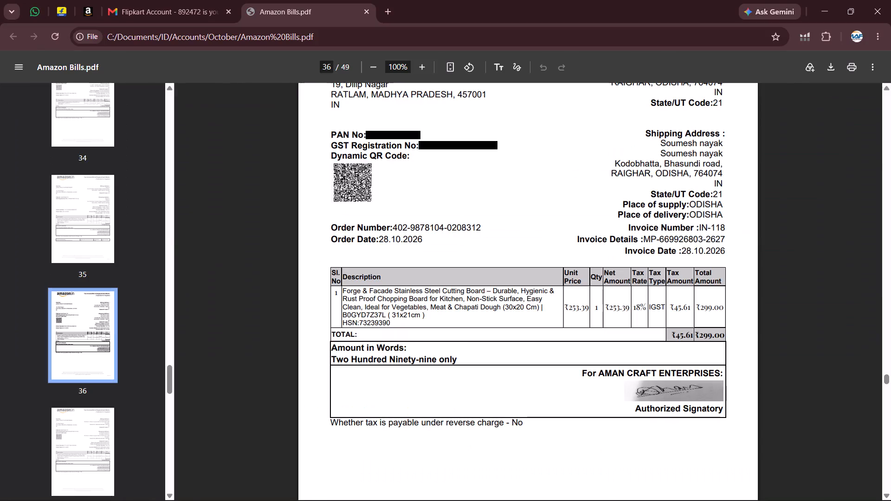
pyautogui.hotkey('alt', 'Tab')
pyautogui.hotkey('ctrl', 'd')
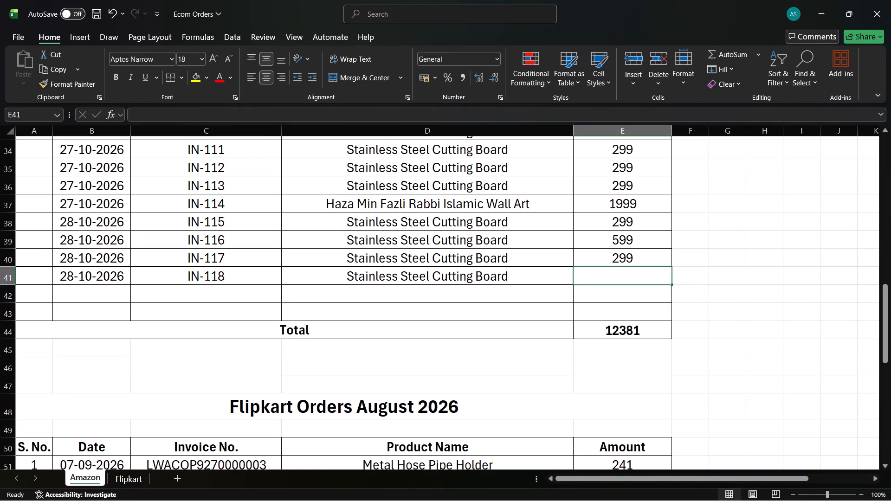
# Check the invoice date on page 37 of the bills PDF and fill 28-10-2026 down into the row below IN-118.
pyautogui.click(77, 297)
pyautogui.hotkey('alt', 'Tab')
pyautogui.scroll(-1, 43, 371)
pyautogui.scroll(-1, 71, 342)
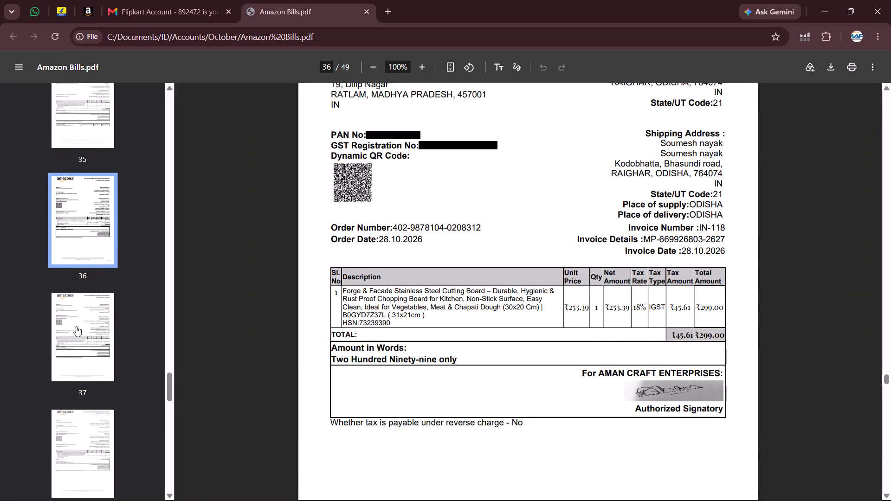
pyautogui.click(76, 326)
pyautogui.scroll(-1, 445, 257)
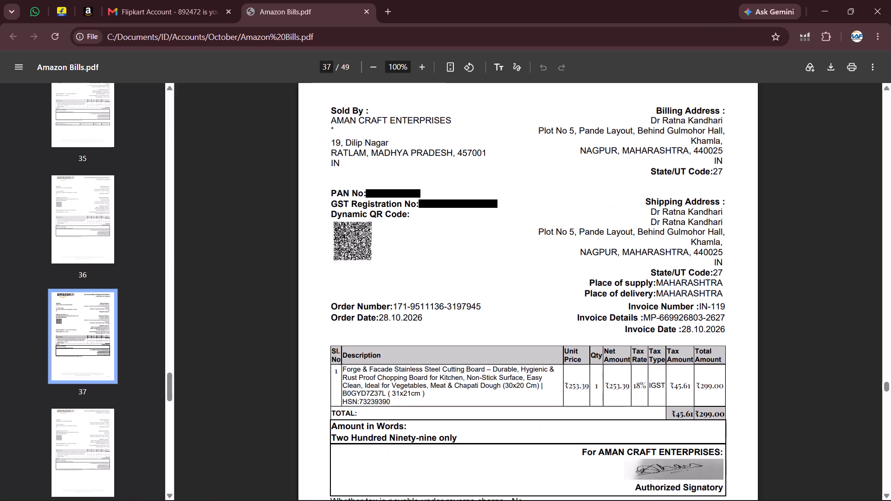
pyautogui.scroll(-1, 445, 257)
pyautogui.scroll(1, 445, 257)
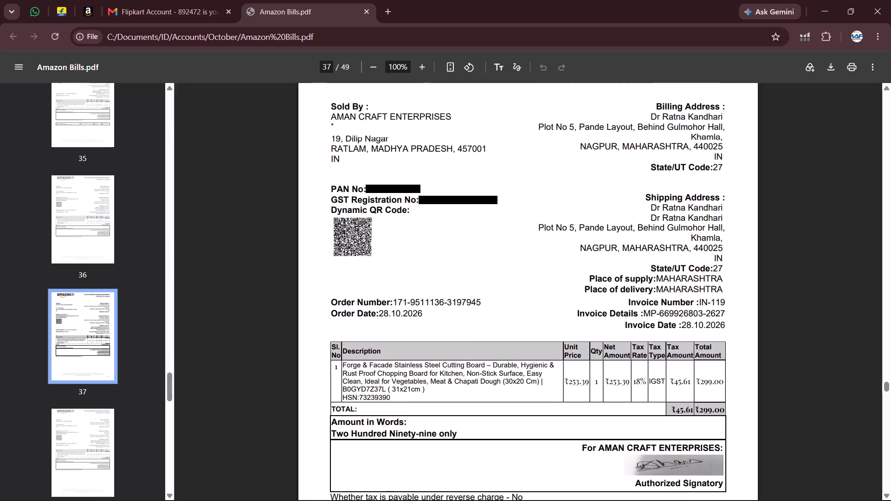
pyautogui.scroll(-1, 445, 257)
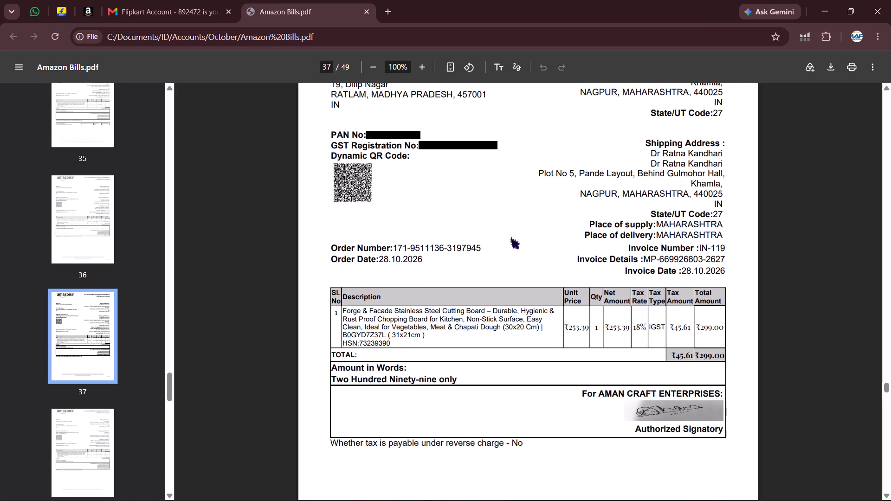
pyautogui.hotkey('alt', 'Tab')
pyautogui.hotkey('alt', 'Tab')
pyautogui.hotkey('alt', 'Tab')
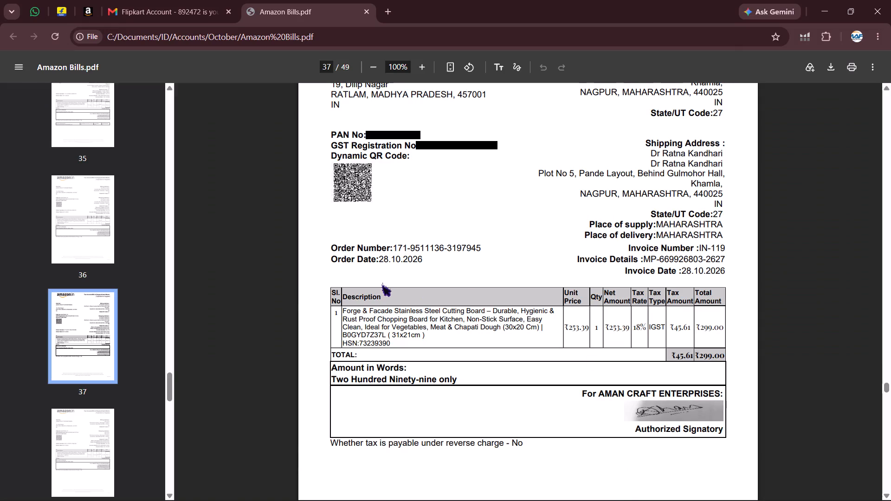
pyautogui.hotkey('ctrl', 'd')
pyautogui.press('Tab')
# Check the invoice number on page 37 of the bills PDF, fill it down from IN-118 and change it to IN-119.
pyautogui.hotkey('alt', 'Tab')
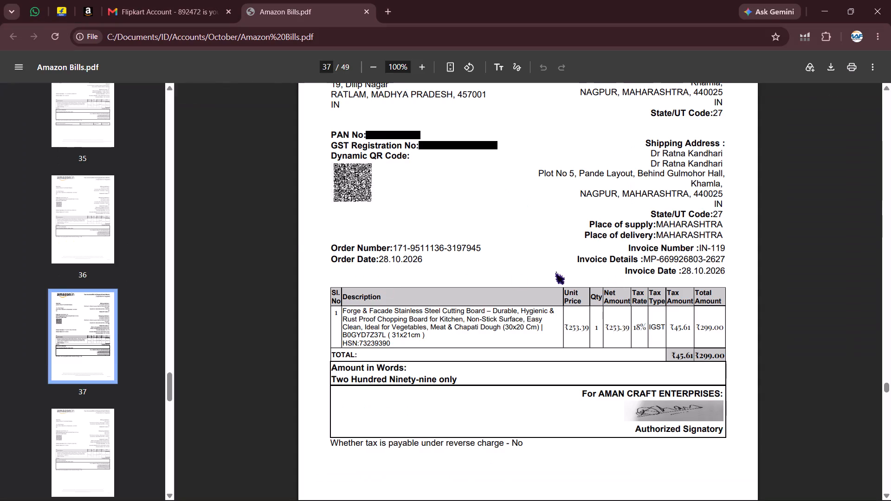
pyautogui.hotkey('alt', 'Tab')
pyautogui.hotkey('ctrl', 'd')
pyautogui.doubleClick(246, 295)
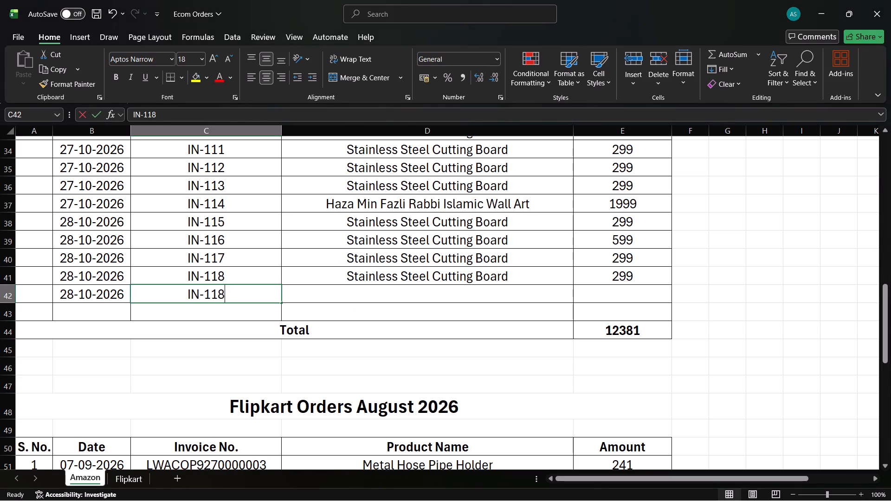
pyautogui.press('BackSpace')
pyautogui.press('9')
pyautogui.press('Tab')
# Check the product on page 37 of the bills PDF for the IN-119 row.
pyautogui.hotkey('alt', 'Tab')
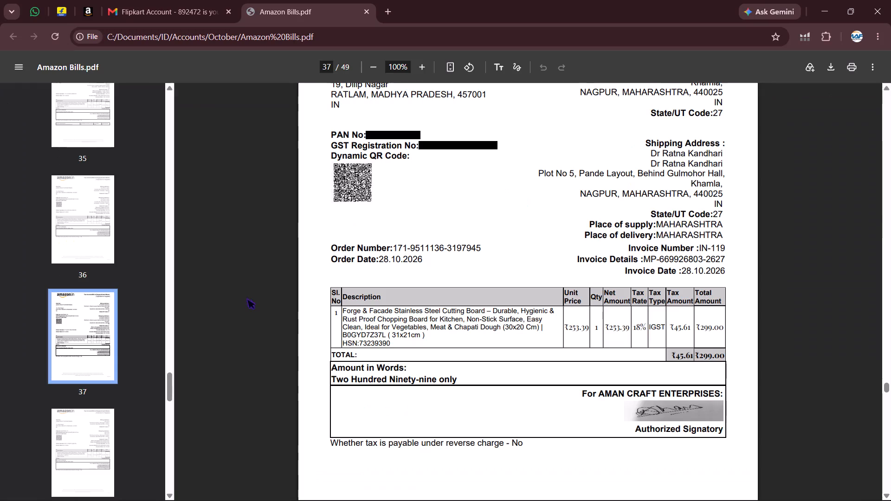
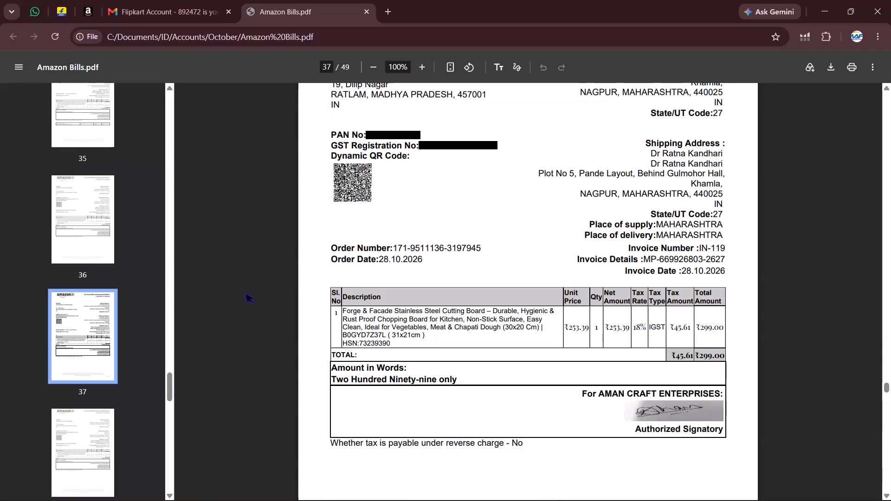
# Recheck the product on page 37 of the bills PDF and fill Stainless Steel Cutting Board down into the IN-119 row.
pyautogui.hotkey('alt', 'Tab')
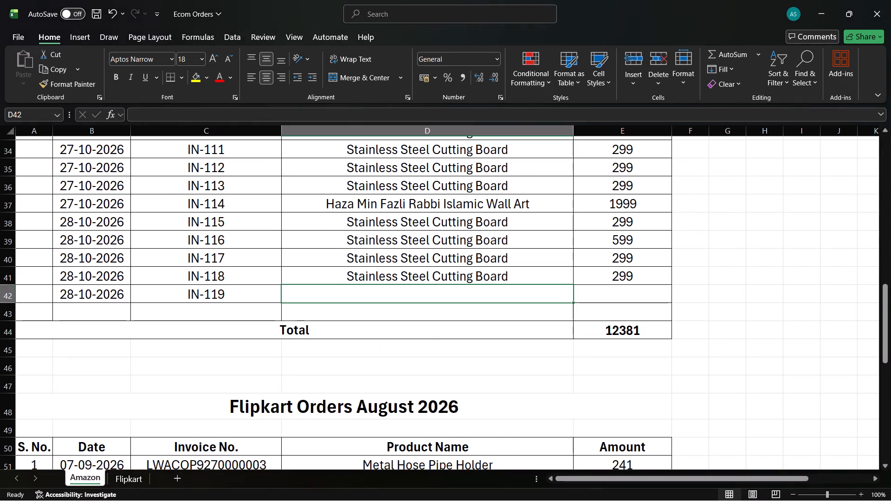
pyautogui.hotkey('alt', 'Tab')
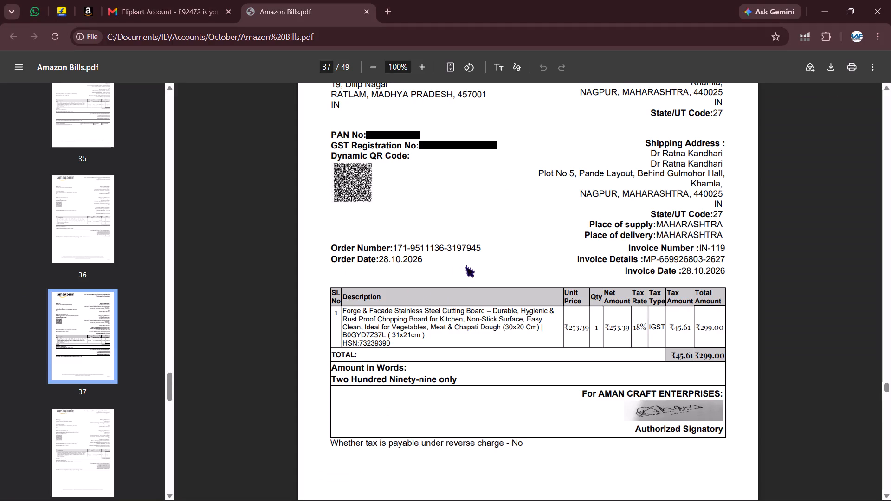
pyautogui.hotkey('alt', 'Tab')
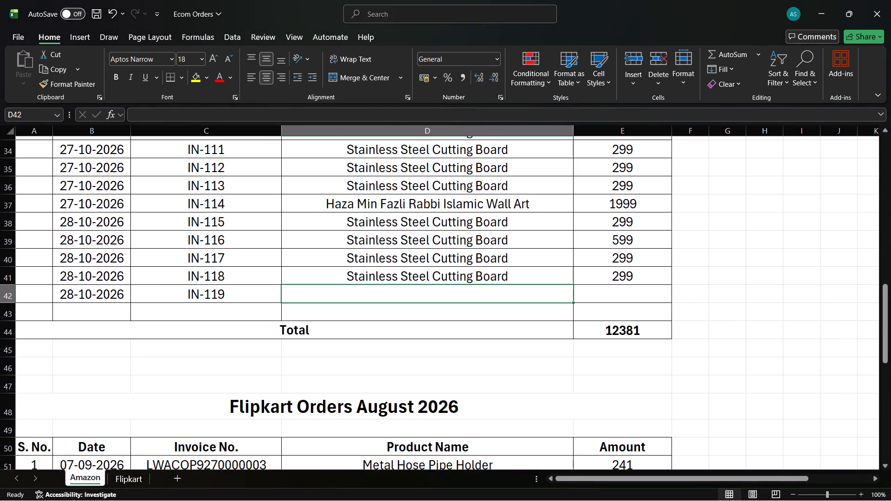
pyautogui.hotkey('alt', 'Tab')
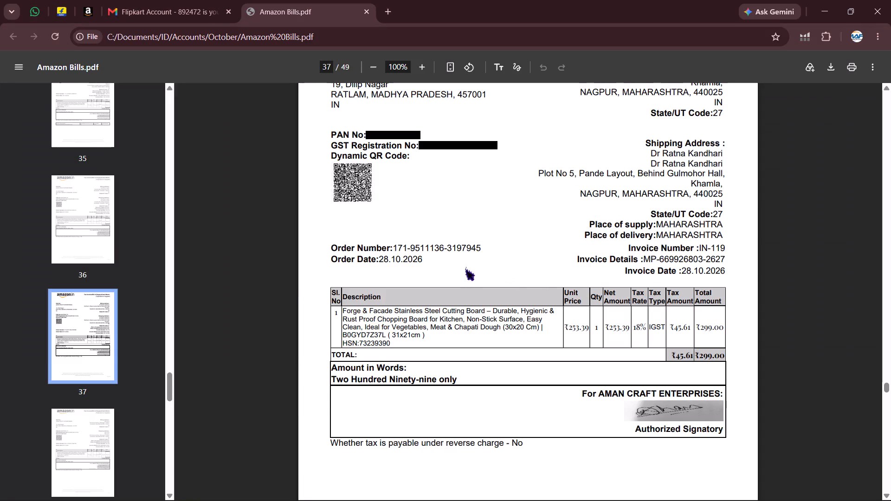
pyautogui.hotkey('alt', 'Tab')
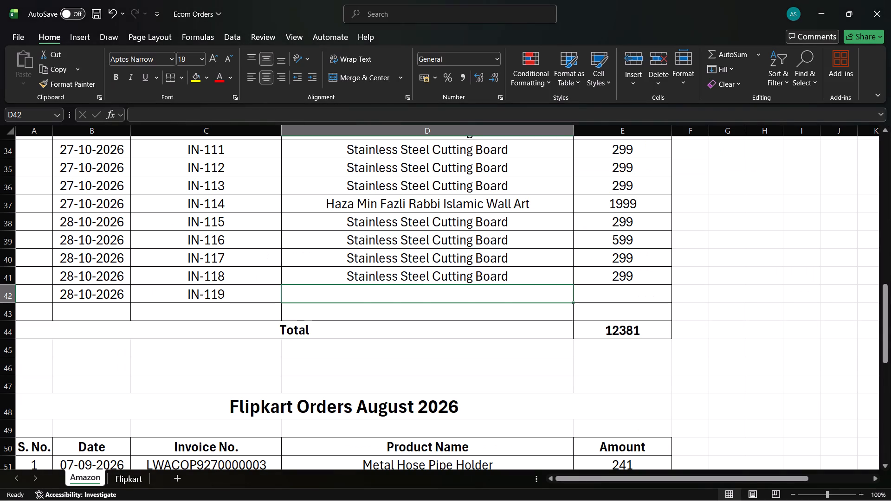
pyautogui.hotkey('ctrl', 'd')
# Check the total amount on page 37 of the bills PDF and enter 299 as the IN-119 row's amount.
pyautogui.press('Tab')
pyautogui.hotkey('alt', 'Tab')
pyautogui.hotkey('alt', 'Tab')
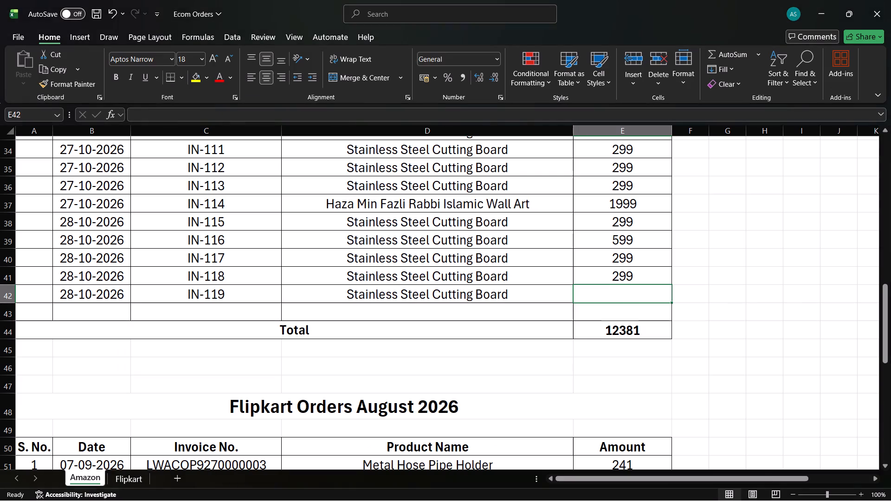
pyautogui.write('29')
pyautogui.press('9')
pyautogui.press('Return')
# Check the invoice number on page 38 of the bills PDF, fill it down from IN-119 and change it to IN-120.
pyautogui.hotkey('alt', 'Tab')
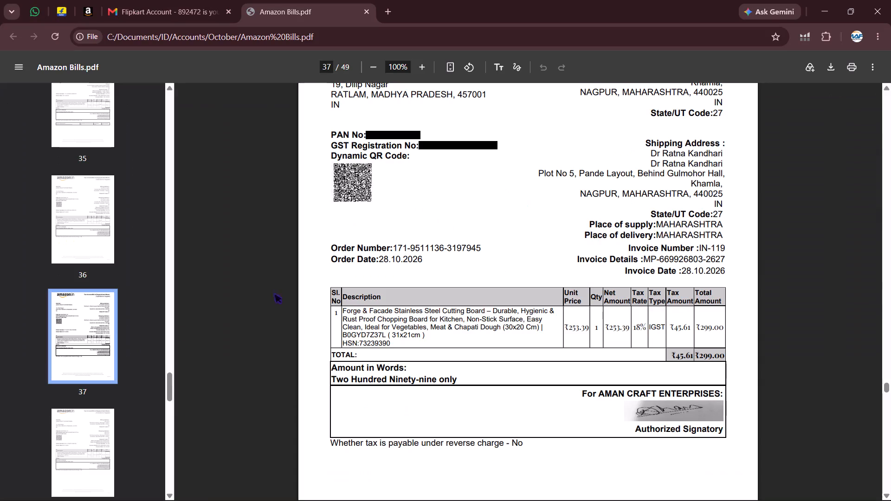
pyautogui.scroll(-2, 140, 344)
pyautogui.click(112, 331)
pyautogui.scroll(-2, 342, 322)
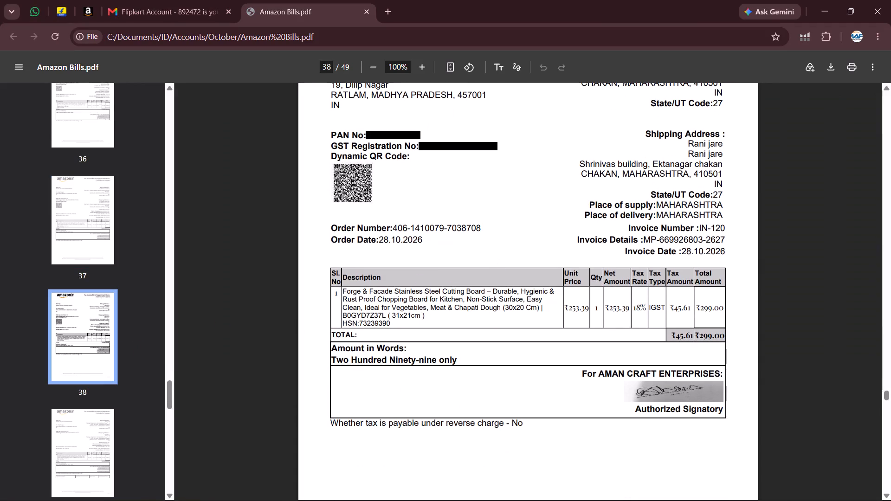
pyautogui.hotkey('alt', 'Tab')
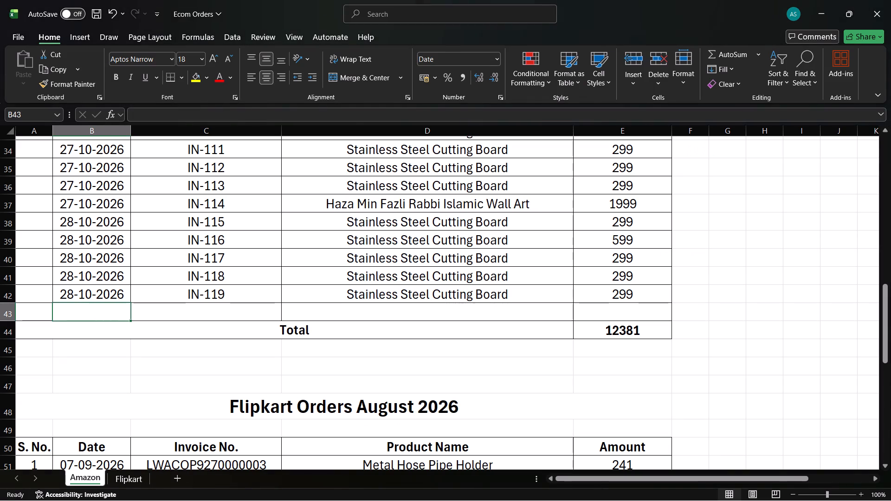
pyautogui.press('Tab')
pyautogui.hotkey('ctrl', 'd')
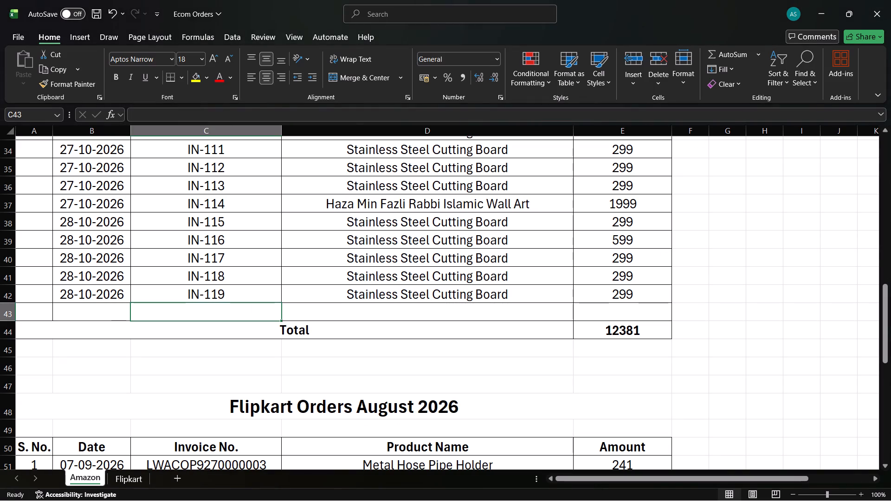
pyautogui.doubleClick(252, 315)
pyautogui.press('BackSpace')
pyautogui.press('BackSpace')
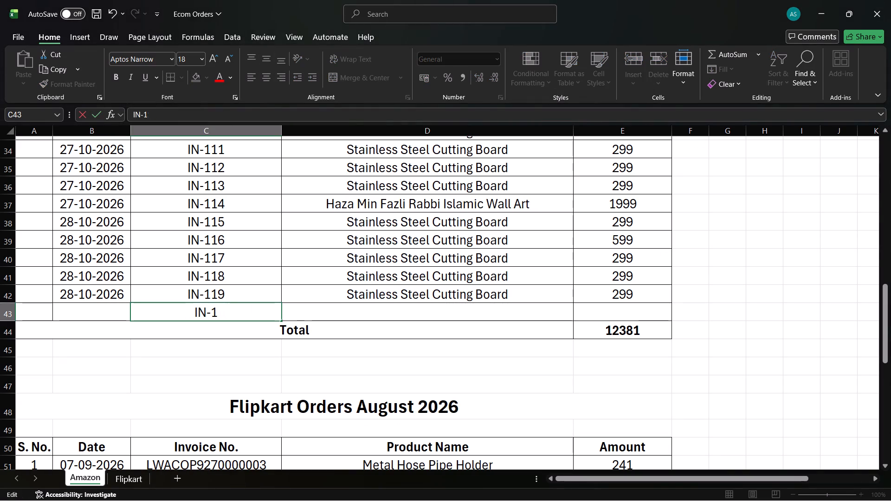
pyautogui.write('20')
pyautogui.press('Return')
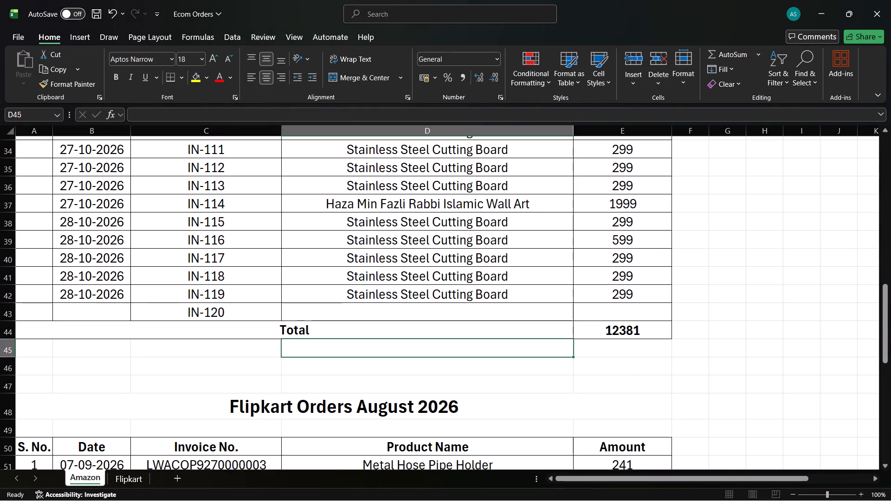
# Check the invoice date on page 38 of the bills PDF and fill 28-10-2026 down into the IN-120 row.
pyautogui.click(88, 303)
pyautogui.hotkey('alt', 'Tab')
pyautogui.hotkey('alt', 'Tab')
pyautogui.hotkey('ctrl', 'd')
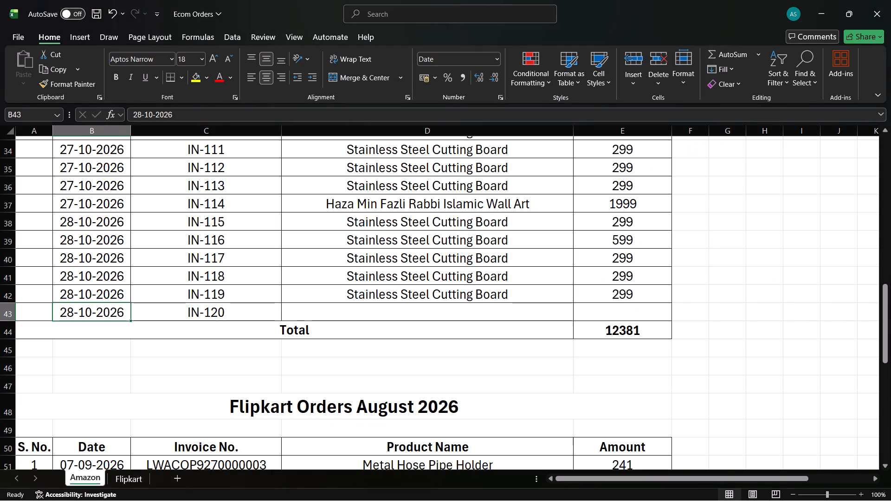
# Check page 38 of the bills PDF and fill the product Stainless Steel Cutting Board and amount 299 down into the IN-120 row.
pyautogui.press('Tab')
pyautogui.press('Tab')
pyautogui.hotkey('alt', 'Tab')
pyautogui.hotkey('alt', 'Tab')
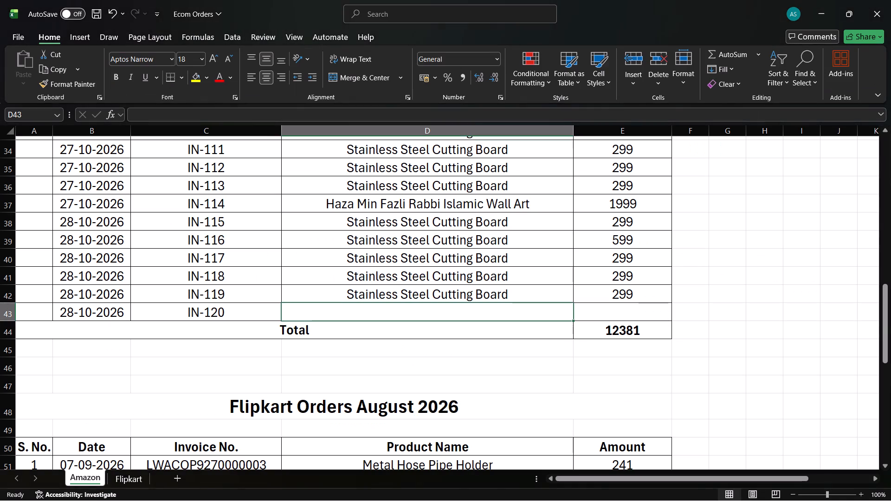
pyautogui.hotkey('ctrl', 'd')
pyautogui.press('Tab')
pyautogui.hotkey('alt', 'Tab')
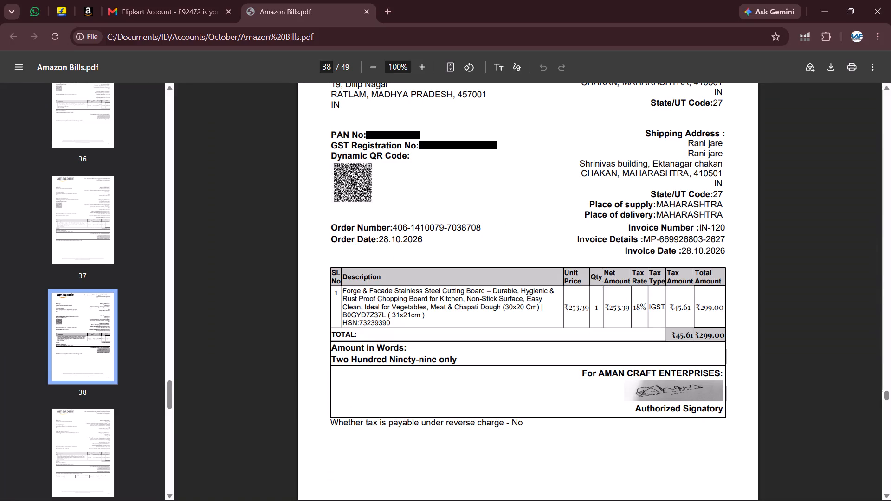
pyautogui.hotkey('alt', 'Tab')
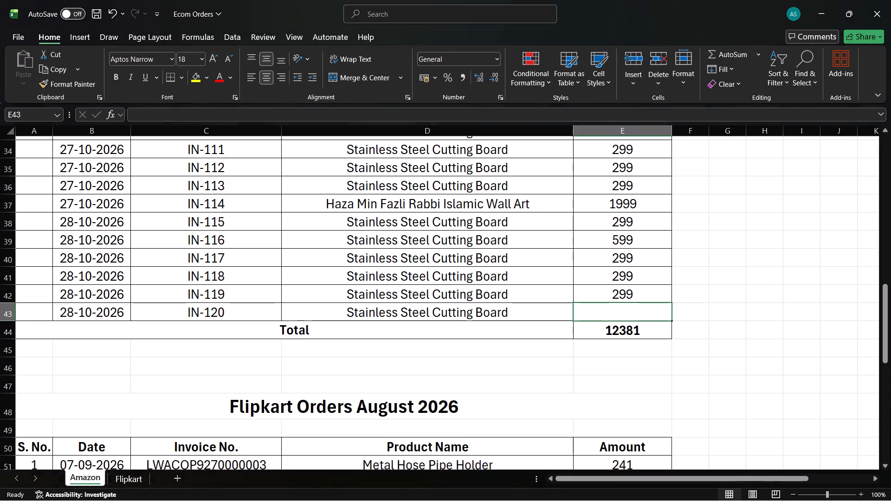
pyautogui.hotkey('ctrl', 'd')
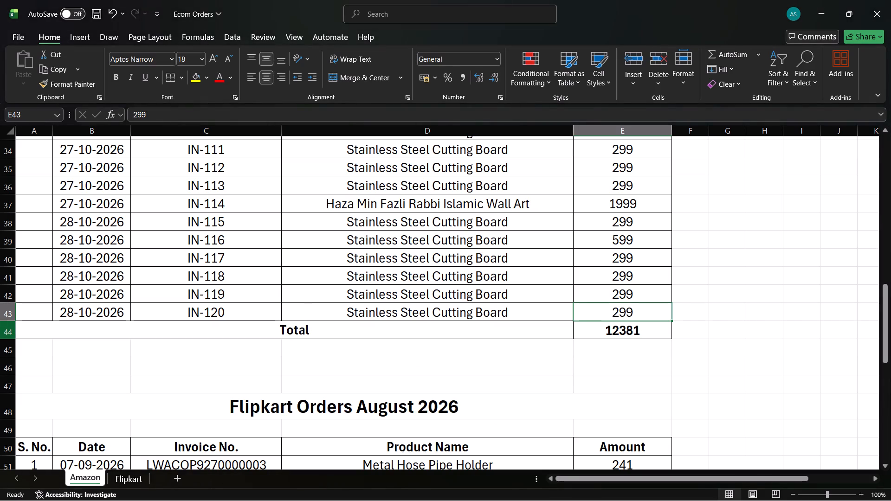
# Insert six blank rows above the Total row of the Amazon orders table.
pyautogui.click(8, 335)
pyautogui.hotkey('ctrl', '+')
pyautogui.hotkey('ctrl', '+')
pyautogui.hotkey('ctrl', '+')
pyautogui.hotkey('ctrl', '+')
pyautogui.hotkey('ctrl', '+')
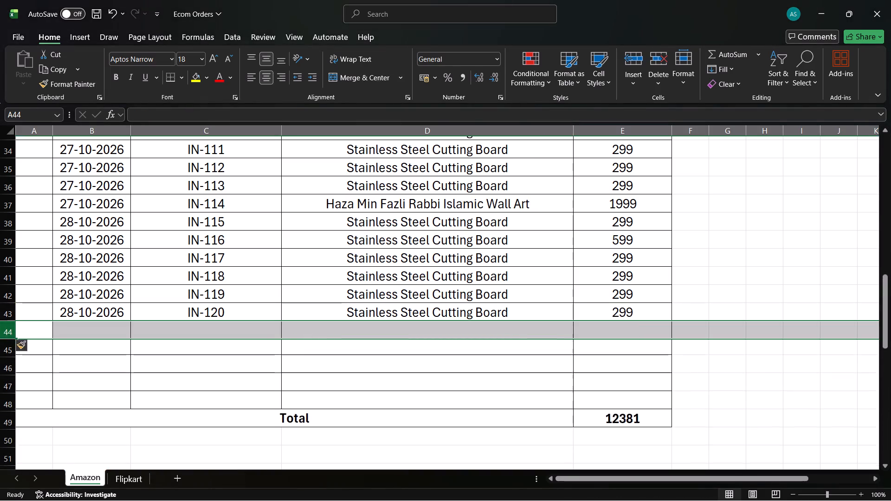
pyautogui.hotkey('ctrl', '+')
pyautogui.click(107, 328)
pyautogui.scroll(-2, 136, 295)
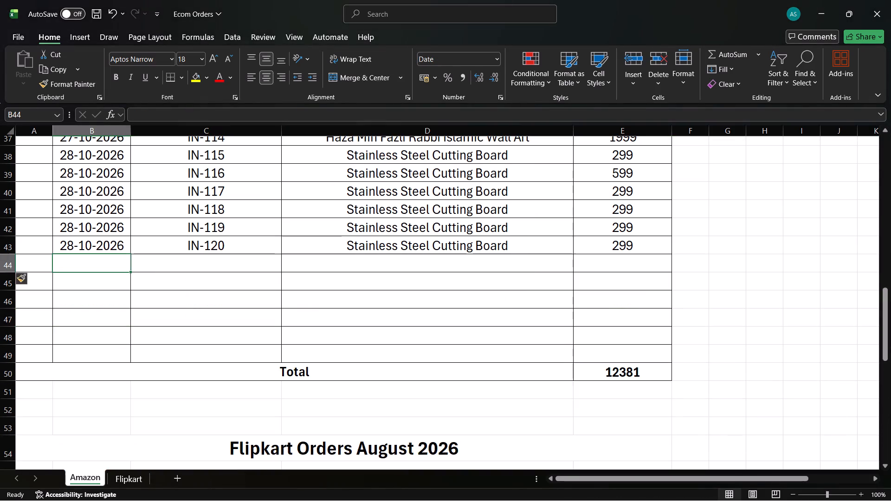
pyautogui.hotkey('alt', 'Tab')
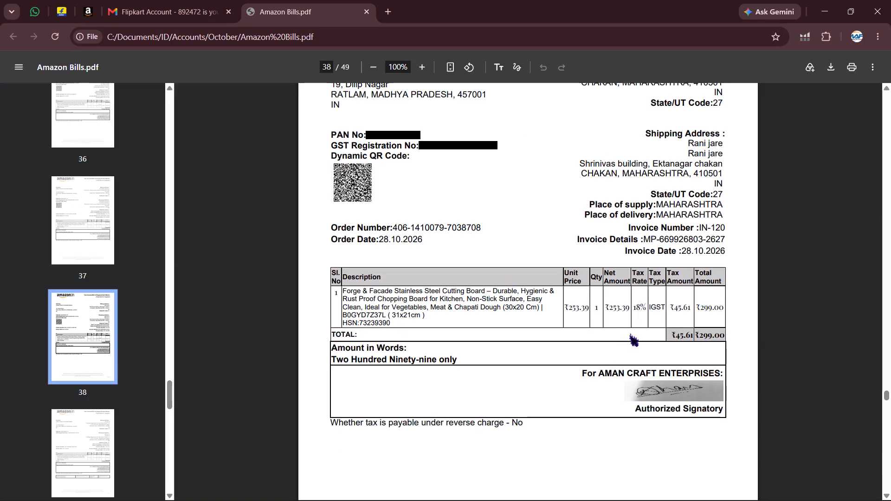
pyautogui.scroll(-1, 156, 284)
pyautogui.scroll(-2, 111, 258)
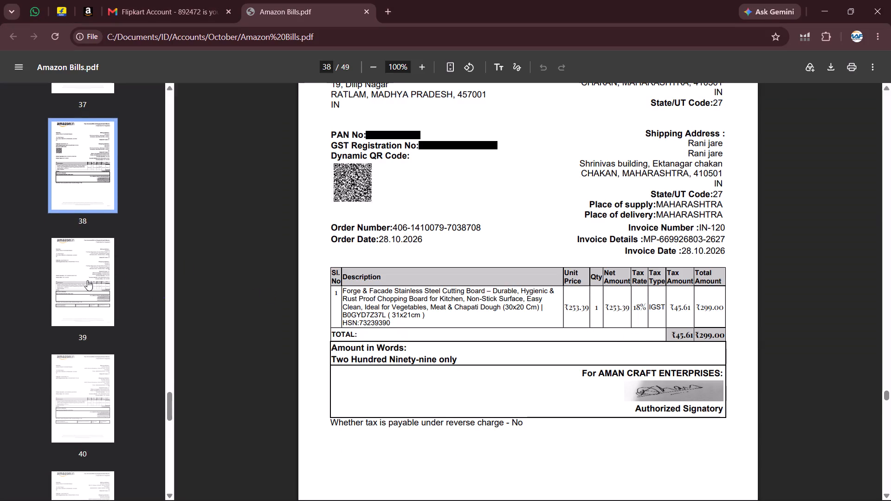
pyautogui.click(87, 280)
pyautogui.scroll(-1, 344, 256)
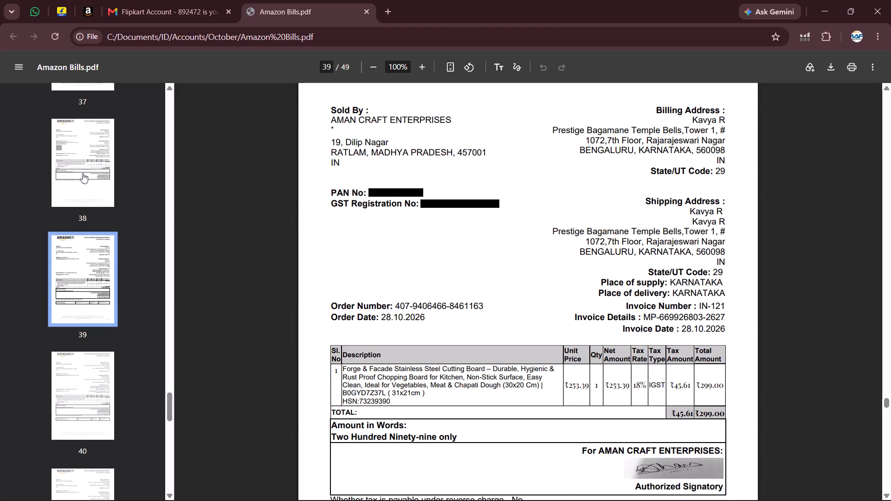
pyautogui.click(88, 386)
pyautogui.click(80, 296)
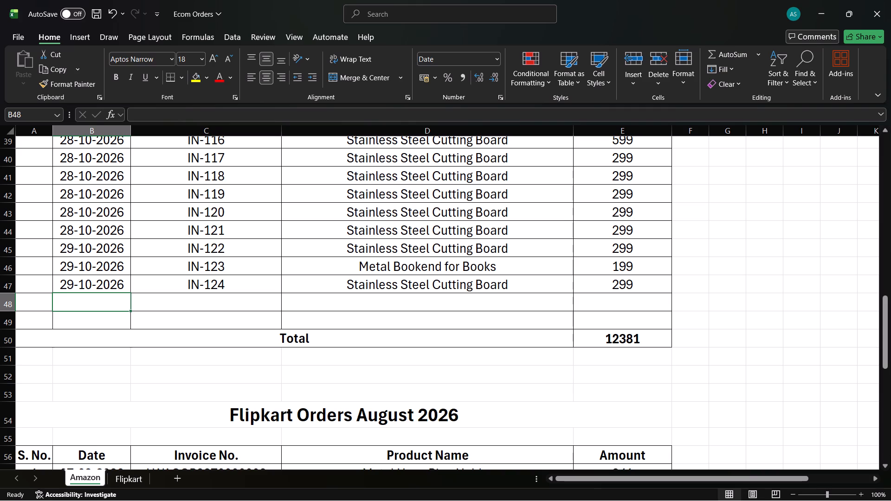
pyautogui.hotkey('alt', 'Tab')
pyautogui.hotkey('alt', 'Tab')
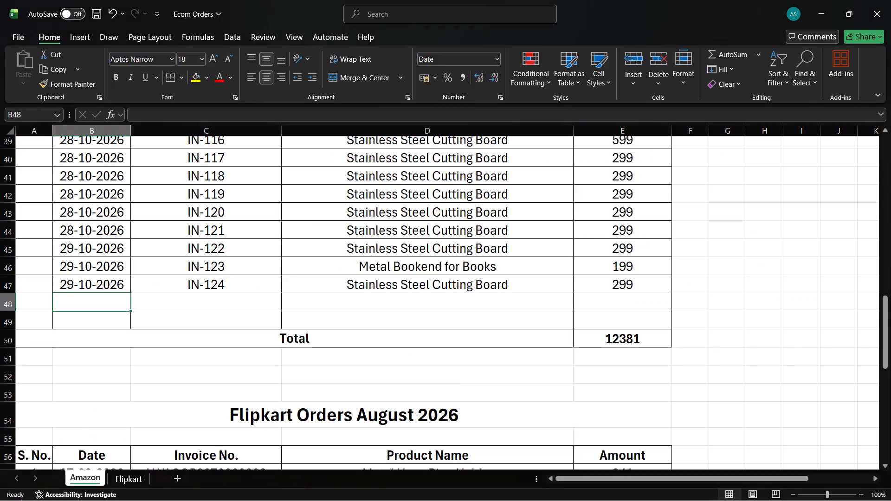
pyautogui.hotkey('alt', 'Tab')
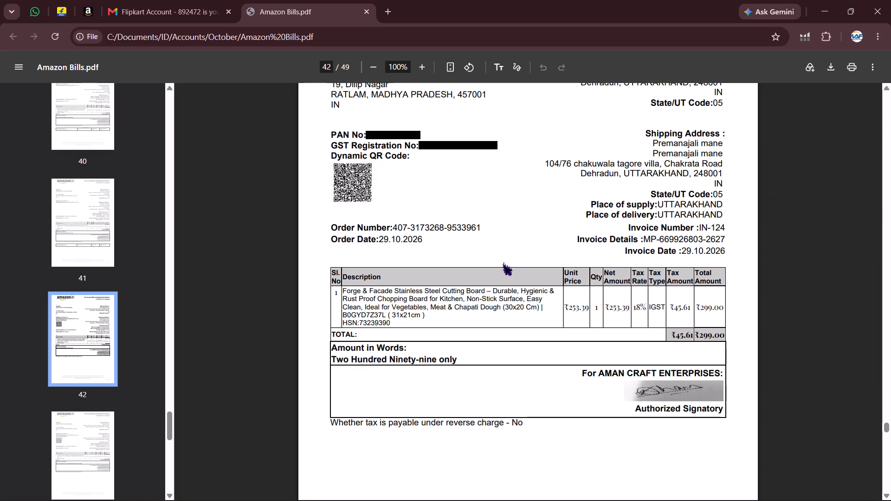
pyautogui.hotkey('alt', 'Tab')
pyautogui.hotkey('alt', 'Tab')
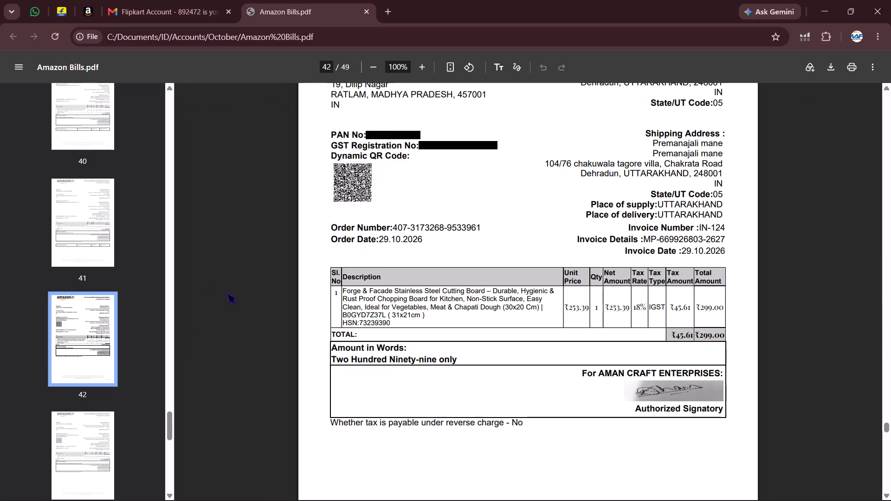
pyautogui.hotkey('alt', 'Tab')
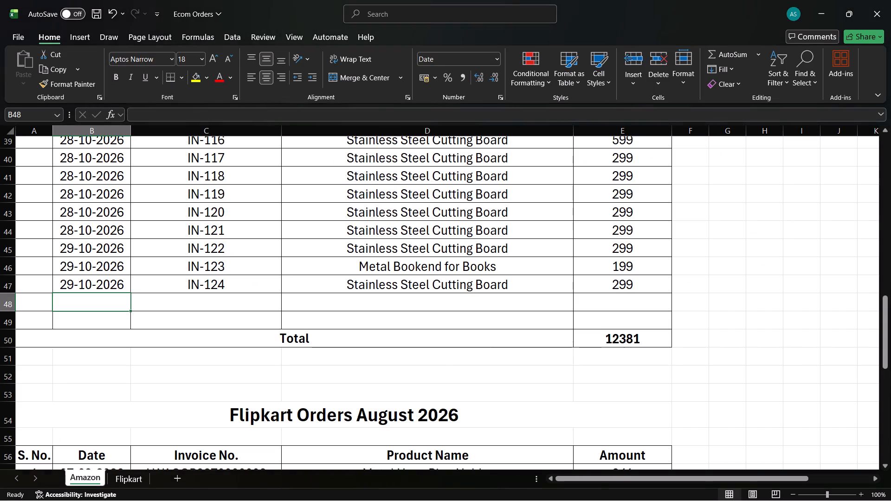
pyautogui.hotkey('alt', 'Tab')
pyautogui.scroll(-2, 57, 323)
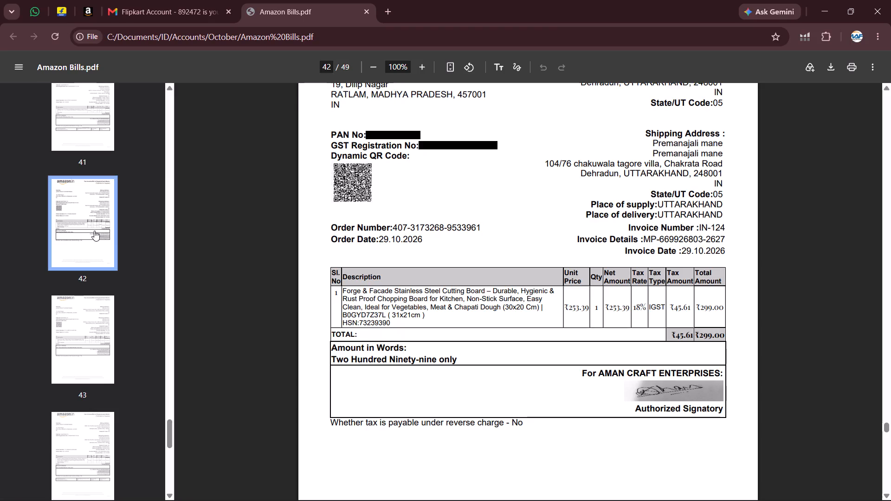
pyautogui.hotkey('alt', 'Tab')
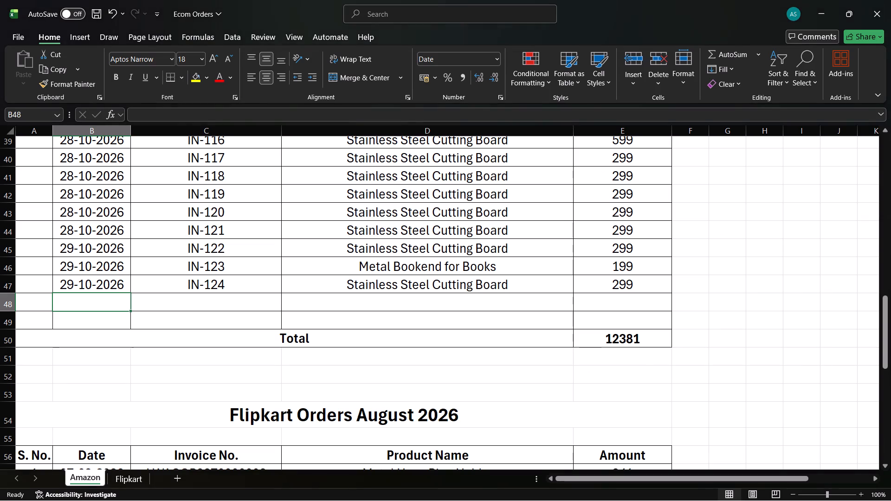
pyautogui.hotkey('alt', 'Tab')
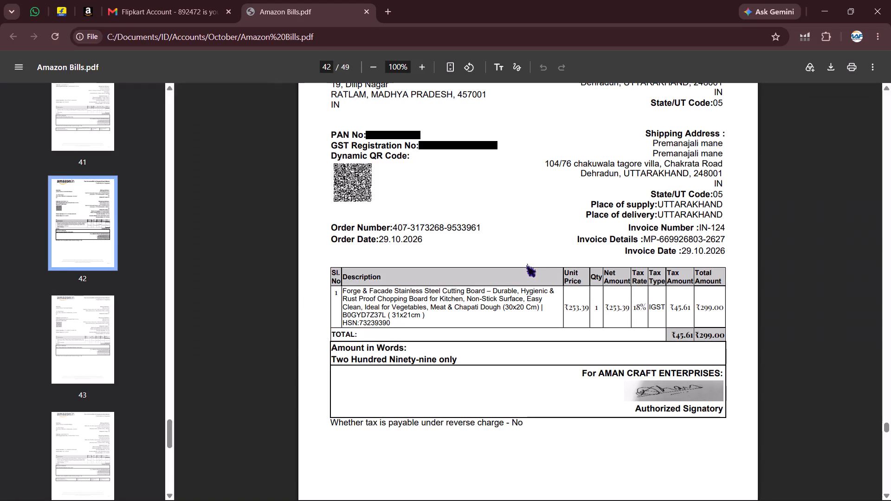
pyautogui.hotkey('alt', 'Tab')
pyautogui.hotkey('alt', 'Tab')
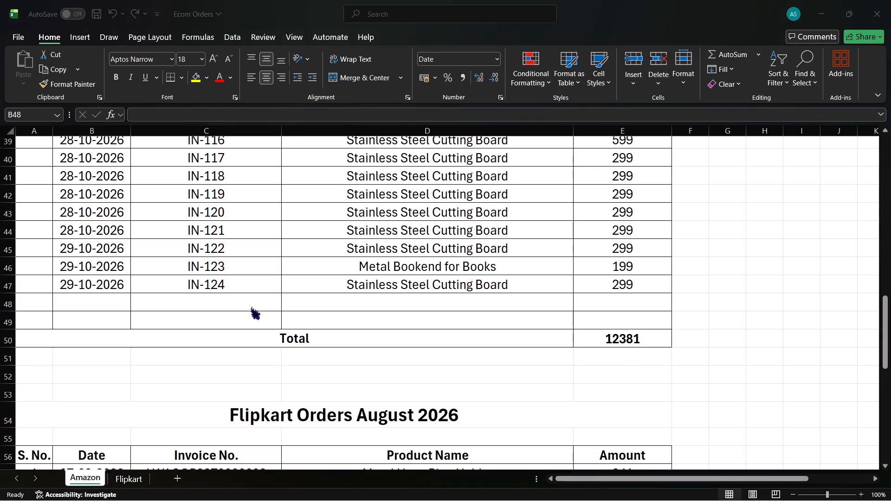
pyautogui.hotkey('alt', 'Tab')
pyautogui.hotkey('alt', 'Tab')
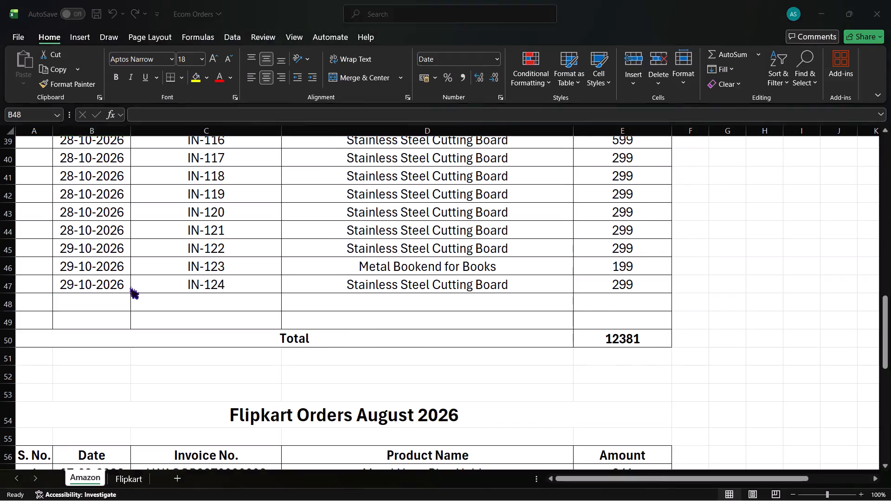
pyautogui.click(83, 344)
pyautogui.scroll(-1, 470, 245)
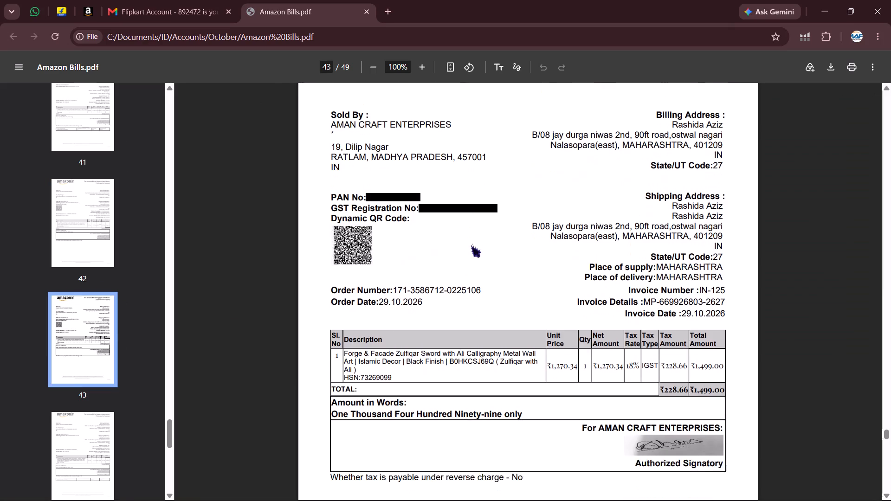
pyautogui.hotkey('alt', 'Tab')
pyautogui.hotkey('ctrl', 'd')
pyautogui.press('Tab')
# Check the invoice number on page 43 of the bills PDF, fill it down from IN-124 and change it to IN-125.
pyautogui.hotkey('alt', 'Tab')
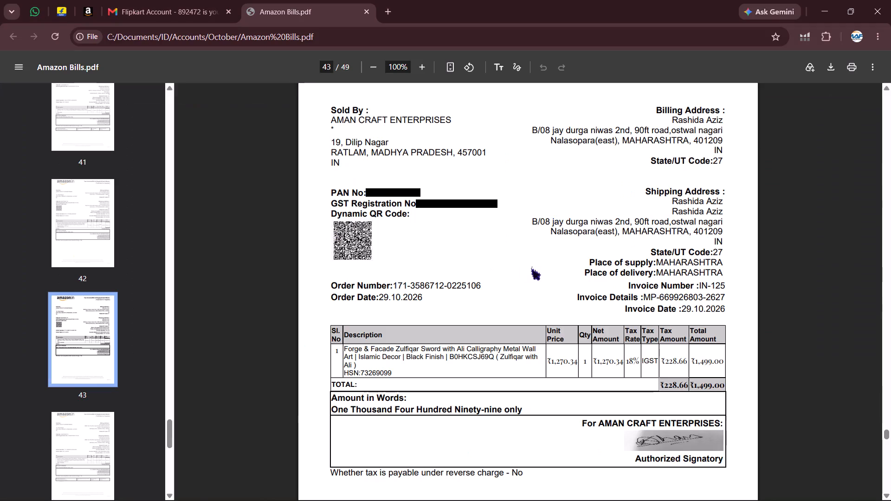
pyautogui.hotkey('alt', 'Tab')
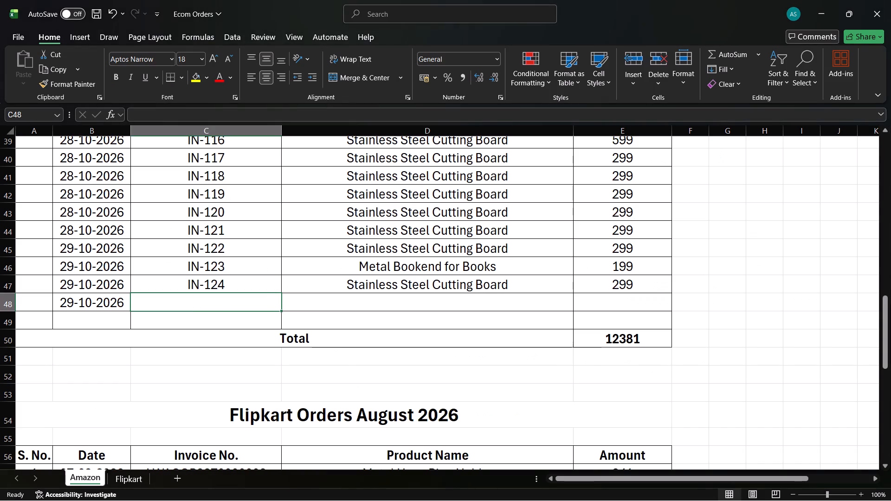
pyautogui.hotkey('ctrl', 'd')
pyautogui.doubleClick(258, 302)
pyautogui.press('BackSpace')
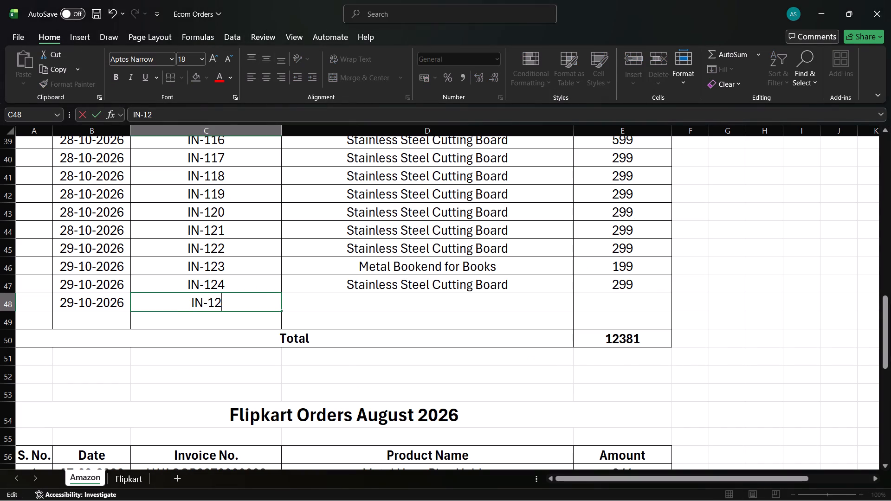
pyautogui.press('5')
pyautogui.press('Tab')
# Check the product on page 43 and copy Zulfiqar Sword with Ali Calligraphy Metal Wall Art from the IN-101 row into the IN-125 row.
pyautogui.hotkey('alt', 'Tab')
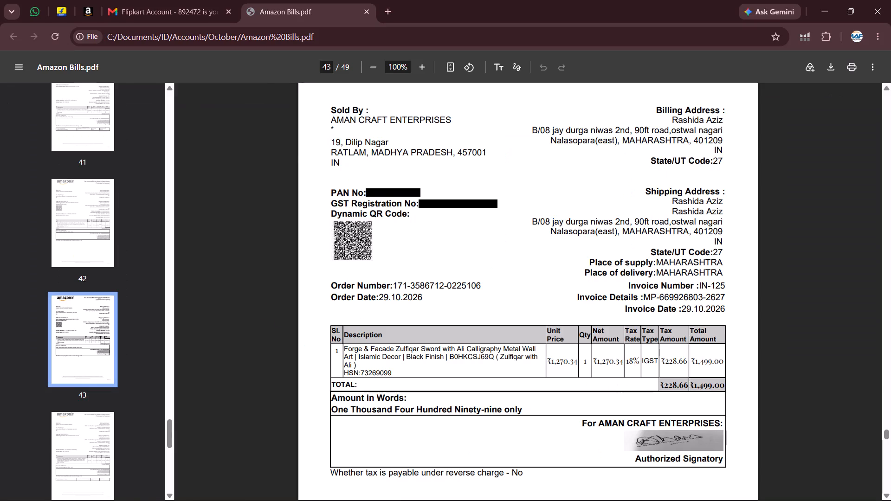
pyautogui.hotkey('alt', 'Tab')
pyautogui.scroll(3, 409, 220)
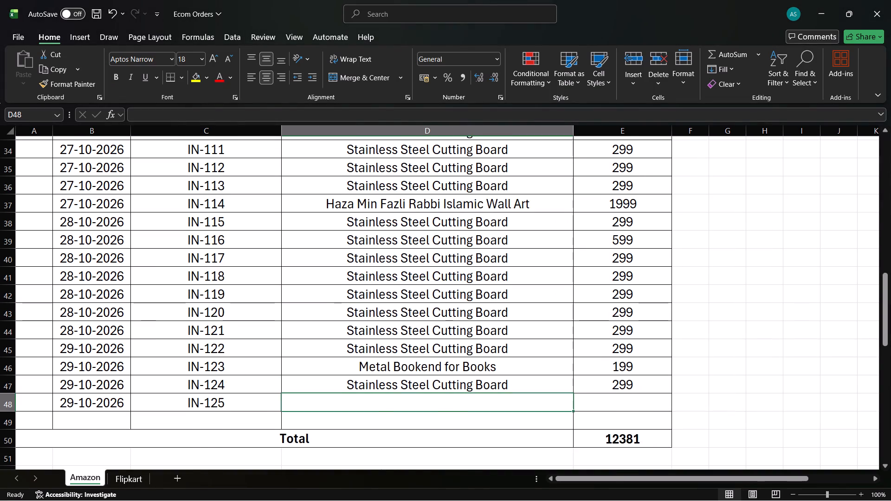
pyautogui.scroll(6, 426, 192)
pyautogui.click(444, 173)
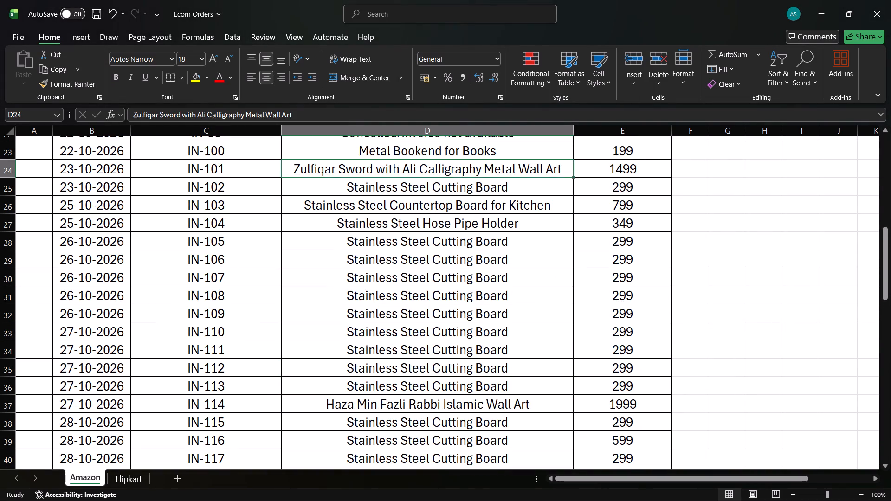
pyautogui.hotkey('ctrl', 'c')
pyautogui.scroll(-9, 447, 257)
pyautogui.click(437, 306)
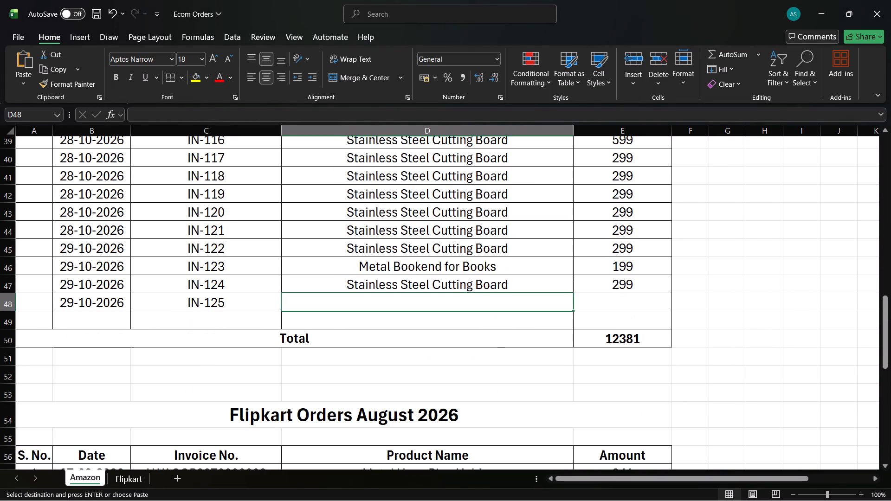
pyautogui.hotkey('ctrl', 'v')
pyautogui.press('Tab')
# Check the total amount on page 43 of the bills PDF and enter 1499 as the amount for IN-125.
pyautogui.hotkey('alt', 'Tab')
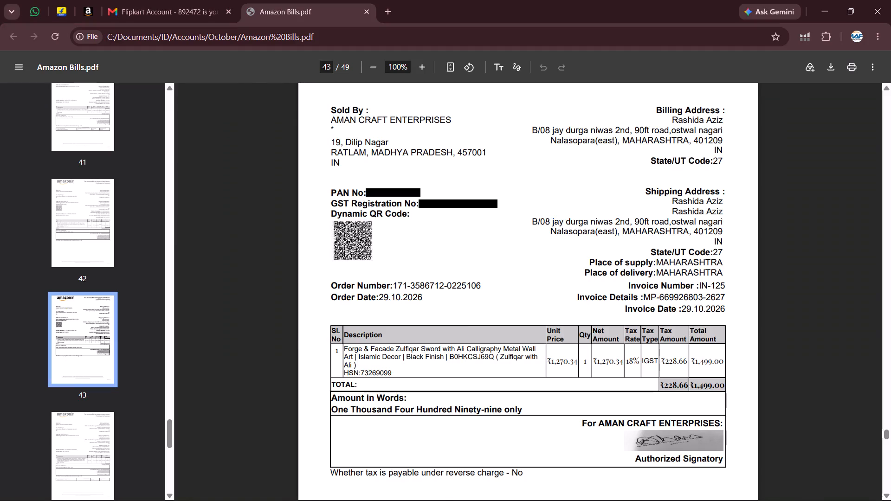
pyautogui.hotkey('alt', 'Tab')
pyautogui.write('1499')
pyautogui.press('Return')
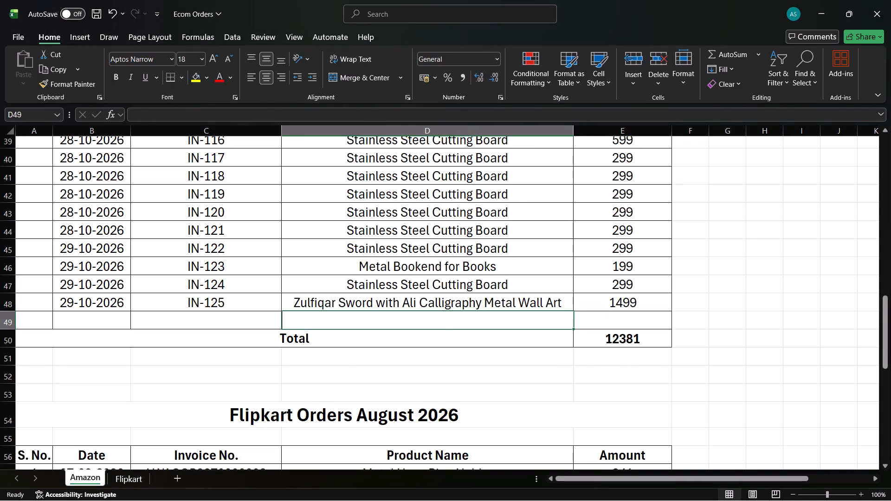
pyautogui.click(103, 308)
pyautogui.click(98, 319)
pyautogui.hotkey('alt', 'Tab')
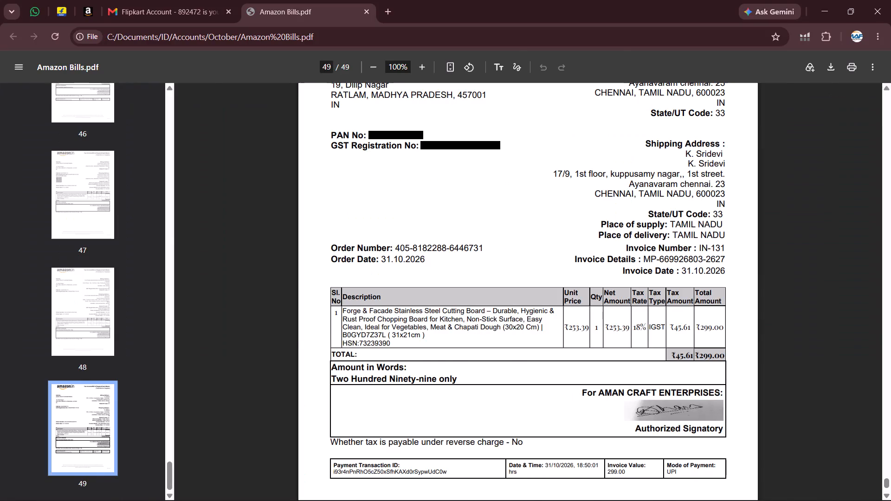
pyautogui.hotkey('alt', 'Tab')
pyautogui.hotkey('ctrl', 'd')
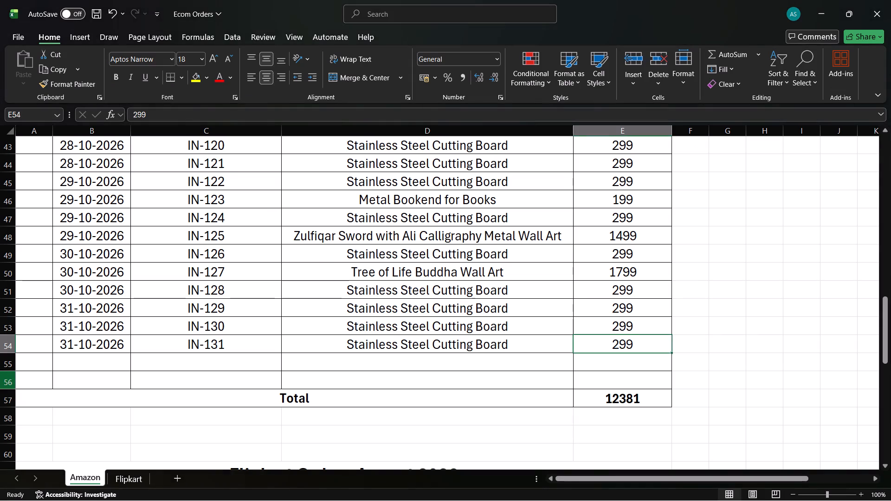
# Delete the two empty rows between IN-131 and the Total row.
pyautogui.click(11, 362)
pyautogui.hotkey('ctrl', '-')
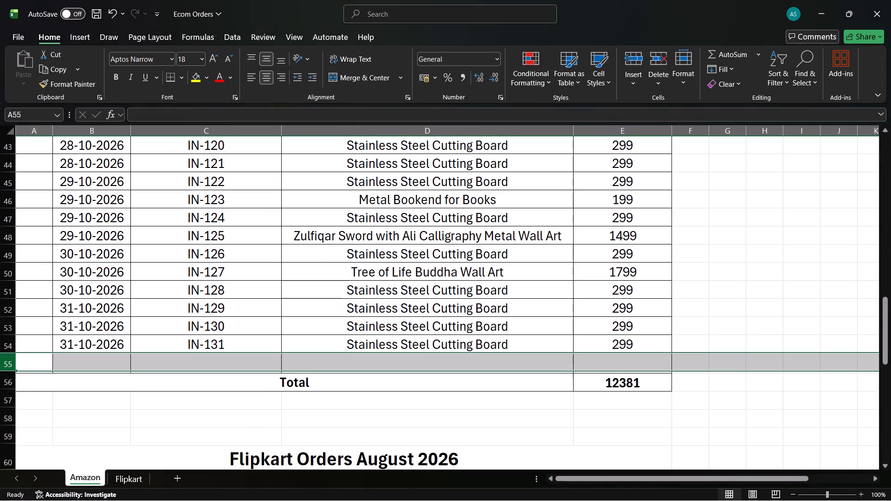
pyautogui.hotkey('ctrl', '-')
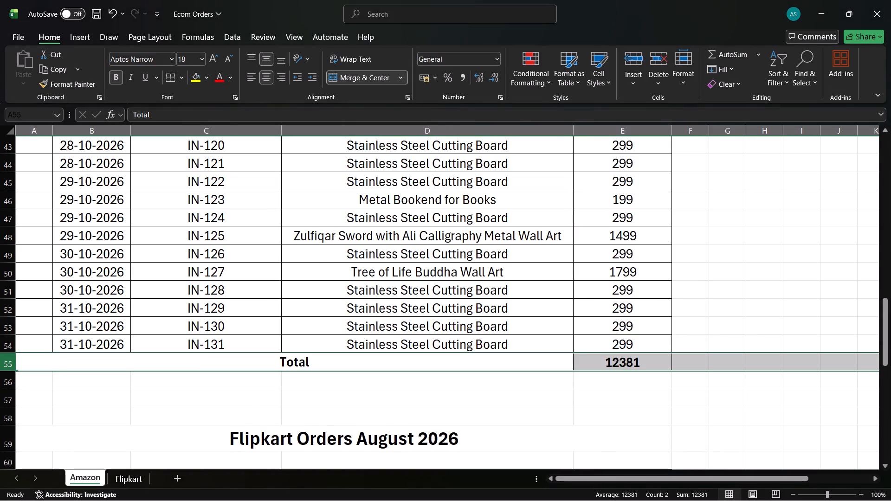
# Extend the SUM range in the Amazon table's Total amount cell to E4:E54.
pyautogui.click(595, 360)
pyautogui.press('F2')
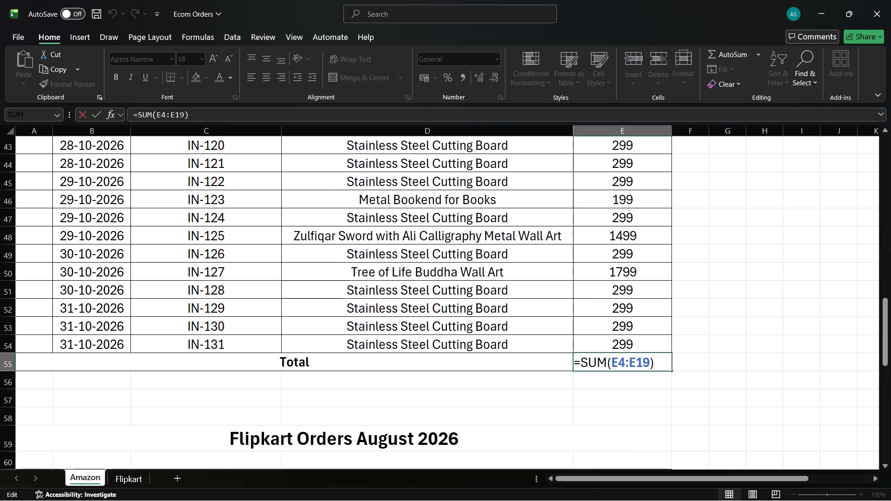
pyautogui.scroll(19, 583, 344)
pyautogui.scroll(-3, 596, 323)
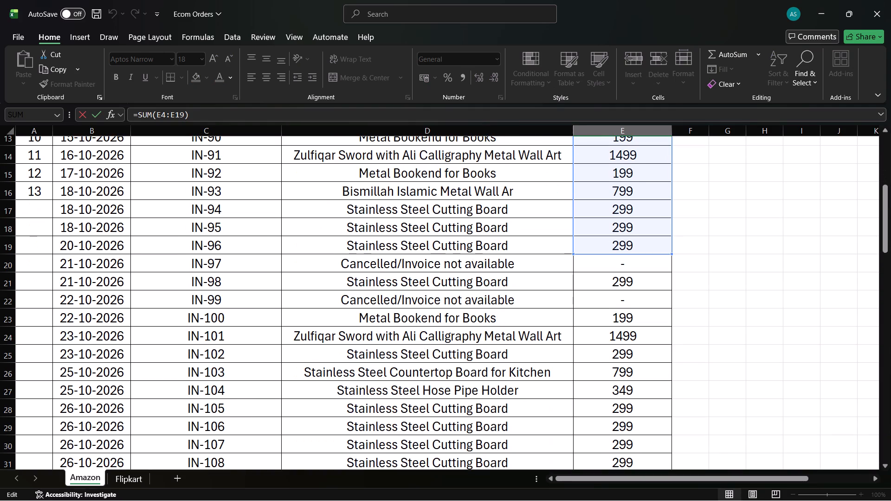
pyautogui.moveTo(671, 254); pyautogui.dragTo(678, 398)
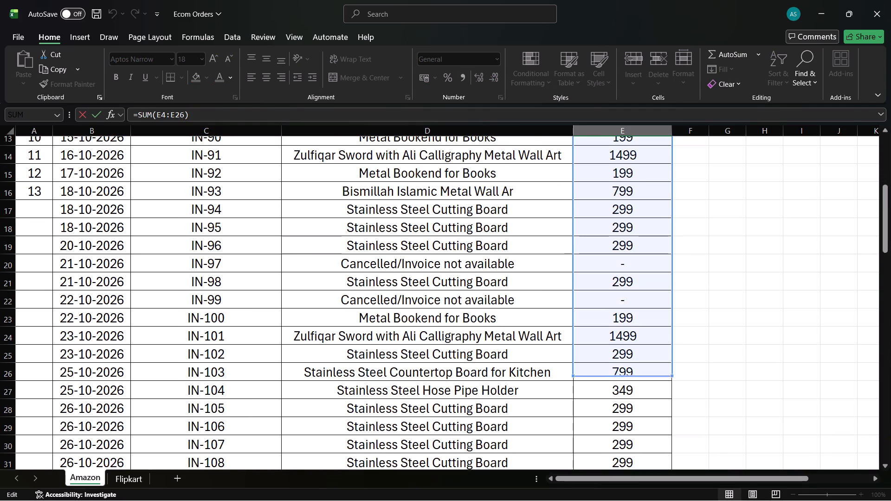
pyautogui.moveTo(678, 398); pyautogui.dragTo(703, 199)
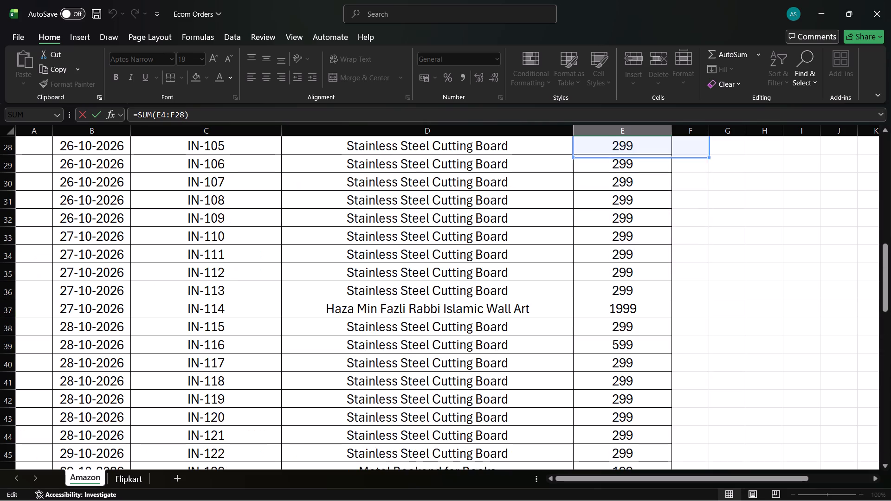
pyautogui.moveTo(703, 199); pyautogui.dragTo(646, 500)
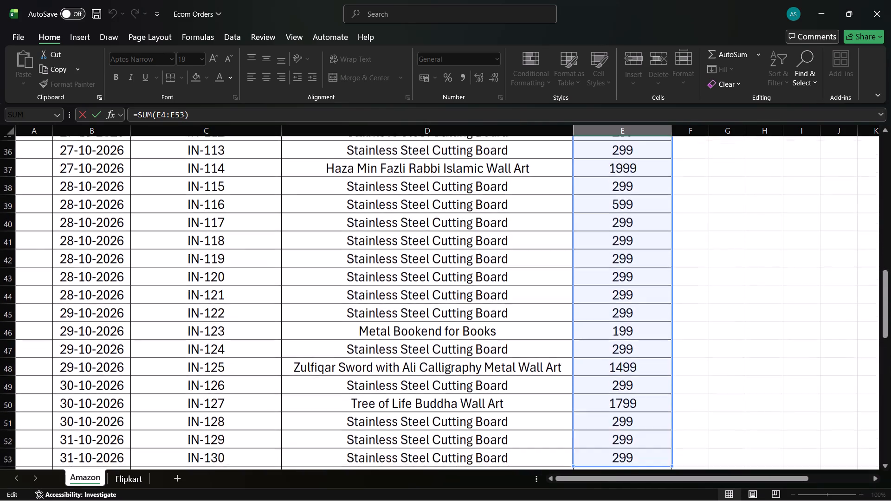
pyautogui.moveTo(646, 500); pyautogui.dragTo(664, 257)
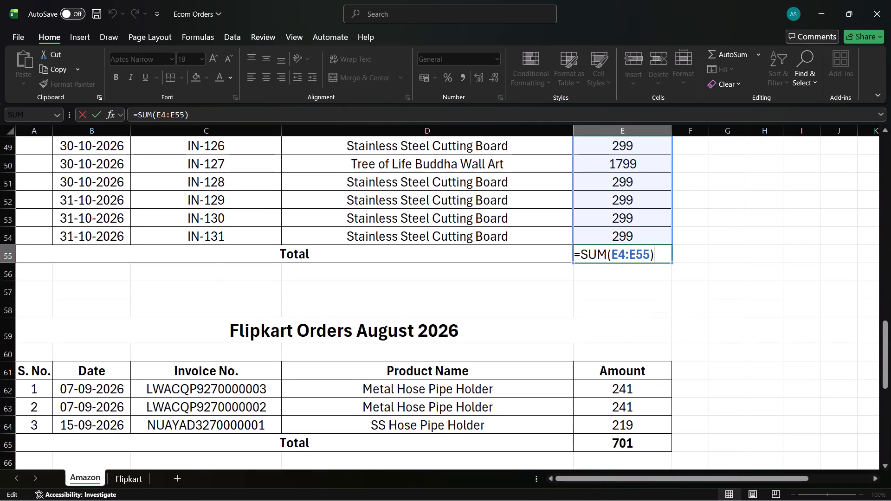
pyautogui.moveTo(664, 257); pyautogui.dragTo(664, 220)
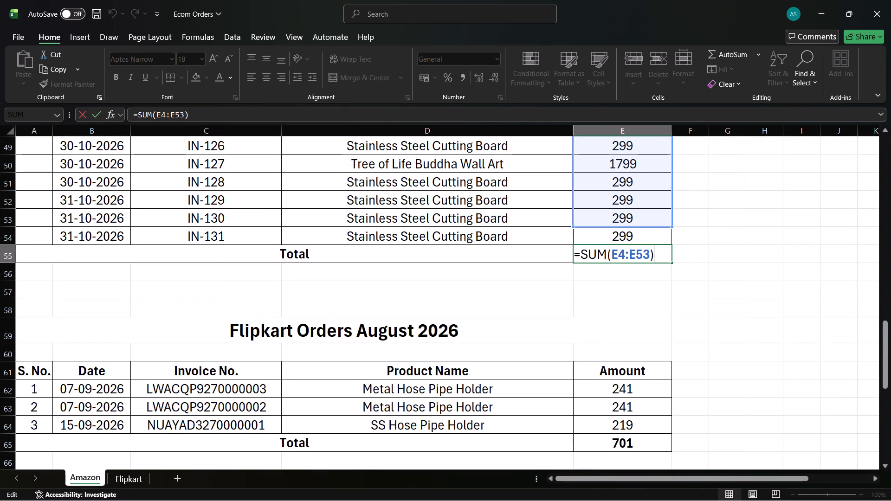
pyautogui.moveTo(664, 220); pyautogui.dragTo(665, 238)
pyautogui.press('Return')
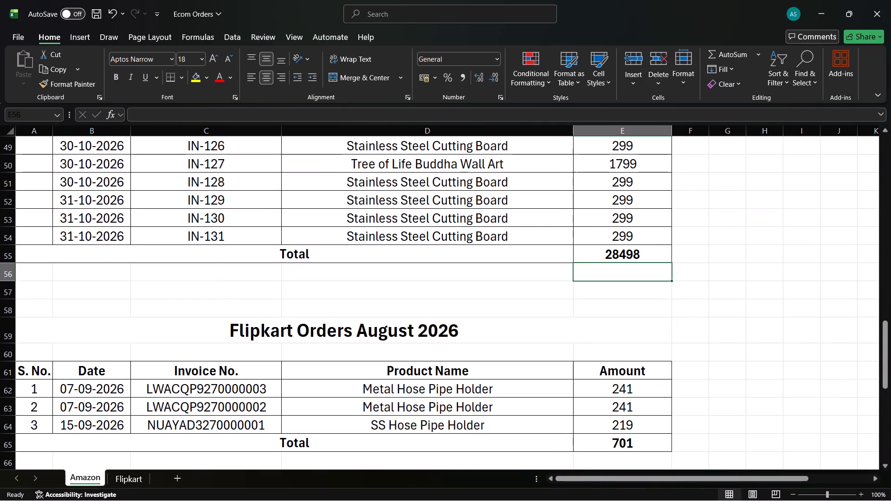
# Select the amounts in E4:E54 and compare their sum with the Total row.
pyautogui.scroll(19, 633, 255)
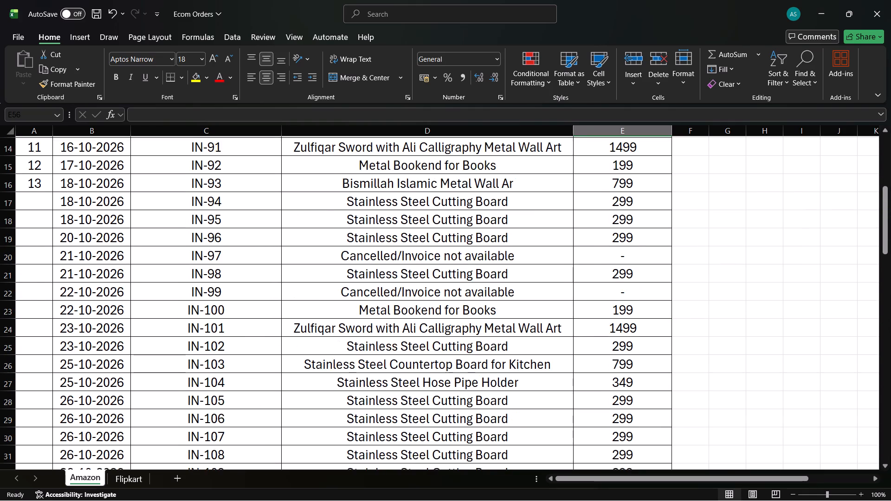
pyautogui.scroll(7, 630, 207)
pyautogui.moveTo(633, 201); pyautogui.dragTo(623, 472)
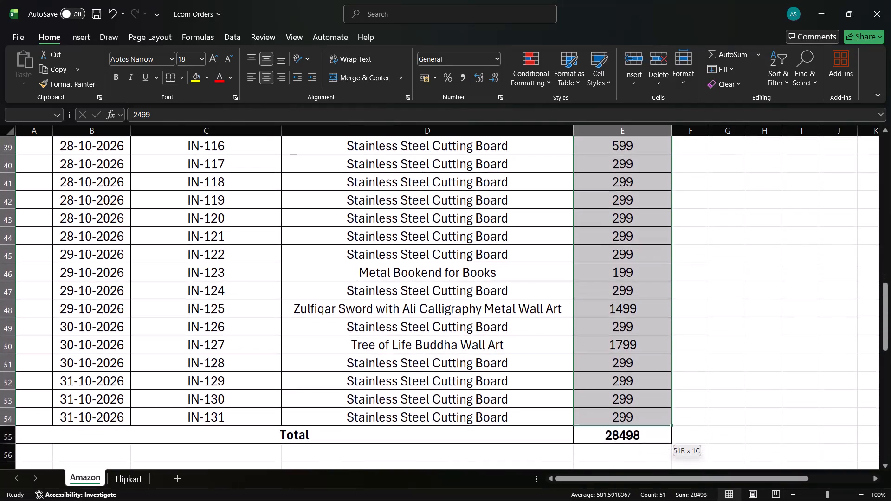
pyautogui.moveTo(623, 472); pyautogui.dragTo(623, 378)
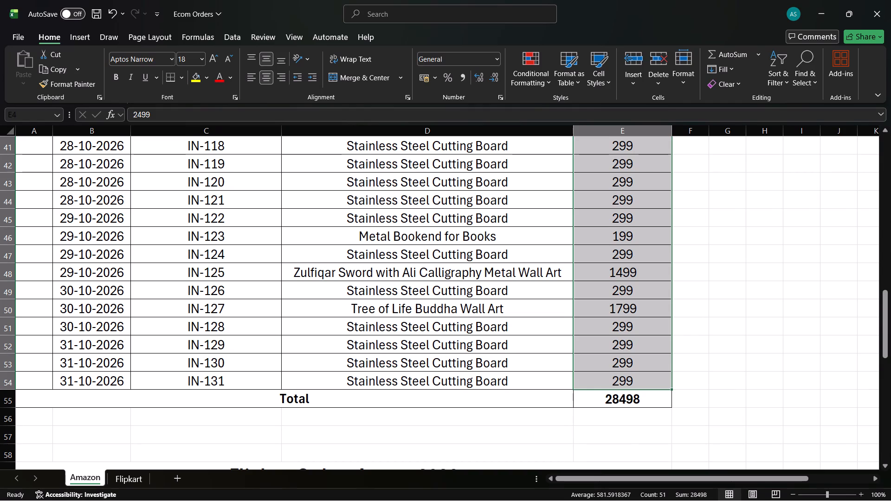
# Examine the Flipkart orders table below the Amazon table and compare it with the Flipkart sheet.
pyautogui.scroll(-4, 218, 348)
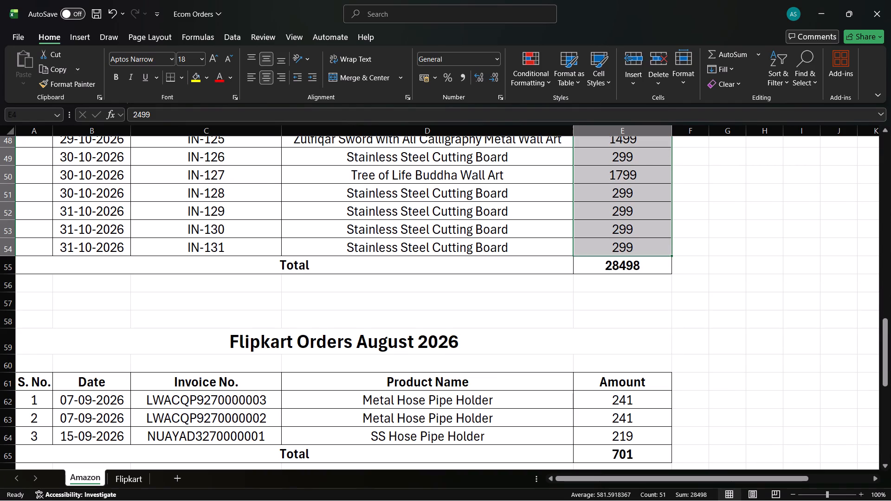
pyautogui.click(78, 307)
pyautogui.scroll(-3, 78, 307)
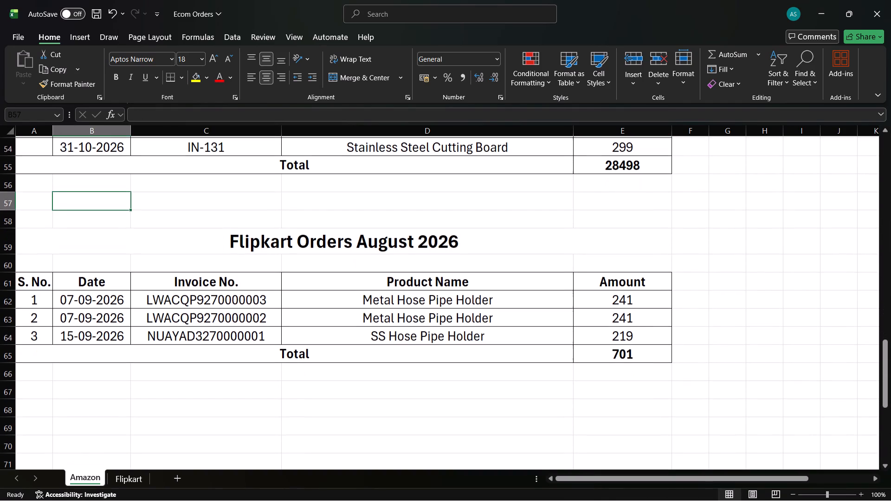
pyautogui.click(134, 477)
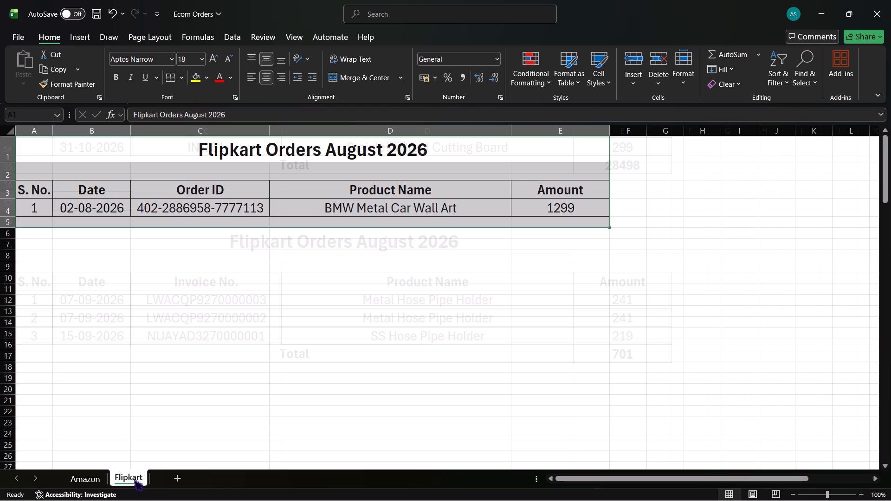
pyautogui.click(93, 475)
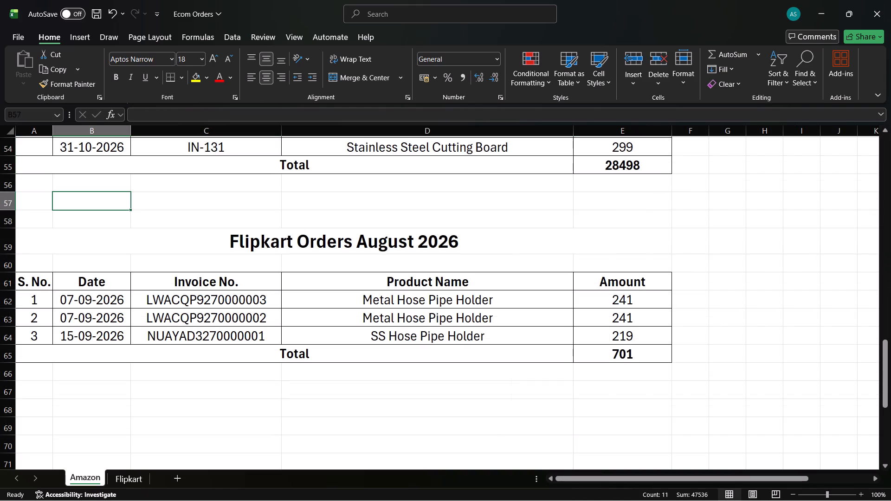
pyautogui.click(82, 298)
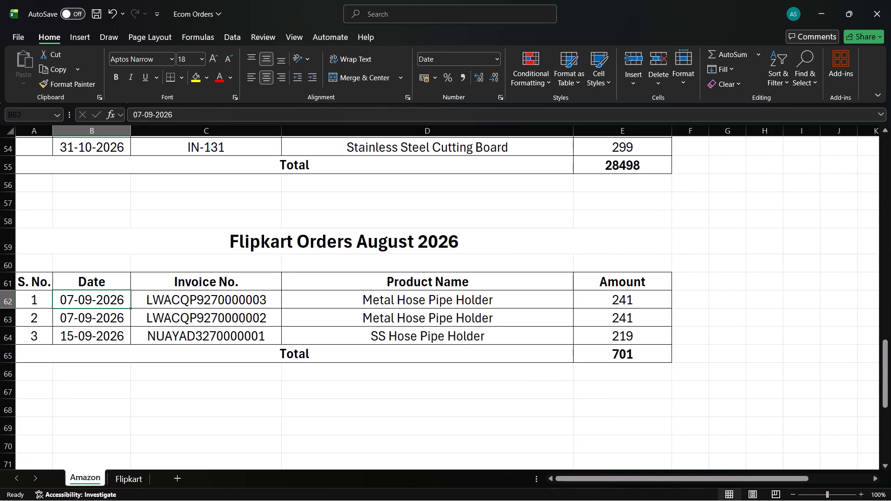
# Change the month in the Flipkart table's heading so that it reads Flipkart Orders October 2026.
pyautogui.click(354, 243)
pyautogui.doubleClick(412, 242)
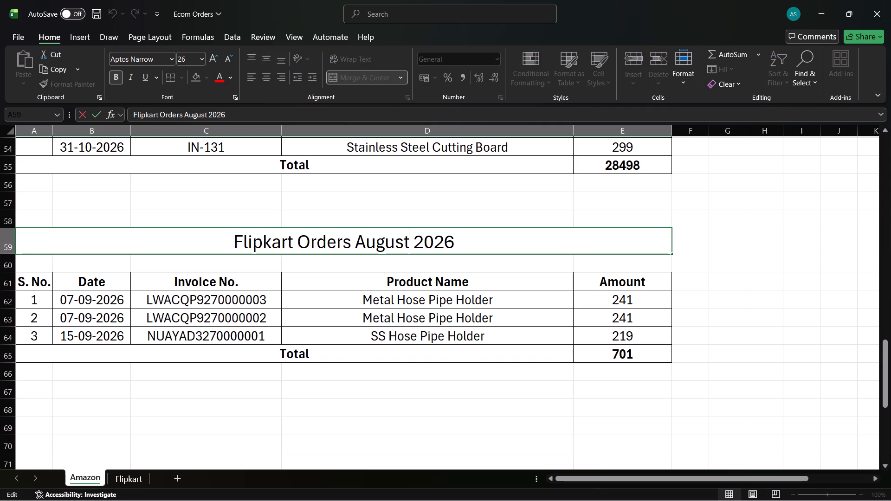
pyautogui.press('BackSpace')
pyautogui.press('BackSpace')
pyautogui.press('BackSpace')
pyautogui.press('BackSpace')
pyautogui.press('BackSpace')
pyautogui.press('BackSpace')
pyautogui.hotkey('shift', 's')
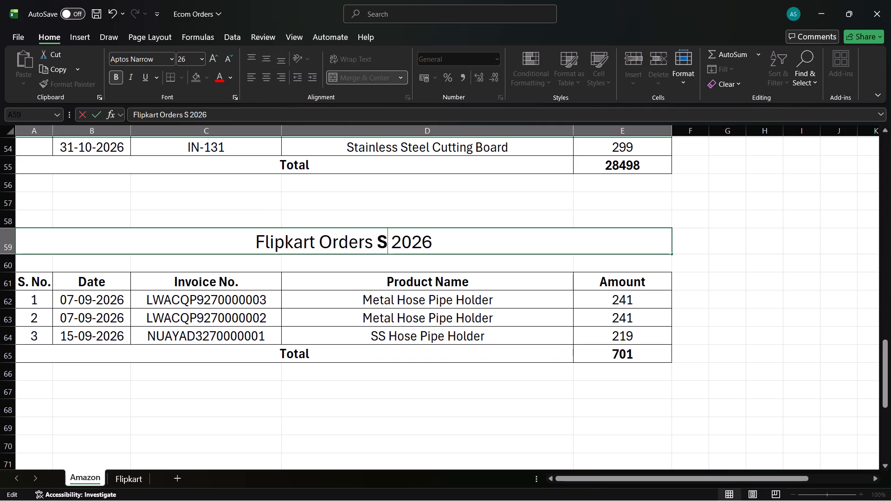
pyautogui.write('ep')
pyautogui.press('BackSpace')
pyautogui.press('BackSpace')
pyautogui.press('BackSpace')
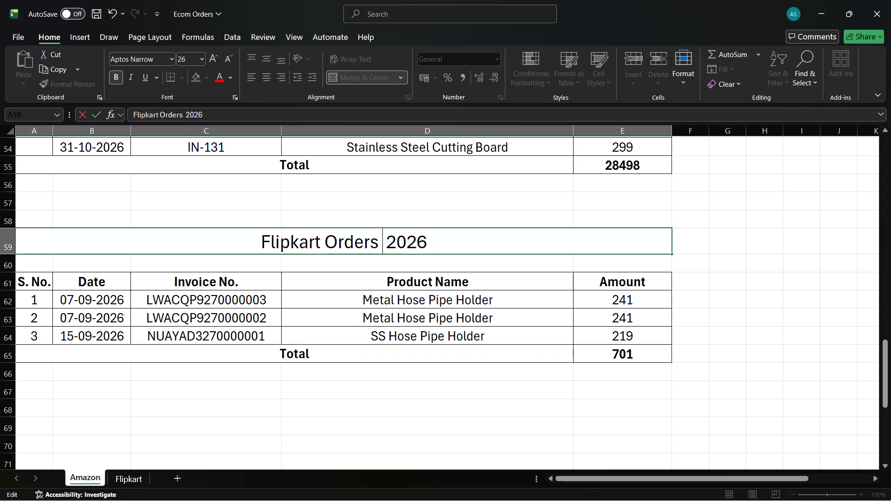
pyautogui.write('October')
pyautogui.press('Return')
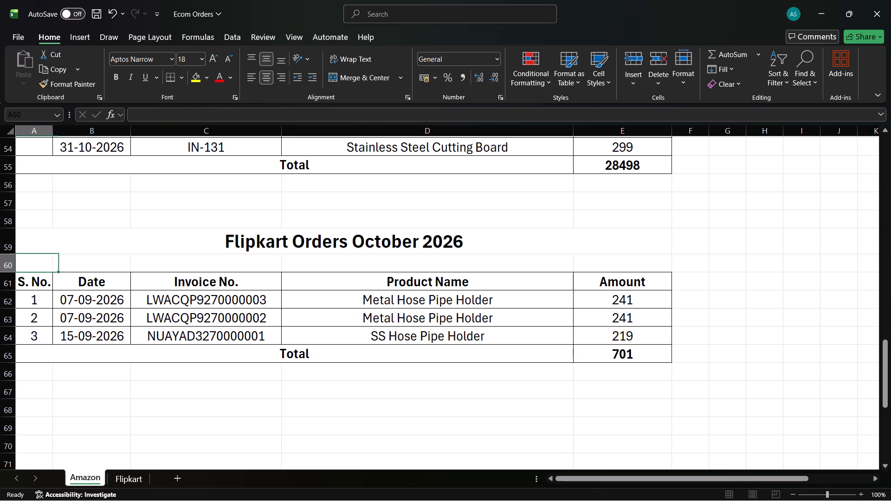
# Continue the serial number series in the Amazon table from 14 in the IN-94 row to 51 in the IN-131 row.
pyautogui.click(42, 299)
pyautogui.click(70, 300)
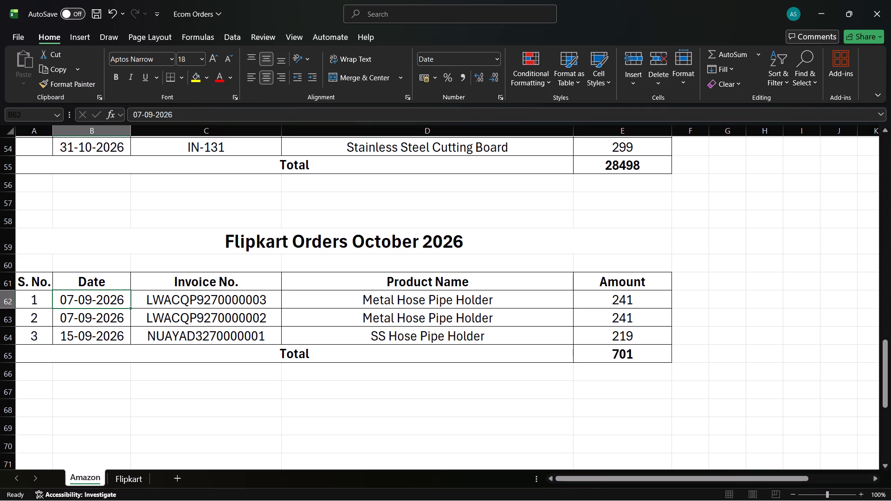
pyautogui.scroll(20, 118, 190)
pyautogui.scroll(11, 118, 190)
pyautogui.scroll(-3, 36, 206)
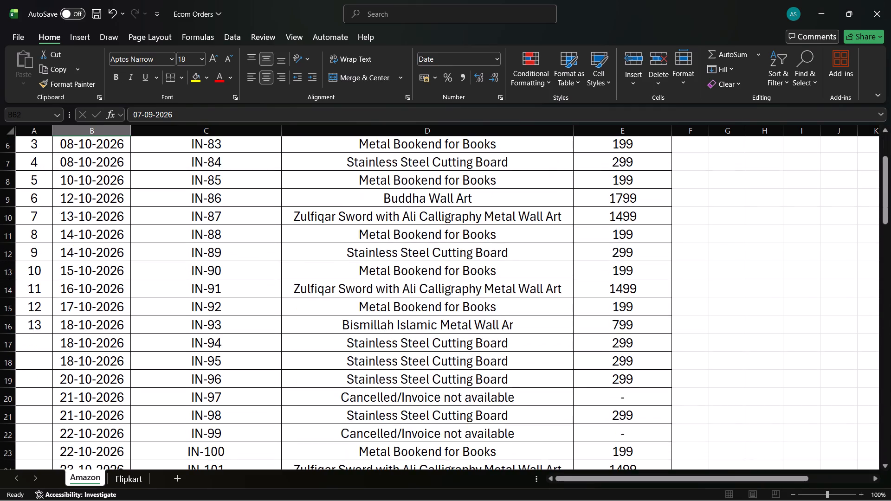
pyautogui.scroll(-2, 32, 212)
pyautogui.moveTo(32, 205); pyautogui.dragTo(32, 254)
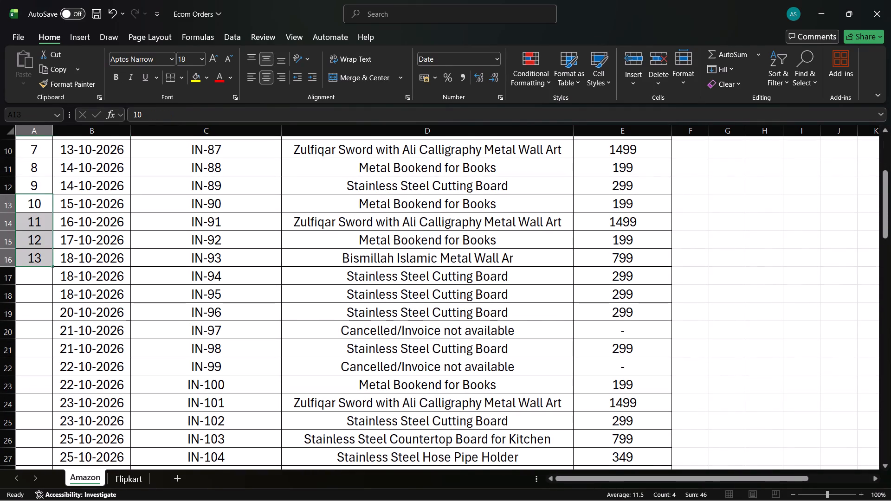
pyautogui.scroll(-2, 35, 252)
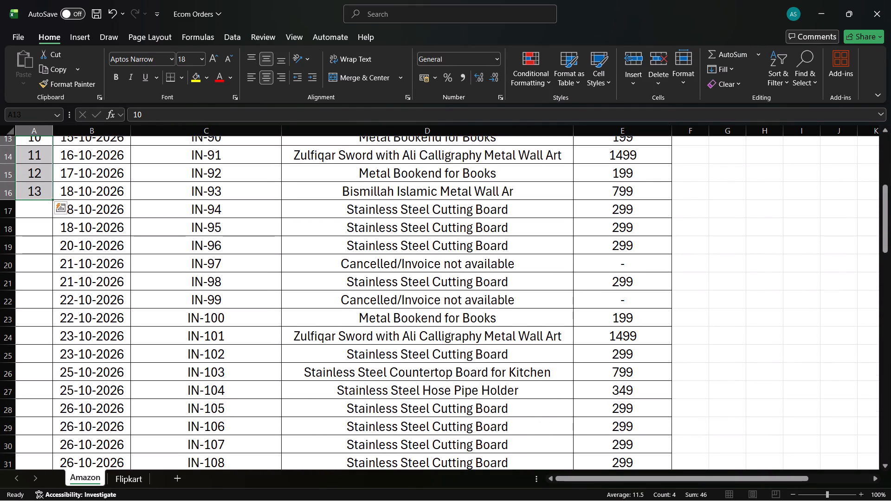
pyautogui.moveTo(51, 200); pyautogui.dragTo(71, 472)
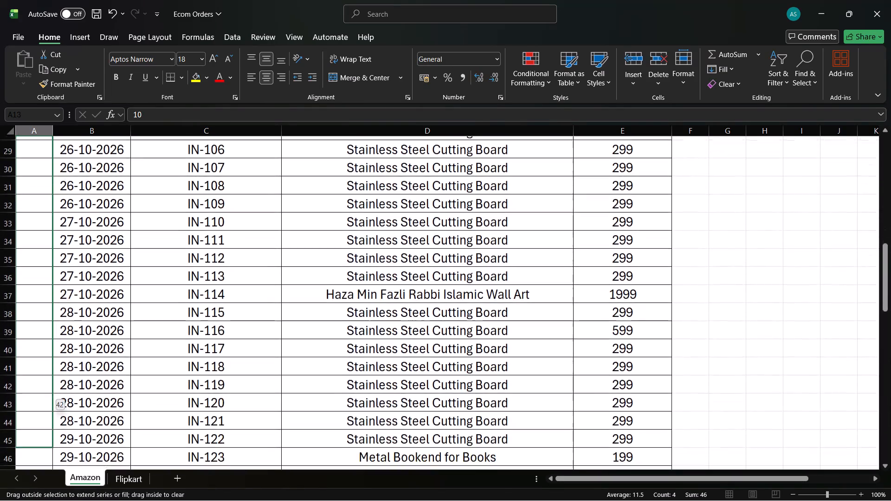
pyautogui.moveTo(71, 472); pyautogui.dragTo(69, 419)
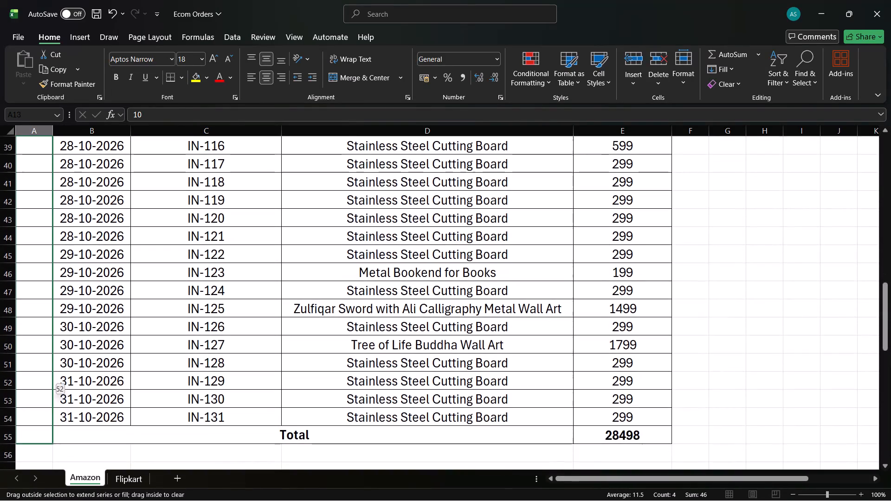
pyautogui.moveTo(69, 419); pyautogui.dragTo(66, 419)
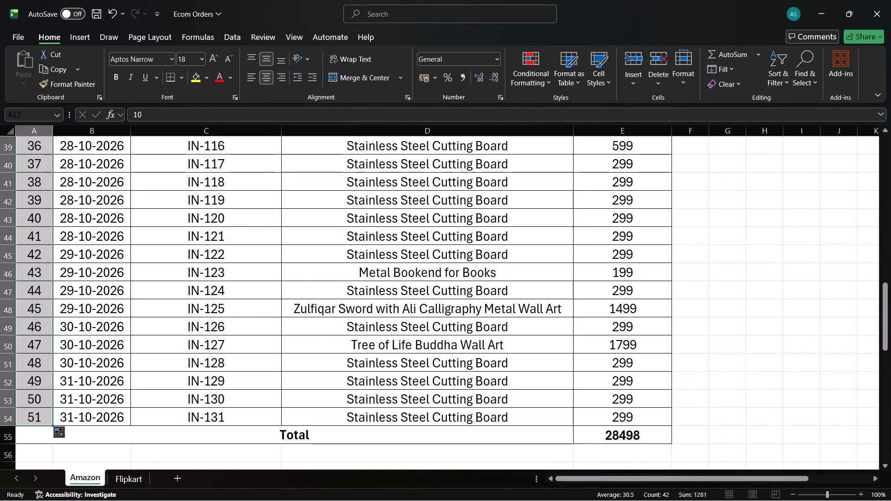
pyautogui.scroll(-4, 79, 333)
pyautogui.click(103, 316)
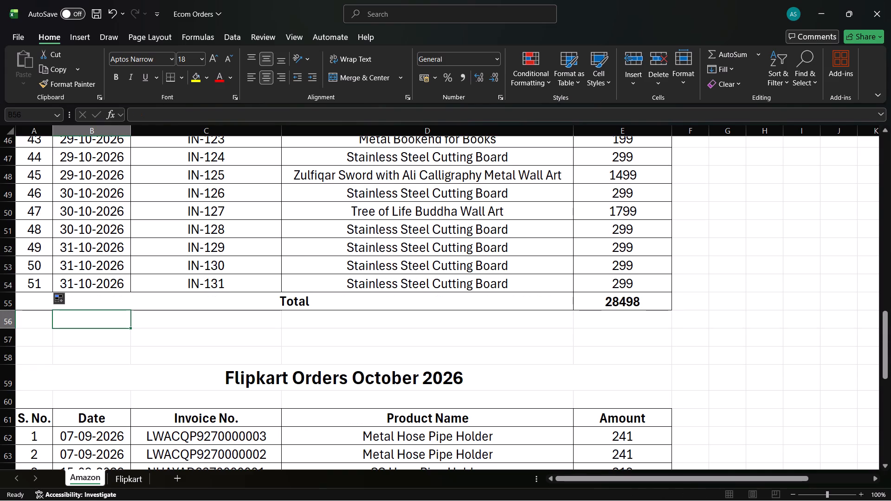
# Save the Ecom Orders workbook and check the serial numbers in the Amazon table.
pyautogui.hotkey('ctrl', 's')
pyautogui.scroll(16, 92, 278)
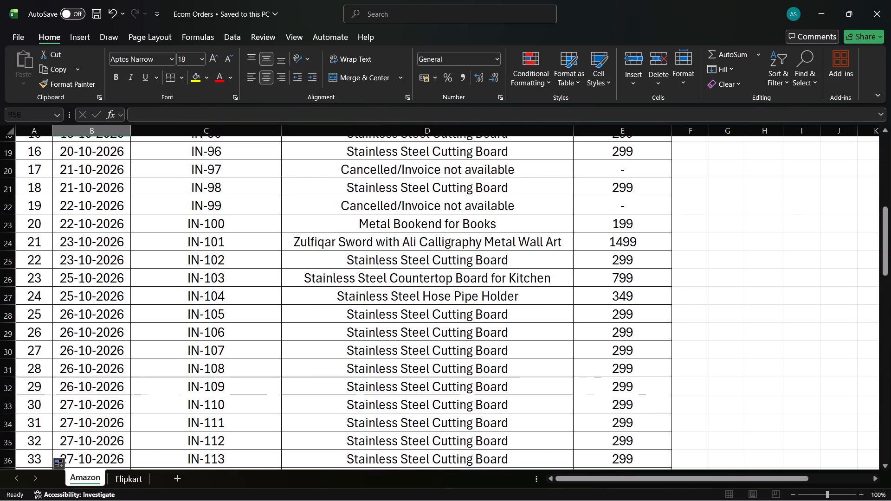
pyautogui.scroll(9, 106, 257)
pyautogui.scroll(-12, 110, 254)
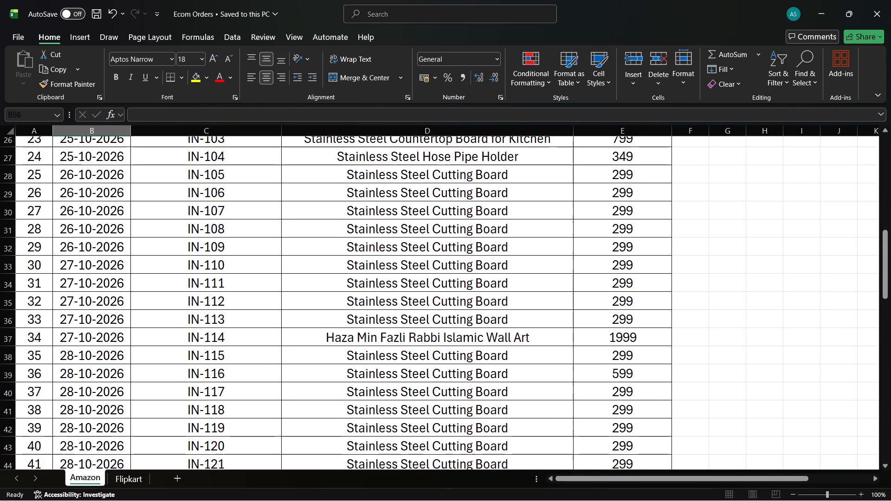
pyautogui.scroll(-16, 120, 238)
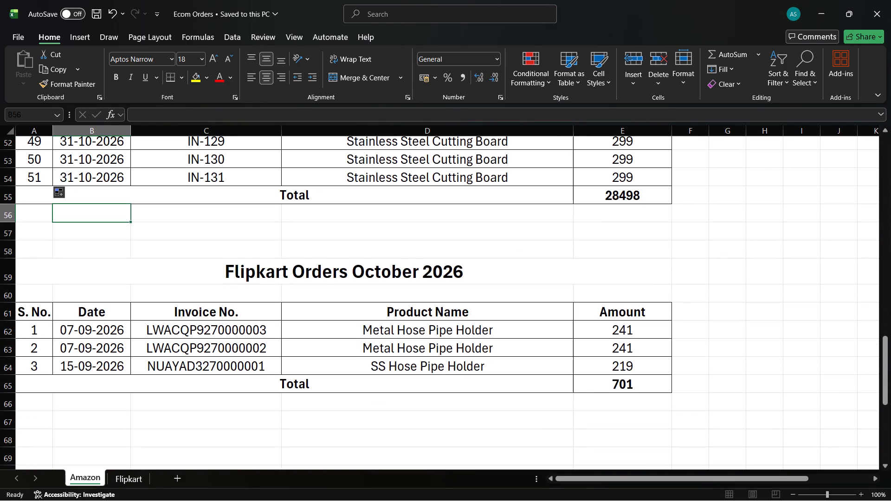
# Switch to File Explorer, open the Flipkart folder inside October and select all its PDF files.
pyautogui.click(101, 328)
pyautogui.hotkey('alt', 'Tab')
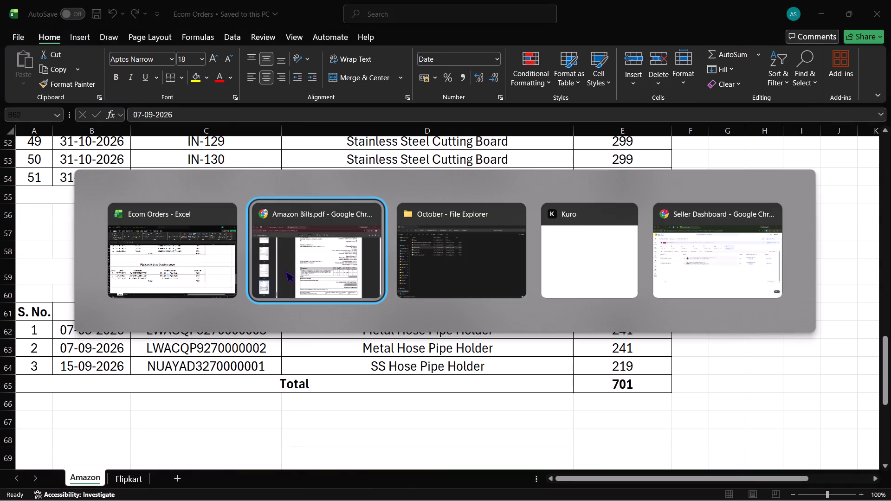
pyautogui.hotkey('alt', 'Tab')
pyautogui.click(204, 275)
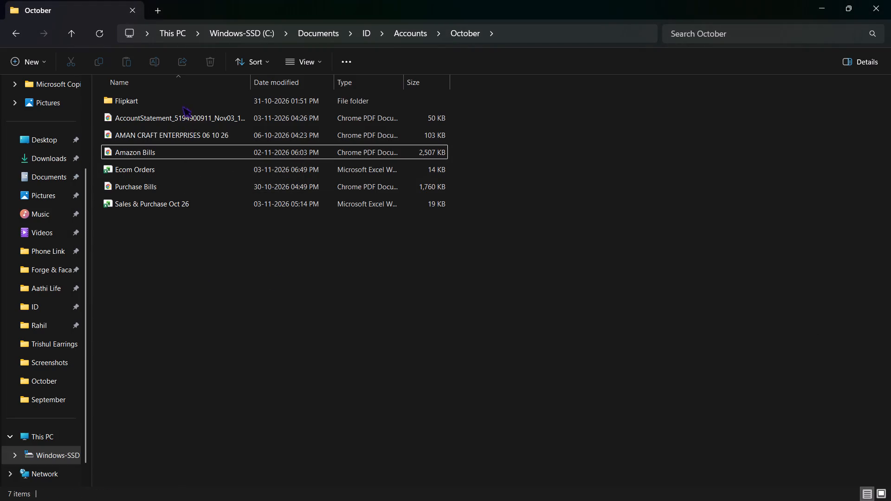
pyautogui.click(214, 319)
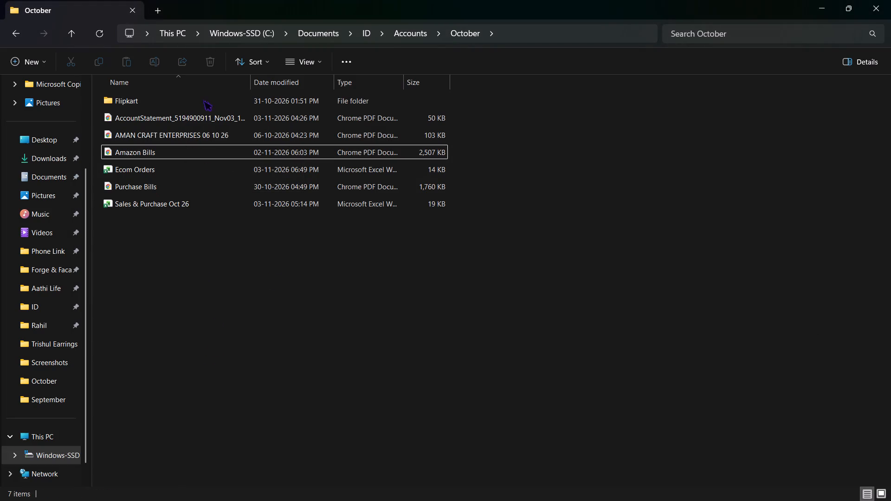
pyautogui.doubleClick(203, 97)
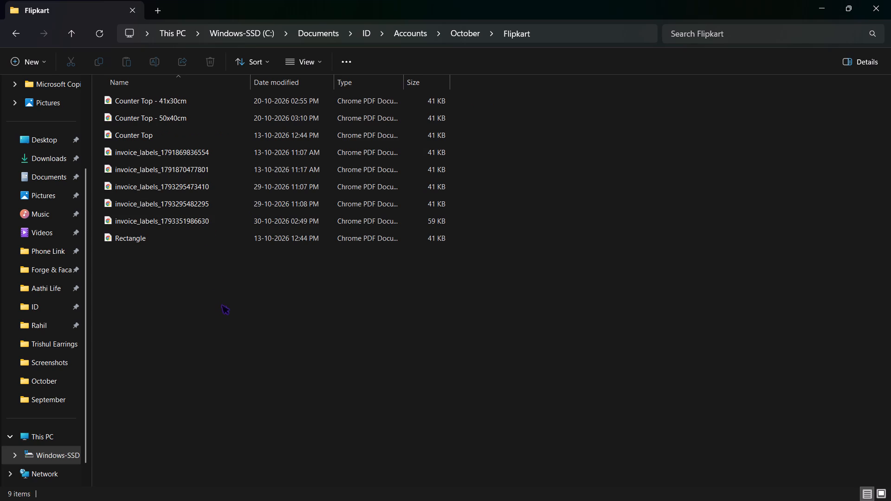
pyautogui.moveTo(225, 298); pyautogui.dragTo(207, 114)
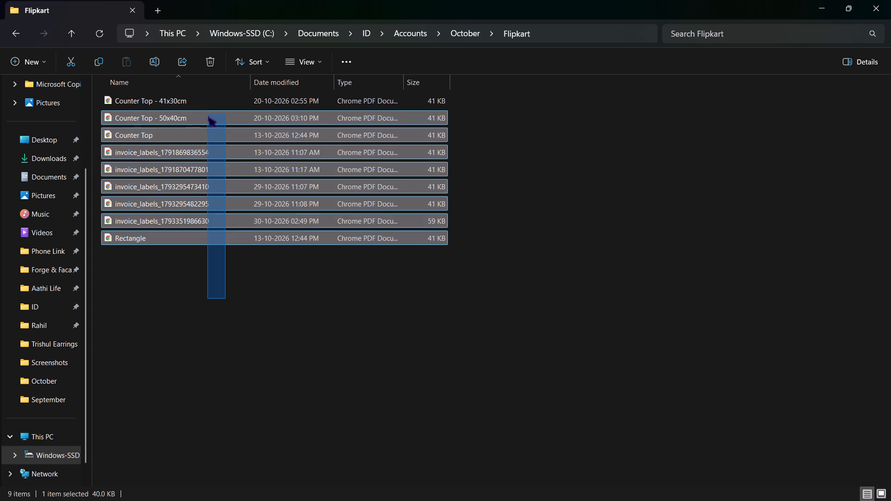
pyautogui.moveTo(207, 114); pyautogui.dragTo(207, 97)
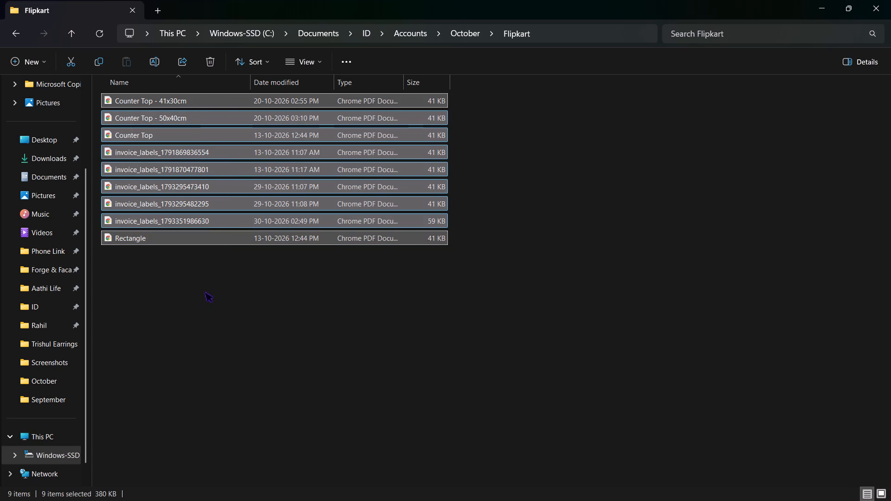
# Switch to Chrome, search for merge pdf in a new tab and open iLovePDF's Merge PDF page.
pyautogui.hotkey('alt', 'Tab')
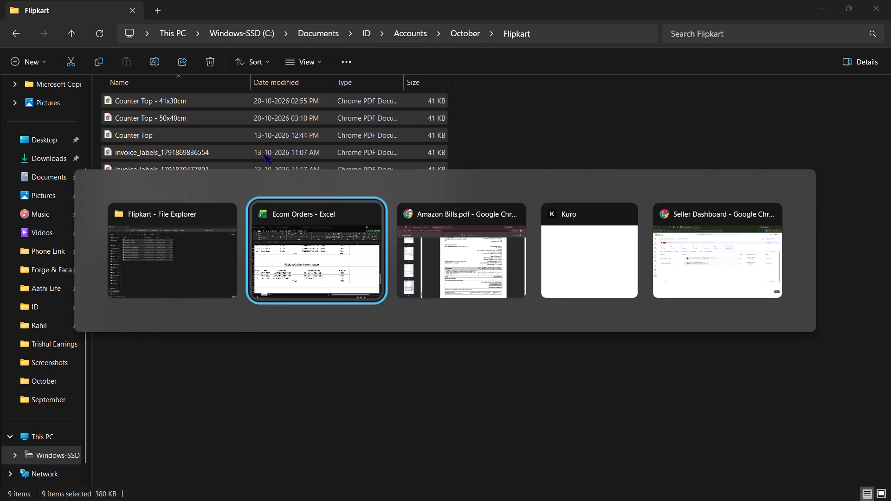
pyautogui.hotkey('alt', 'Tab')
pyautogui.hotkey('alt', 'Tab')
pyautogui.hotkey('alt', 'Tab')
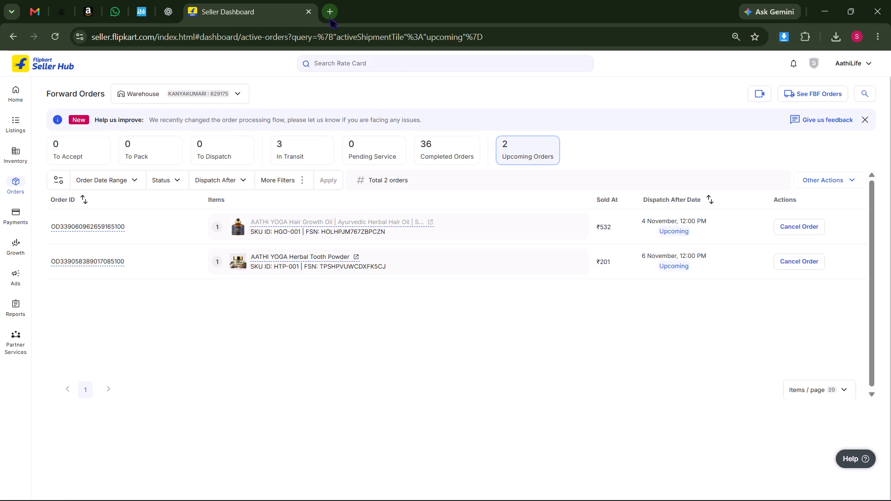
pyautogui.click(329, 15)
pyautogui.click(243, 0)
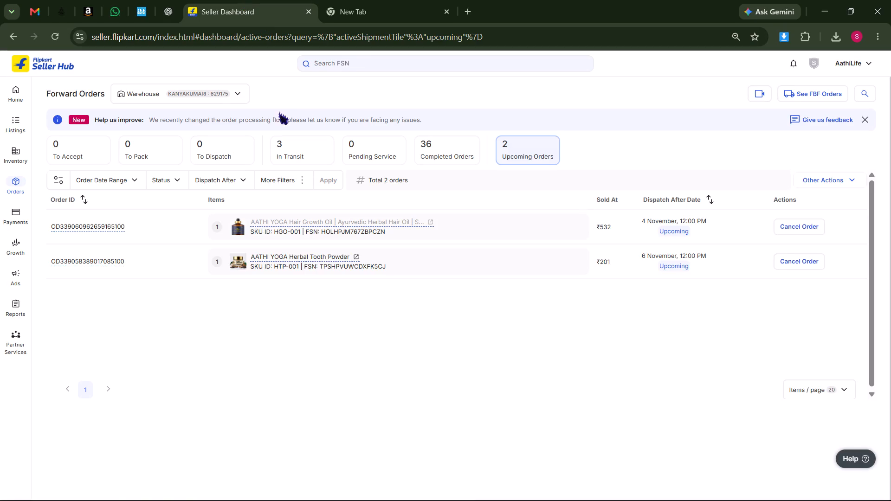
pyautogui.click(343, 0)
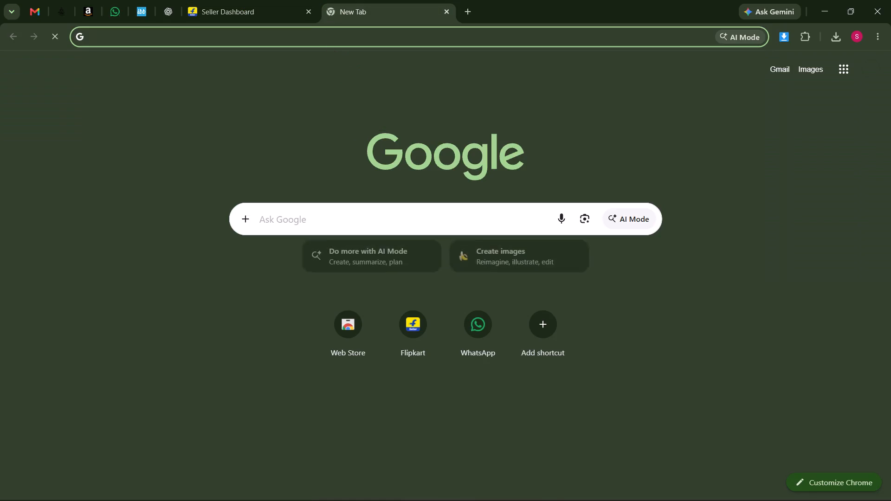
pyautogui.click(328, 34)
pyautogui.write('merge')
pyautogui.press('Return')
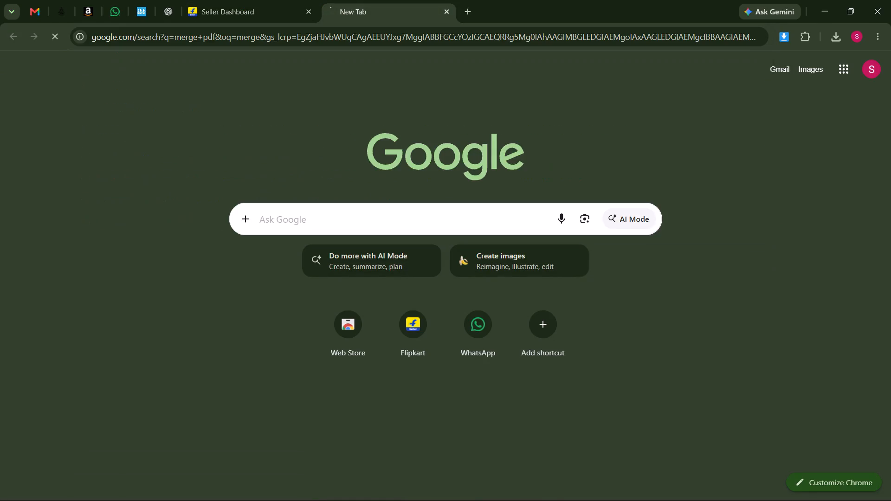
pyautogui.click(238, 181)
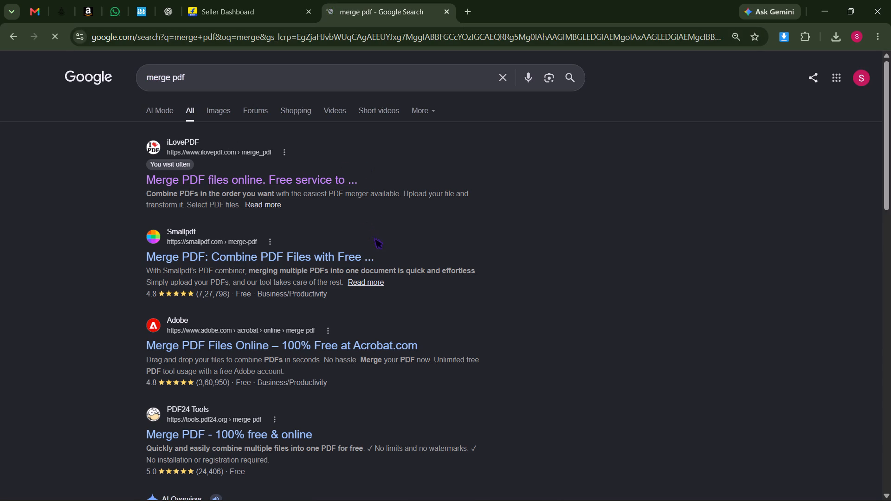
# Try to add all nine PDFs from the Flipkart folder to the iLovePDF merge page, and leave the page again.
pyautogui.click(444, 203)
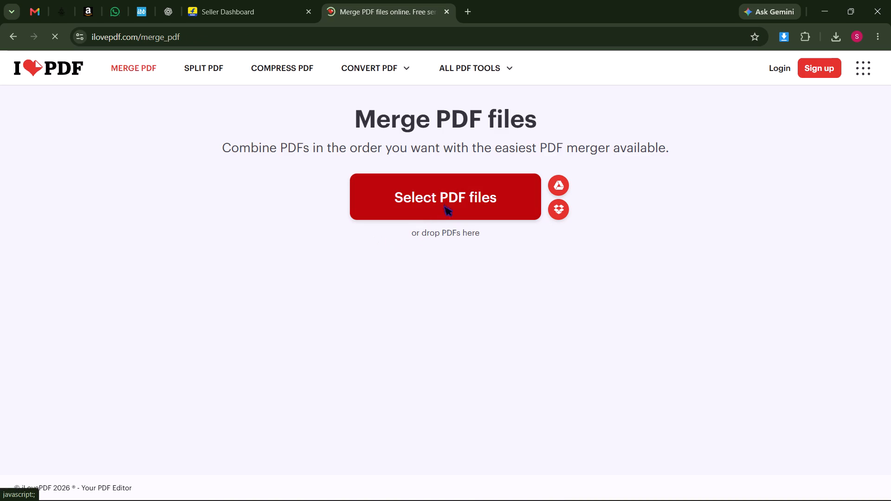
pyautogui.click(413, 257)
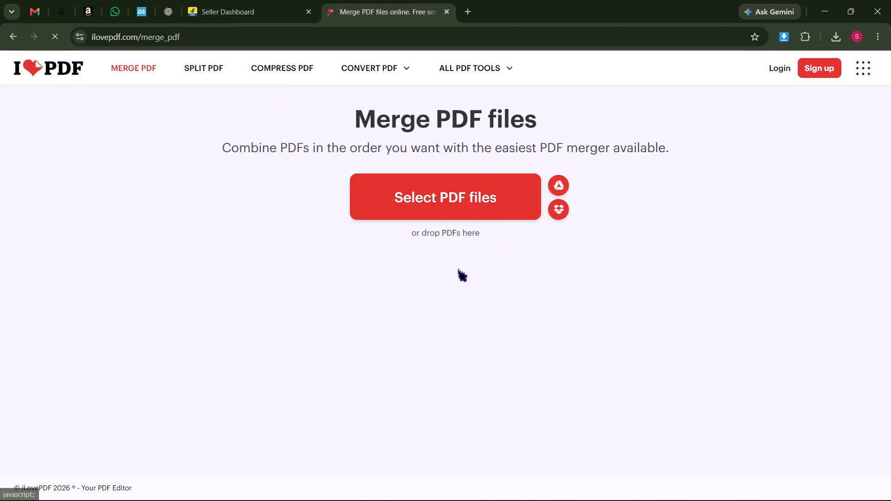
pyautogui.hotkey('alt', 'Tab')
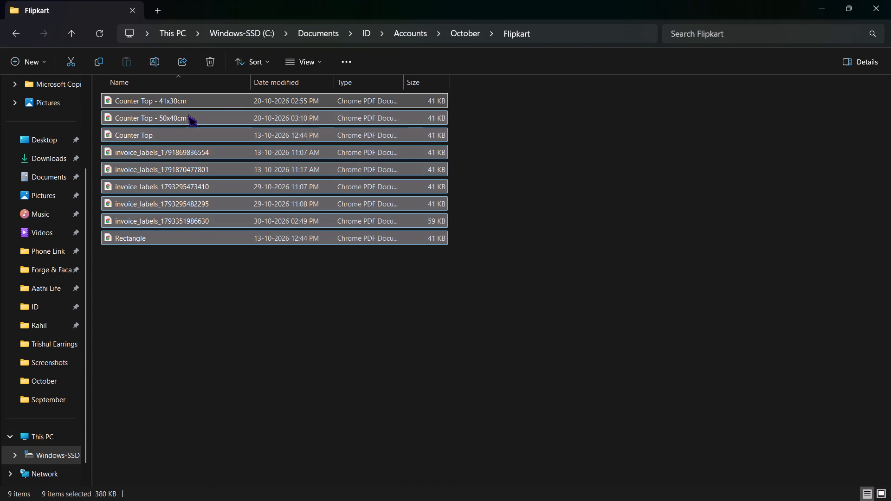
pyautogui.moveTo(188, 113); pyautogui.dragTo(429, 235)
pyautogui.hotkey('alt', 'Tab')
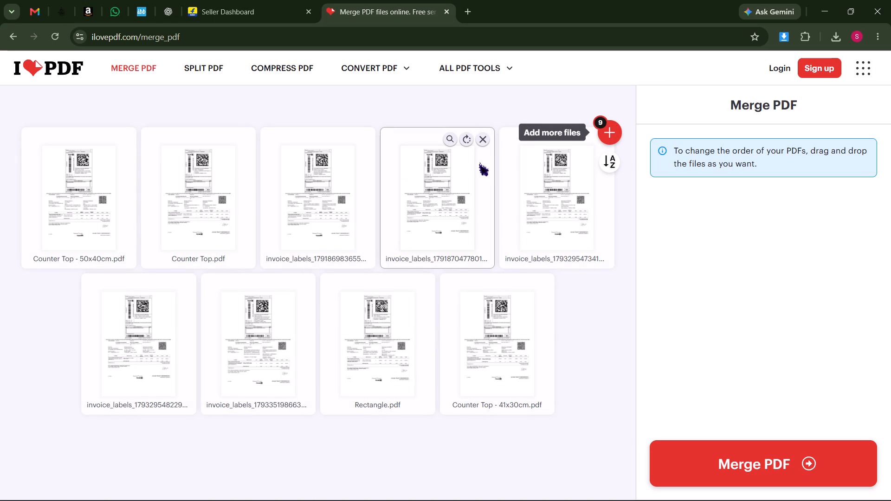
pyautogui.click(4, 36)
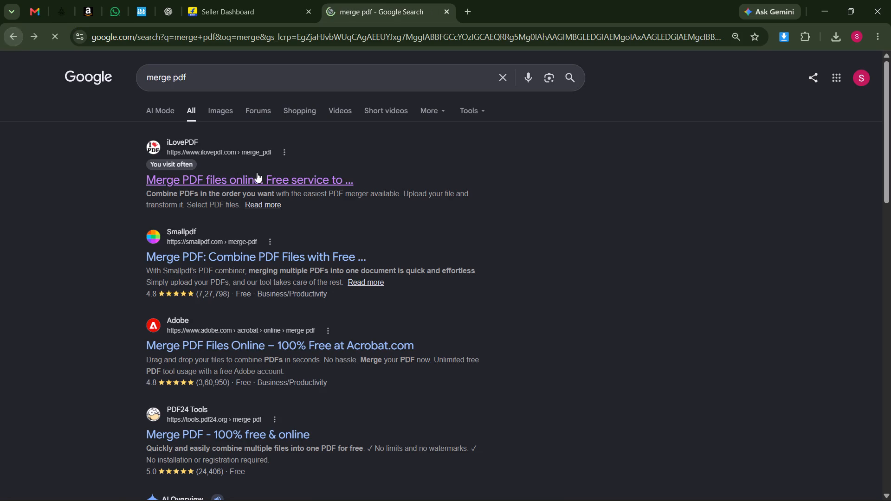
# Switch to File Explorer and sort the Flipkart folder by date modified in ascending order.
pyautogui.hotkey('alt', 'Tab')
pyautogui.click(214, 303)
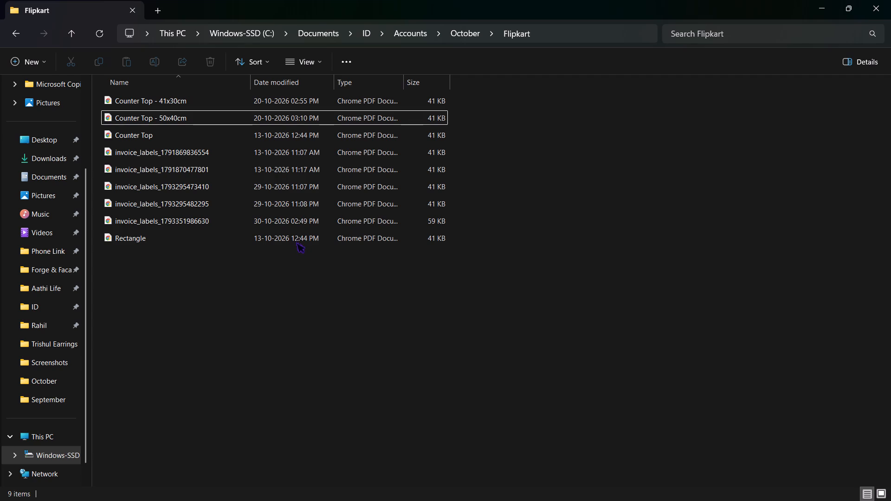
pyautogui.click(296, 239)
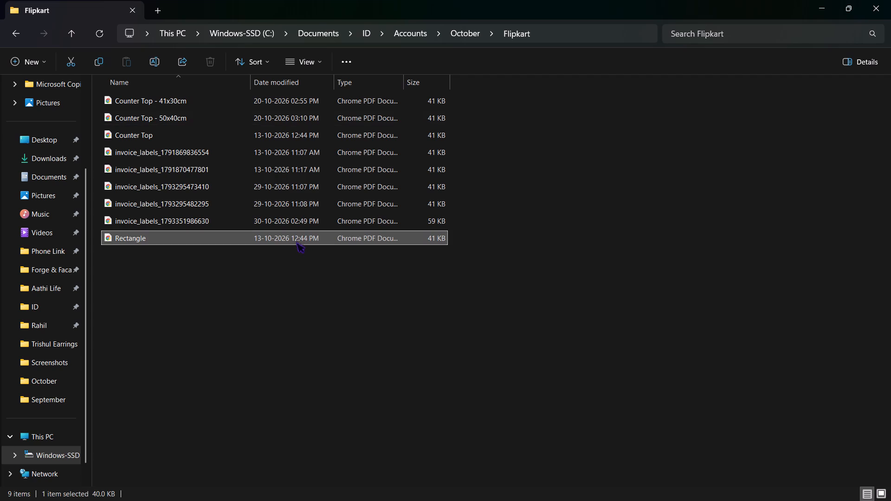
pyautogui.click(259, 62)
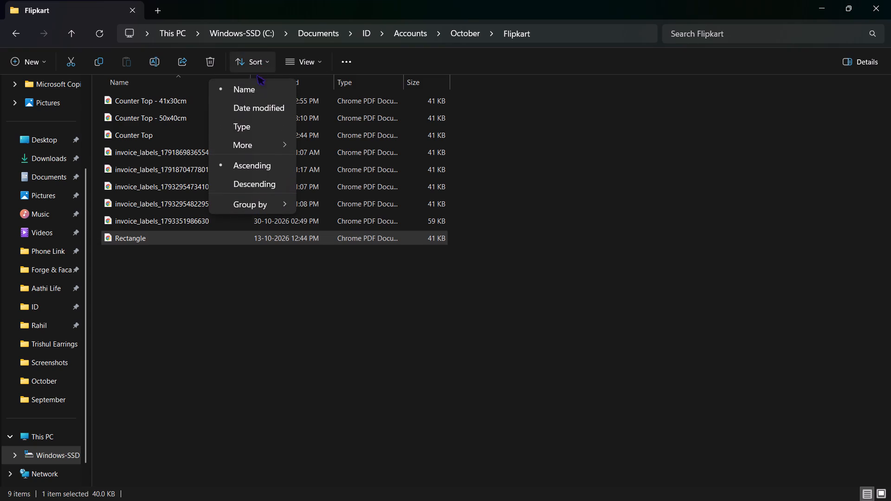
pyautogui.click(253, 107)
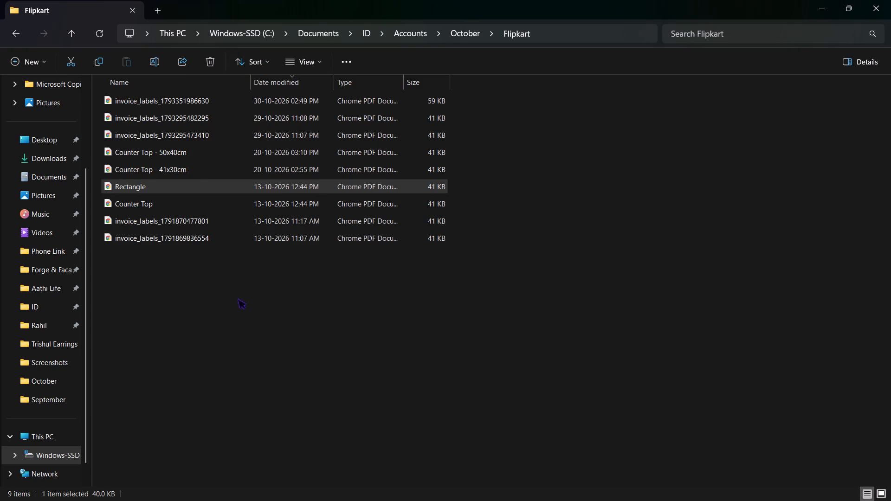
pyautogui.click(252, 55)
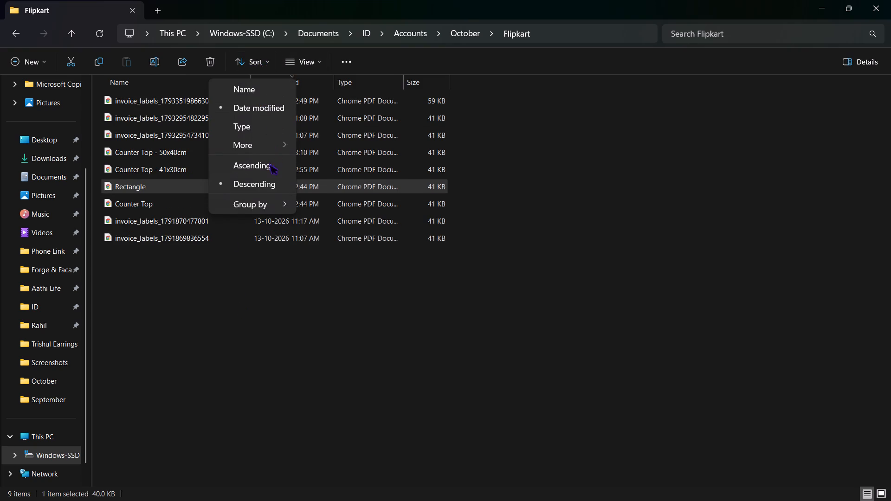
pyautogui.click(264, 167)
pyautogui.click(263, 288)
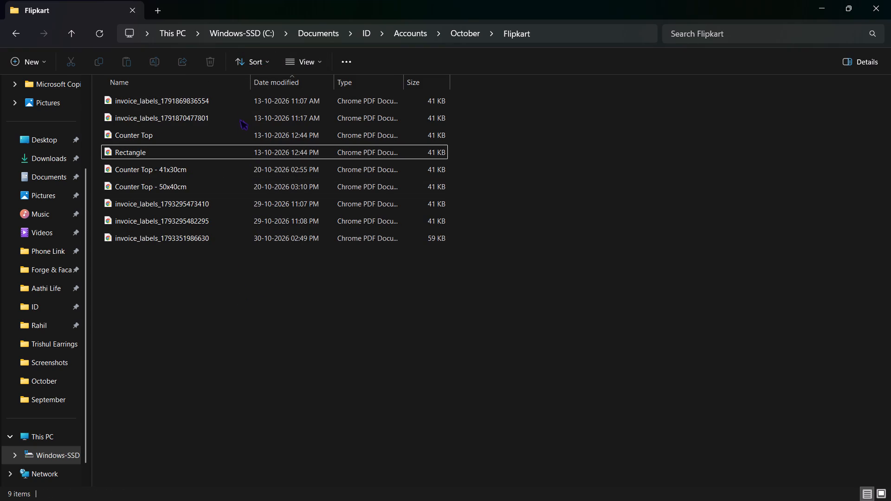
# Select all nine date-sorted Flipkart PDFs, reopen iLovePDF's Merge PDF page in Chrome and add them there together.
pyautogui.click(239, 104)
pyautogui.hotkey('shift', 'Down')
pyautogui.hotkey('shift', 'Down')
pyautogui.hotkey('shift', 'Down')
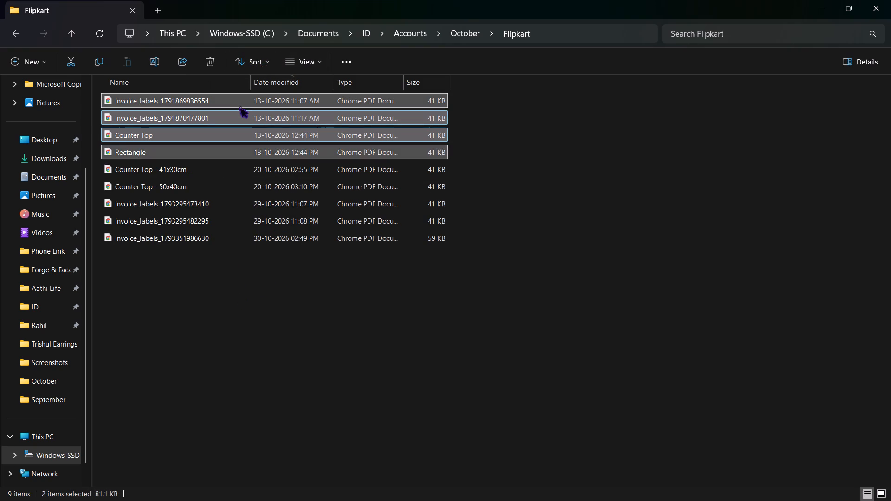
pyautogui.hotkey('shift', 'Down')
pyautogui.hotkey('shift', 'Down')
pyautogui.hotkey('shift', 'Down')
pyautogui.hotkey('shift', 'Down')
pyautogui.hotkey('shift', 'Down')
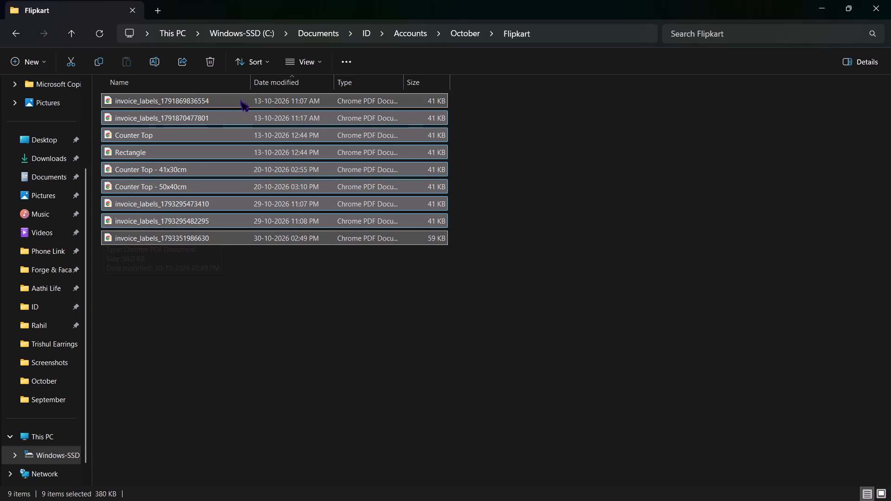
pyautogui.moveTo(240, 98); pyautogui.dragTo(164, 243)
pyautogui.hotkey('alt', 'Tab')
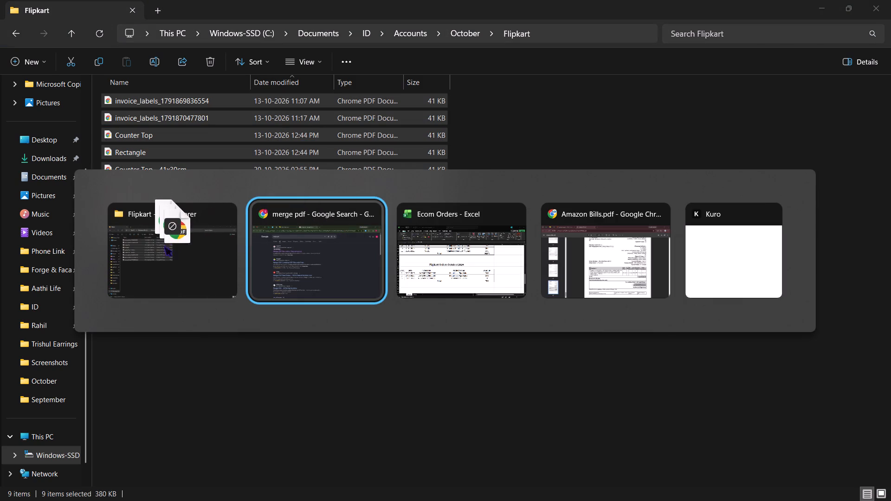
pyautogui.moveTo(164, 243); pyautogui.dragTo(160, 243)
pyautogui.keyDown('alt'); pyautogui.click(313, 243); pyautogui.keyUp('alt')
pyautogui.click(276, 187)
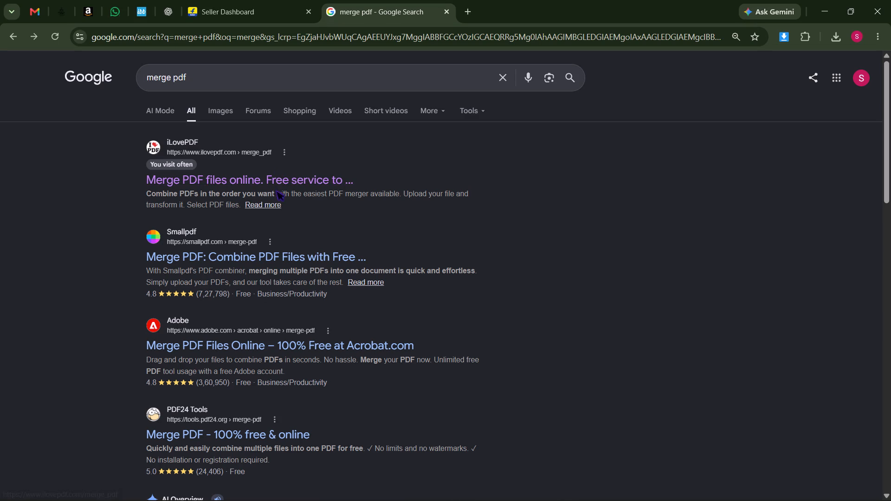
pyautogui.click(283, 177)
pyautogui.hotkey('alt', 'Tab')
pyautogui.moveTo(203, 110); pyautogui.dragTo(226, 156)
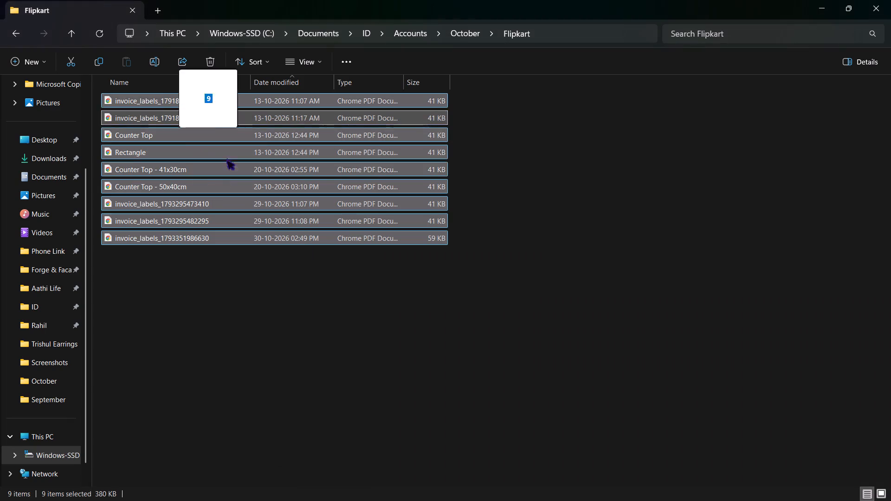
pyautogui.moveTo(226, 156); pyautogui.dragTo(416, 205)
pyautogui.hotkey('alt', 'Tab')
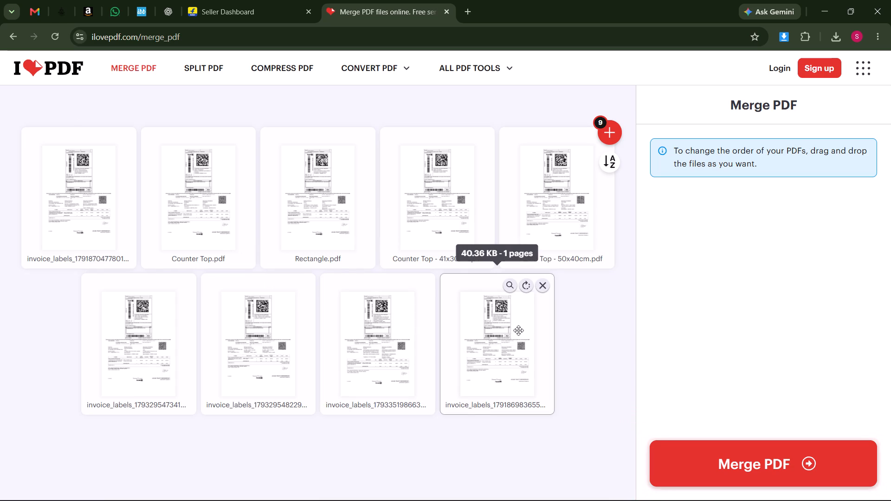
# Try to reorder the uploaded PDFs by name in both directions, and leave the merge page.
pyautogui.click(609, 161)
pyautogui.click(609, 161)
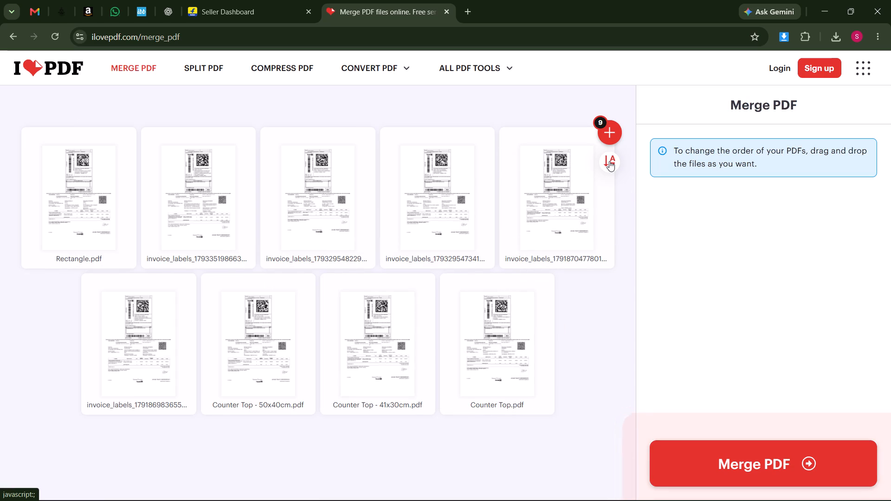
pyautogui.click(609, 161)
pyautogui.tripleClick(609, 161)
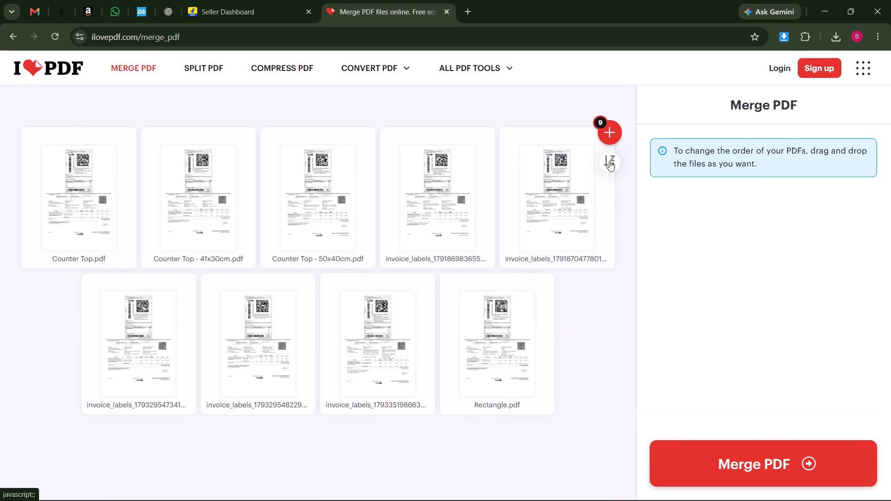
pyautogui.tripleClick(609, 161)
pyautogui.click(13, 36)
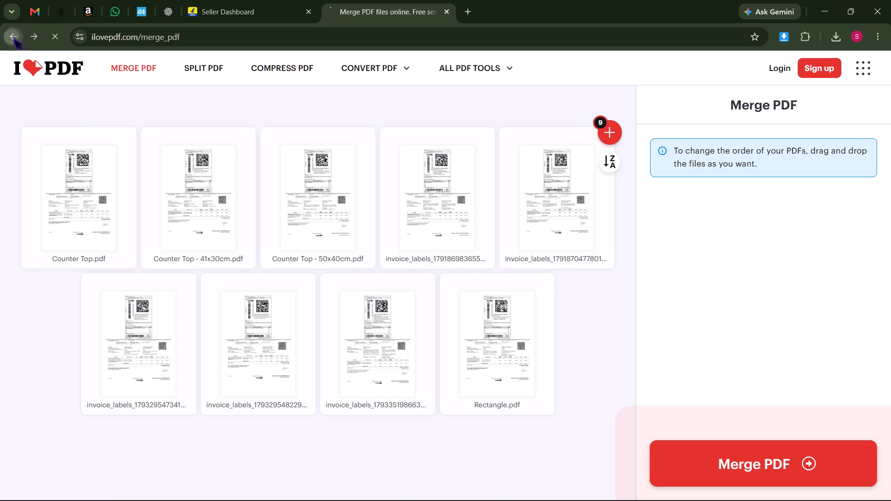
# Reopen iLovePDF's Merge PDF page and add only the four Flipkart PDFs dated 13-10-2026, from the oldest to Rectangle.
pyautogui.click(234, 186)
pyautogui.hotkey('alt', 'Tab')
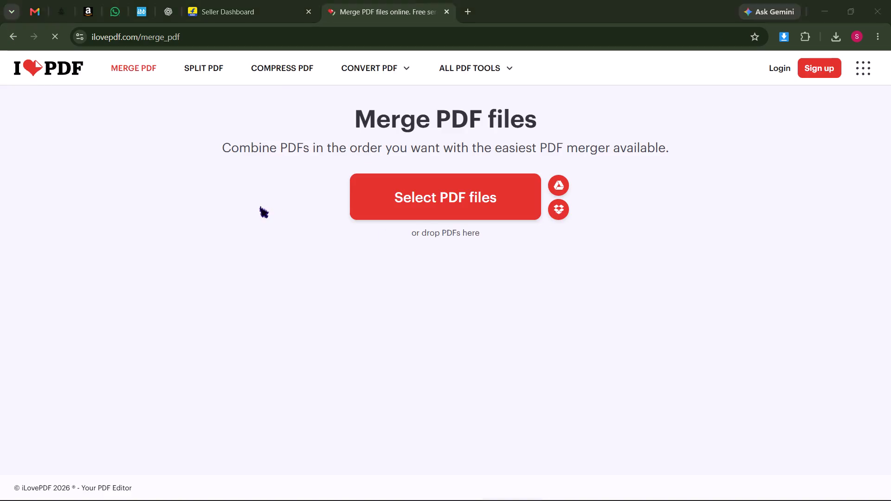
pyautogui.click(207, 361)
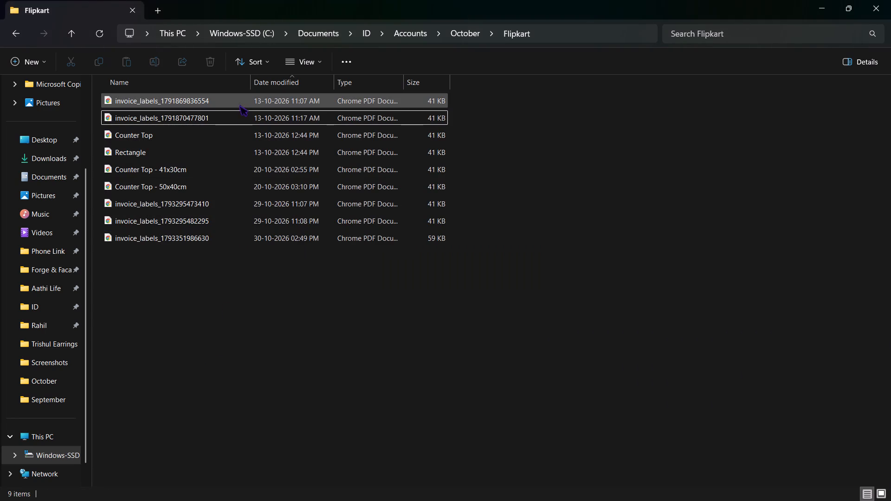
pyautogui.click(239, 103)
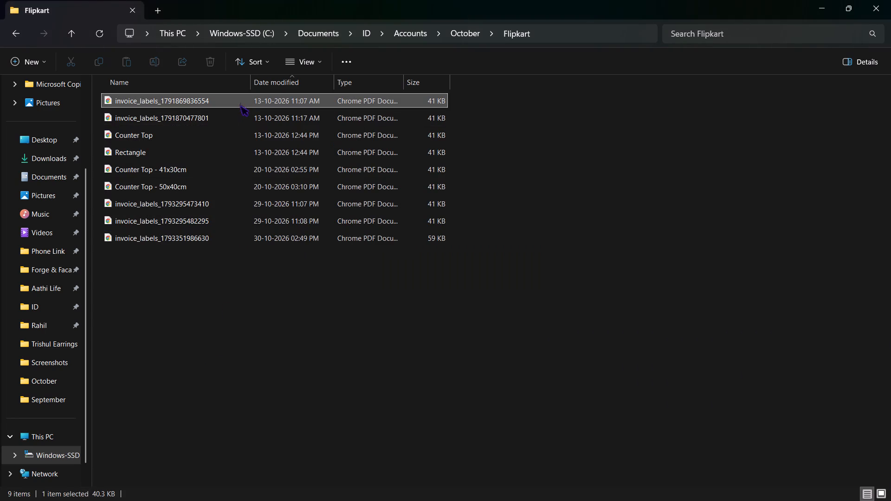
pyautogui.hotkey('shift', 'Down')
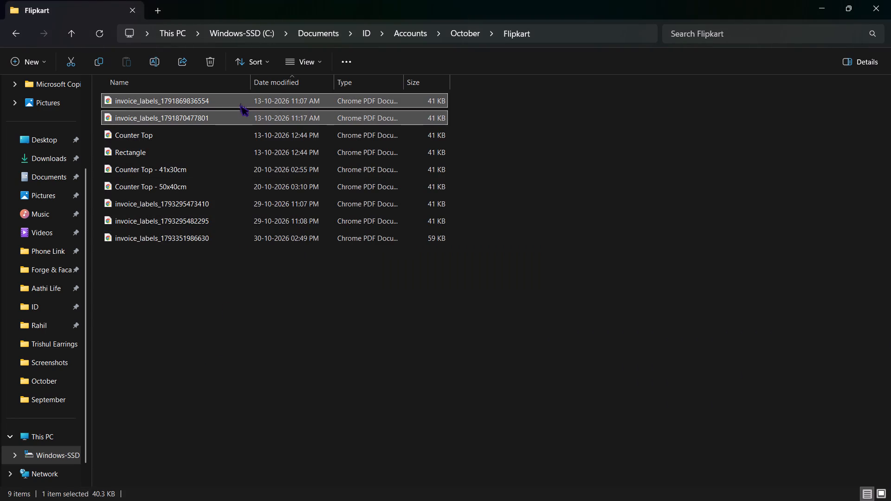
pyautogui.hotkey('shift', 'Down')
pyautogui.hotkey('shift', 'Down')
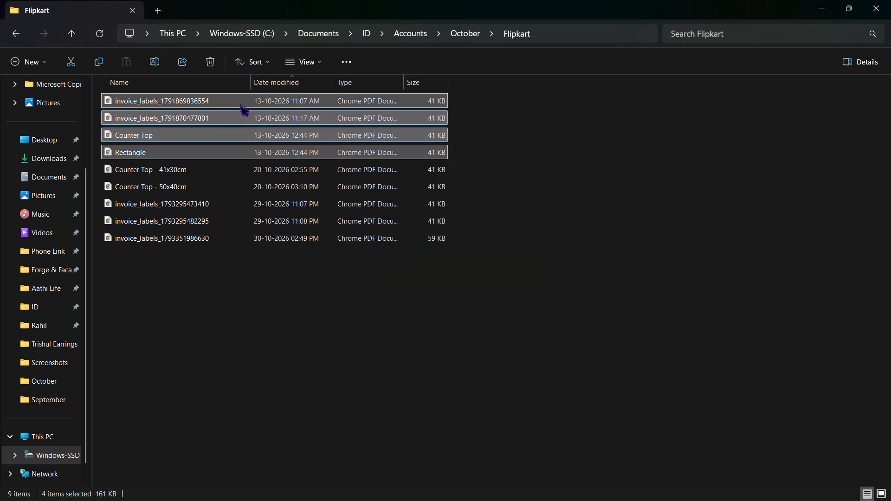
pyautogui.moveTo(235, 102); pyautogui.dragTo(350, 236)
pyautogui.hotkey('alt', 'Tab')
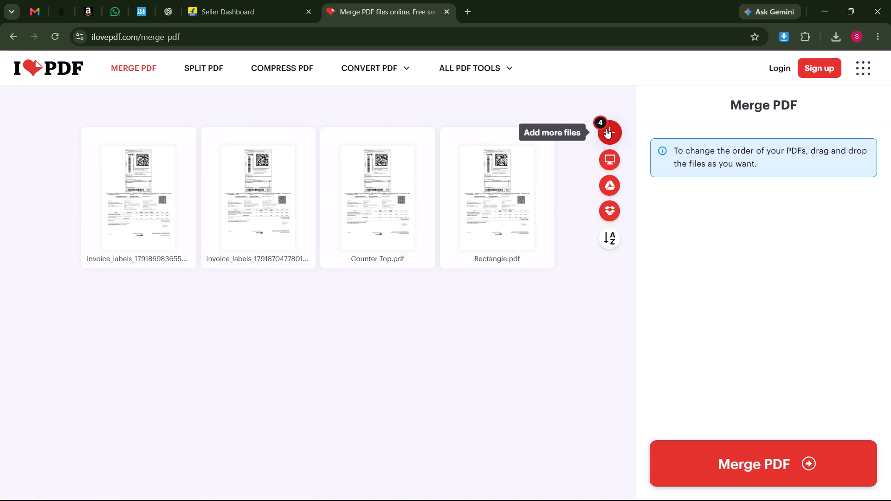
# Add the Counter Top - 41x30cm and Counter Top - 50x40cm PDFs from the Flipkart folder to the merge list.
pyautogui.click(606, 128)
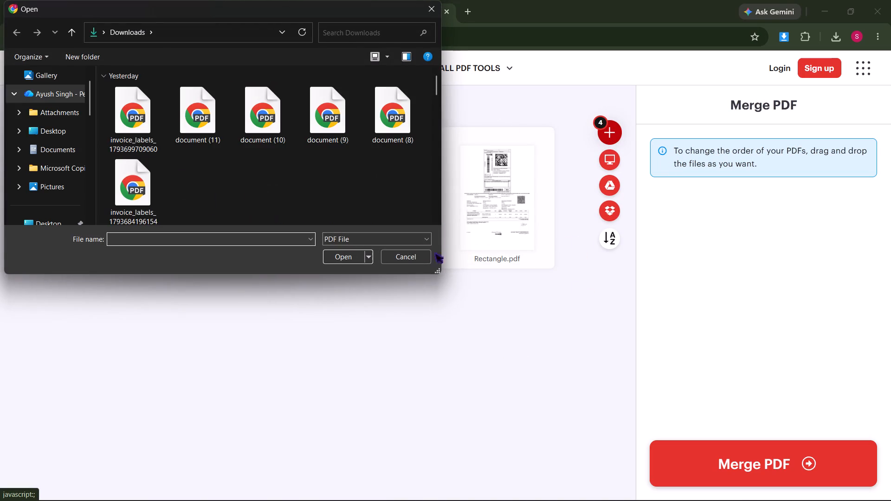
pyautogui.click(408, 254)
pyautogui.hotkey('alt', 'Tab')
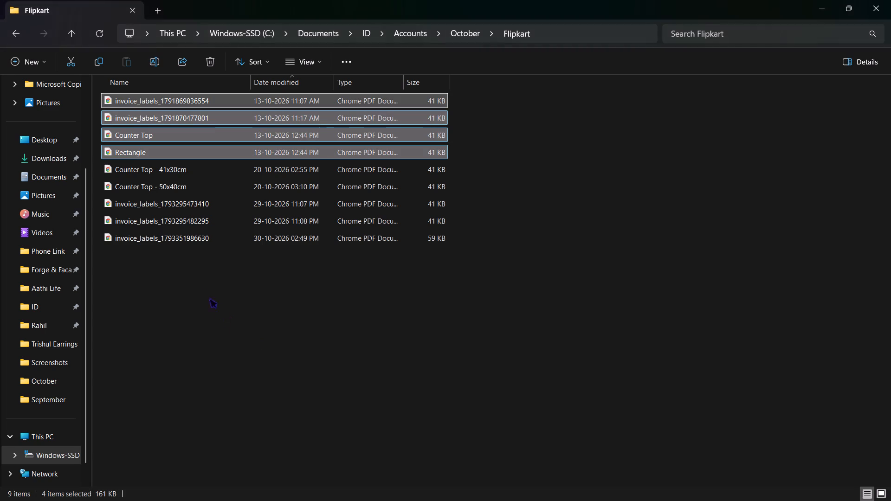
pyautogui.click(189, 170)
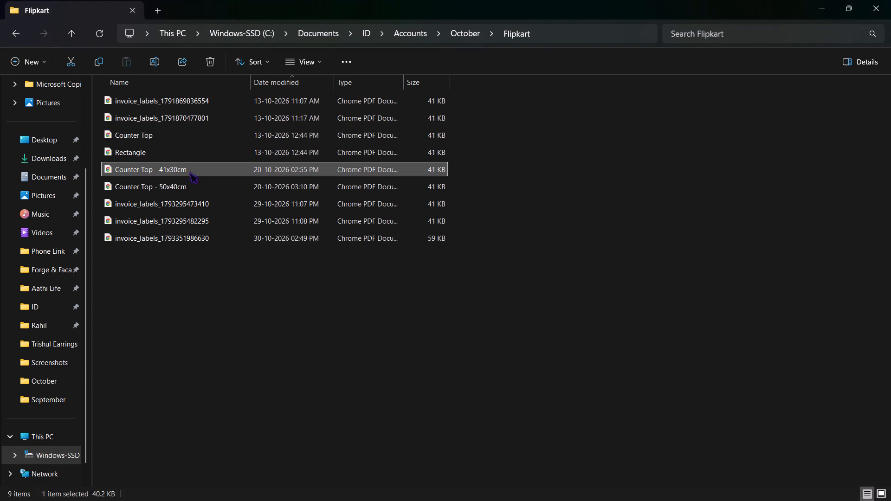
pyautogui.hotkey('shift', 'Down')
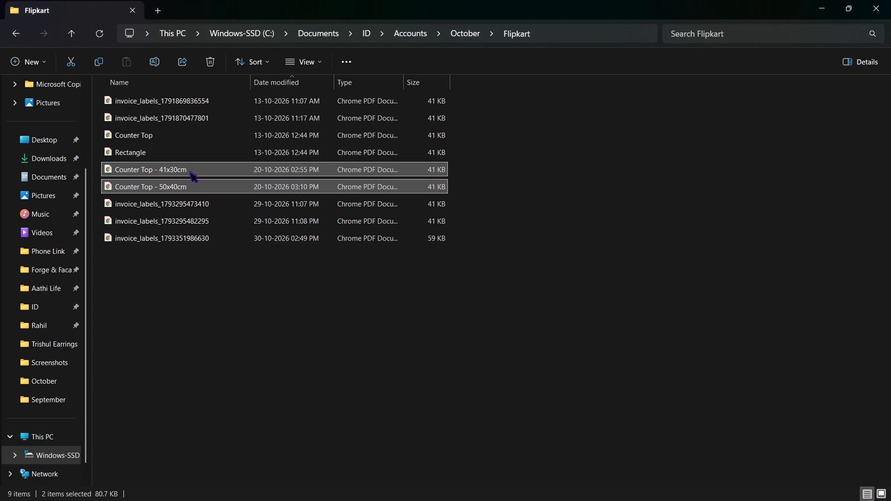
pyautogui.moveTo(189, 169); pyautogui.dragTo(339, 351)
pyautogui.hotkey('alt', 'Tab')
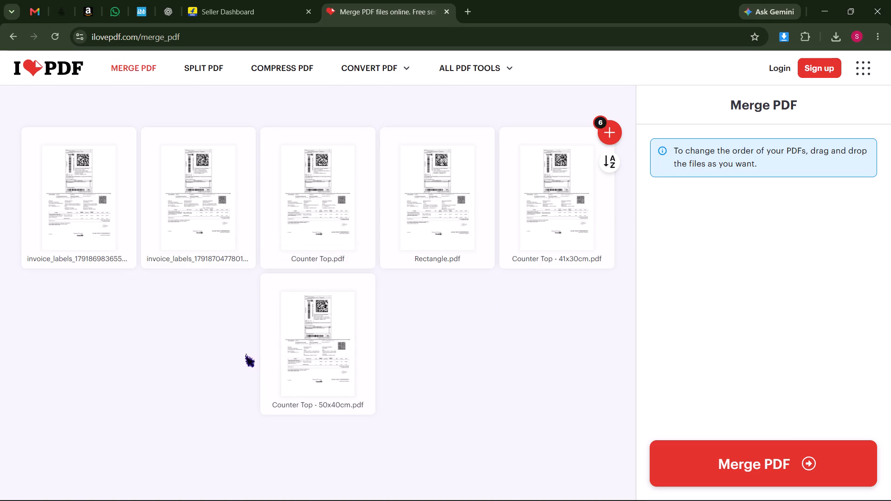
# Add the three remaining invoice_labels PDFs dated 29-10-2026 and 30-10-2026 from the Flipkart folder to the merge list.
pyautogui.hotkey('alt', 'Tab')
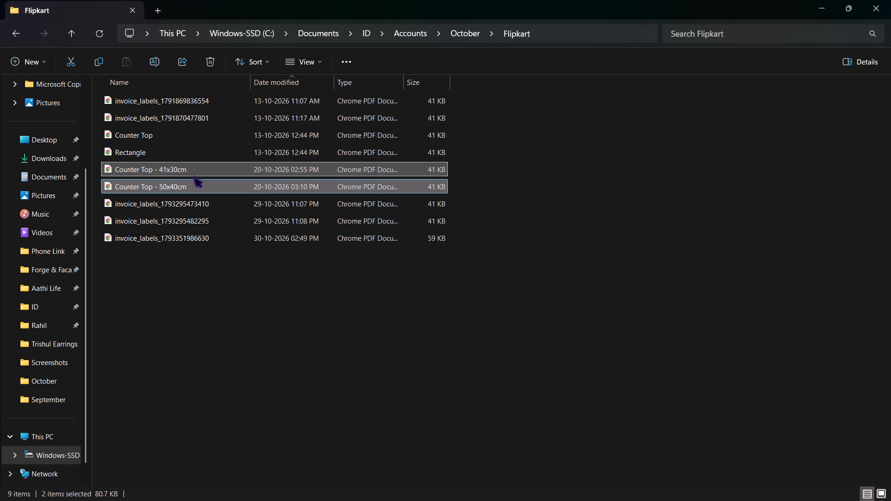
pyautogui.hotkey('alt', 'Tab')
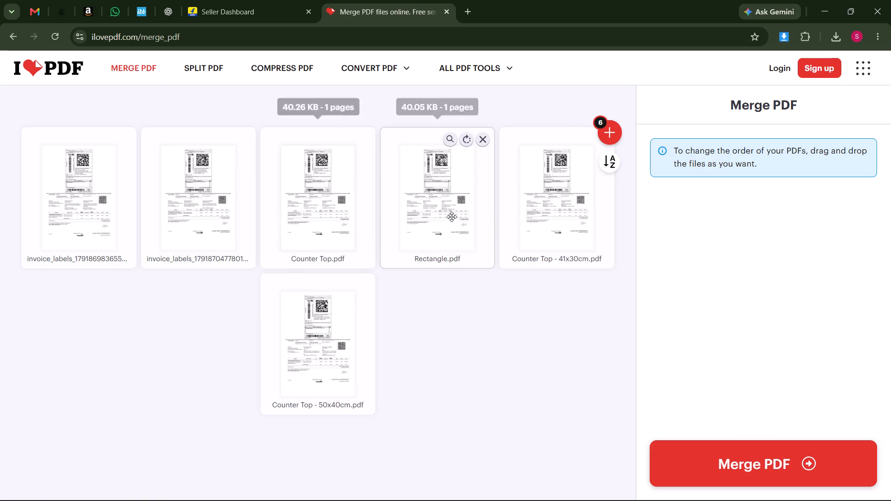
pyautogui.hotkey('alt', 'Tab')
pyautogui.click(195, 204)
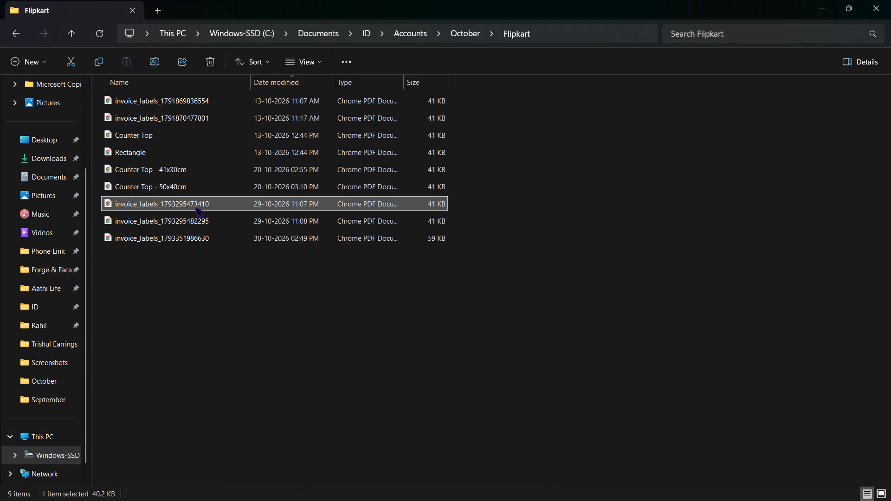
pyautogui.hotkey('shift', 'Down')
pyautogui.hotkey('shift', 'Down')
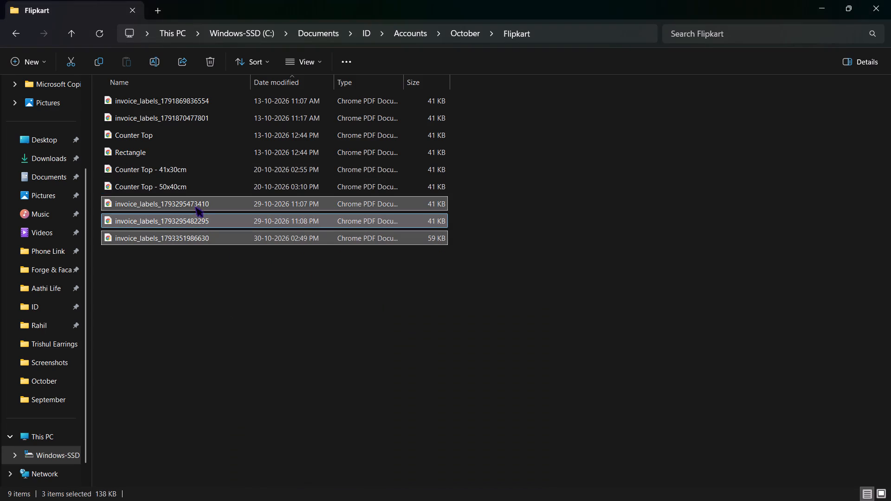
pyautogui.moveTo(195, 203); pyautogui.dragTo(393, 339)
pyautogui.hotkey('alt', 'Tab')
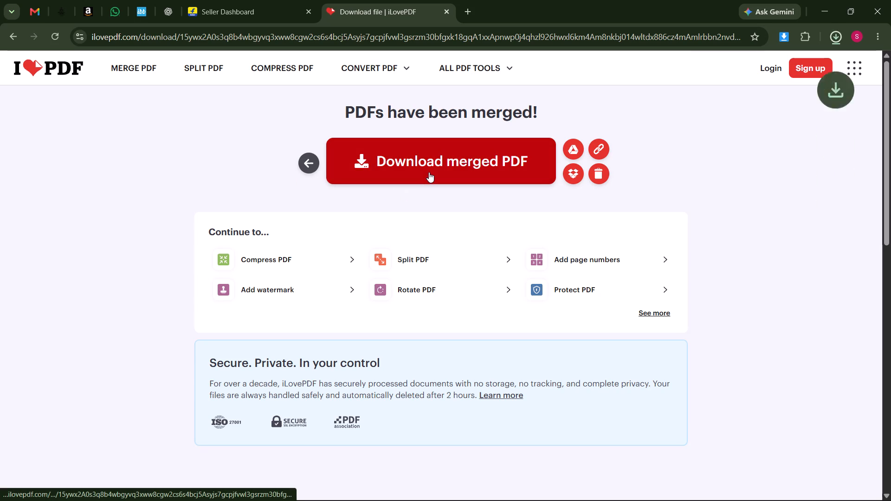
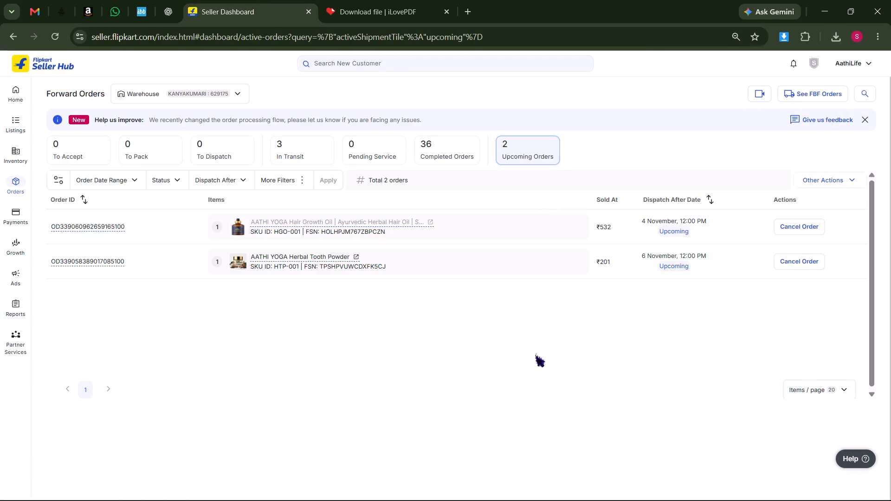
# Switch to the FORGEANDFACADE account's Flipkart Seller Hub and open its Reports Centre.
pyautogui.hotkey('alt', 'Tab')
pyautogui.hotkey('alt', 'Tab')
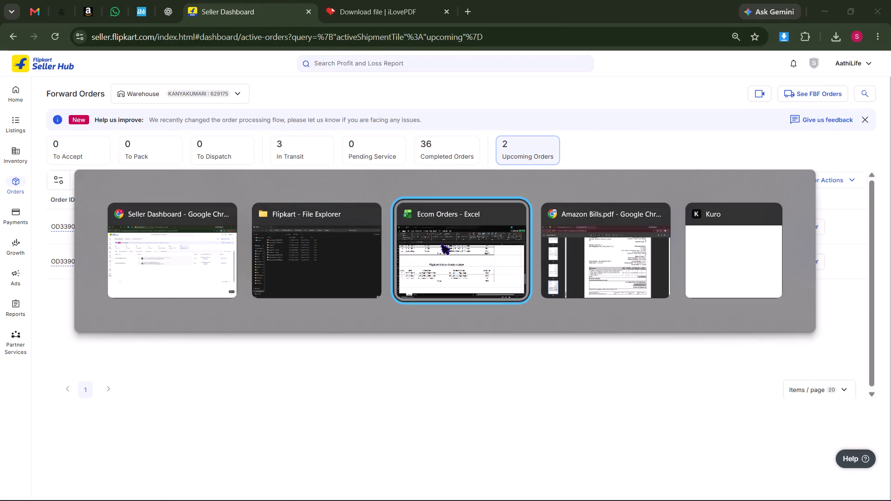
pyautogui.hotkey('alt', 'Tab')
pyautogui.click(70, 0)
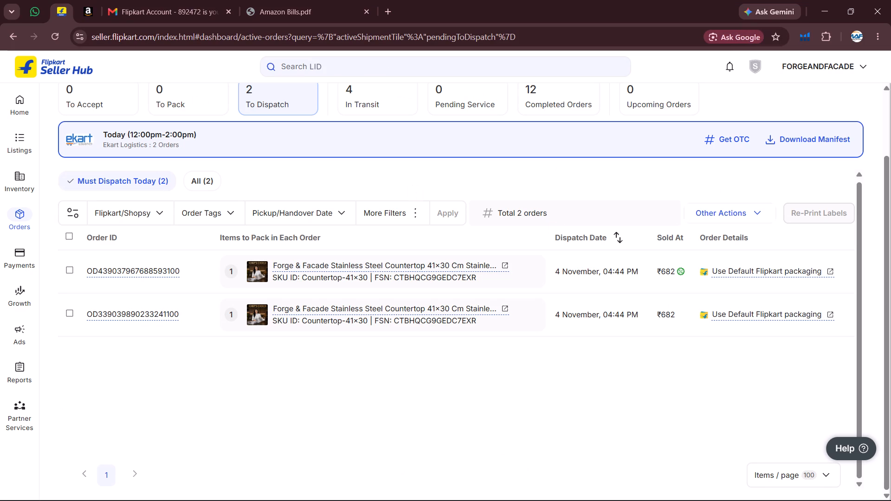
pyautogui.scroll(3, 684, 193)
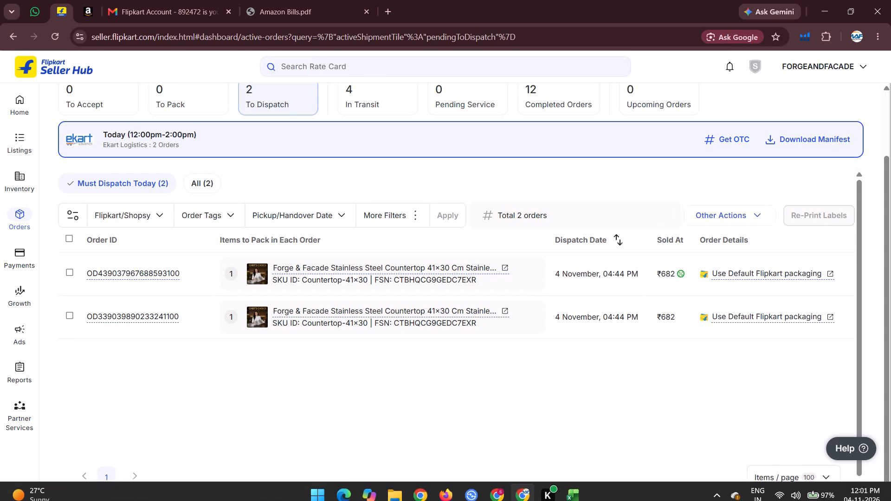
pyautogui.click(19, 103)
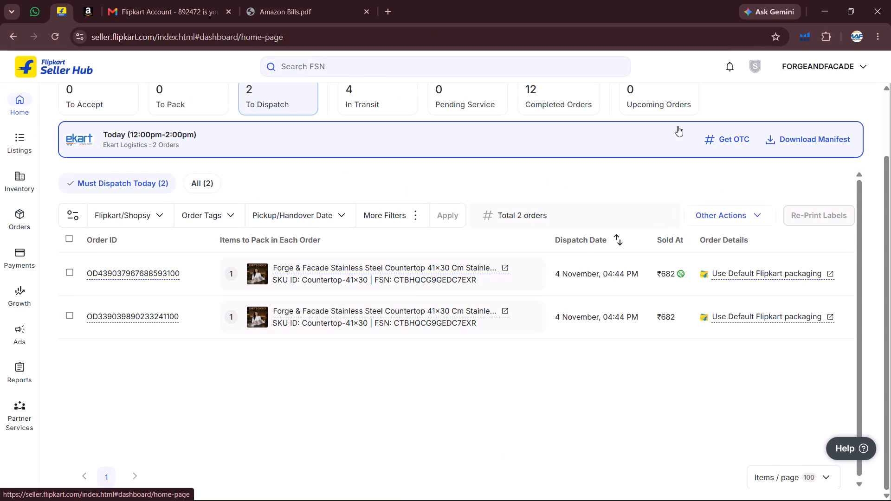
pyautogui.click(843, 68)
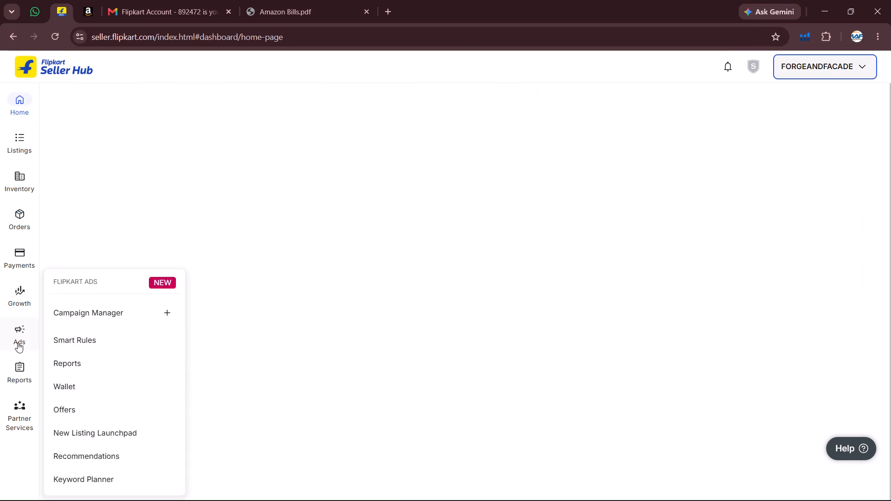
pyautogui.click(63, 373)
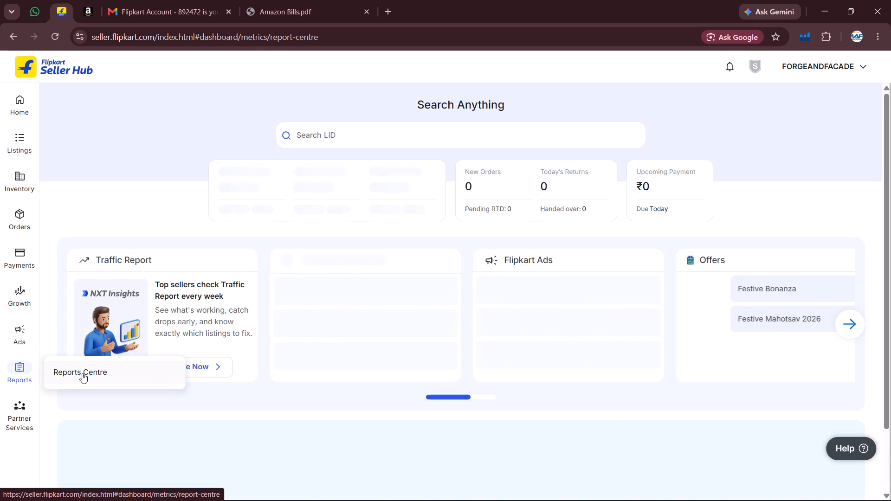
pyautogui.click(82, 373)
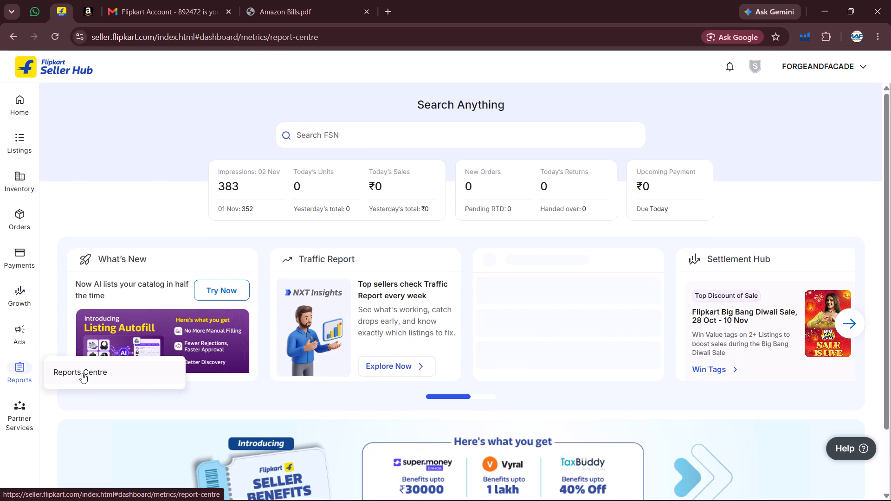
pyautogui.click(82, 373)
pyautogui.click(260, 306)
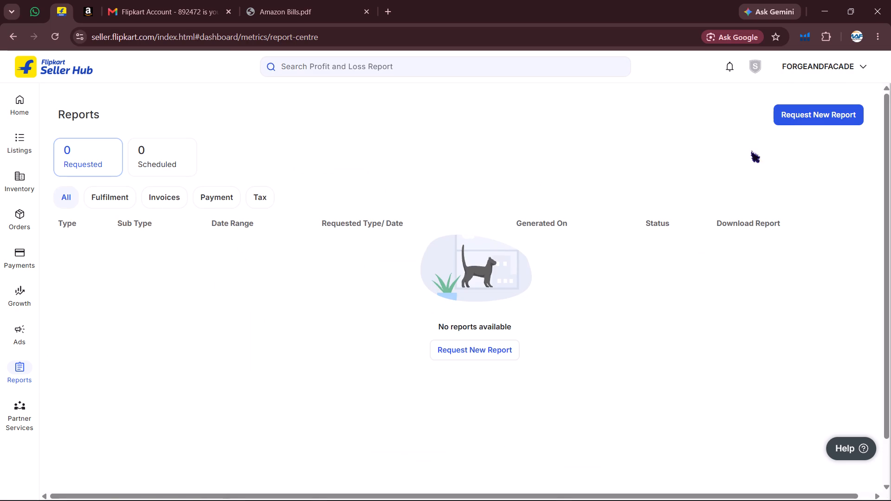
# Start a new invoice report request for the Commission Invoice.
pyautogui.click(821, 121)
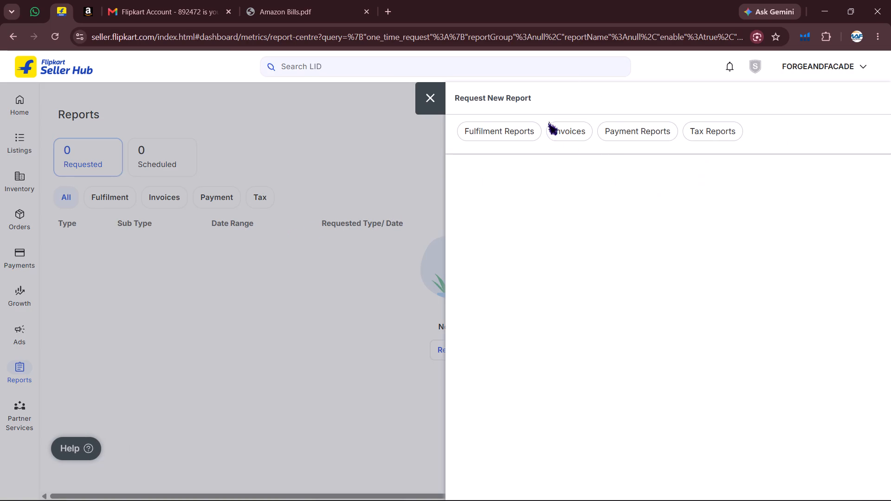
pyautogui.click(568, 140)
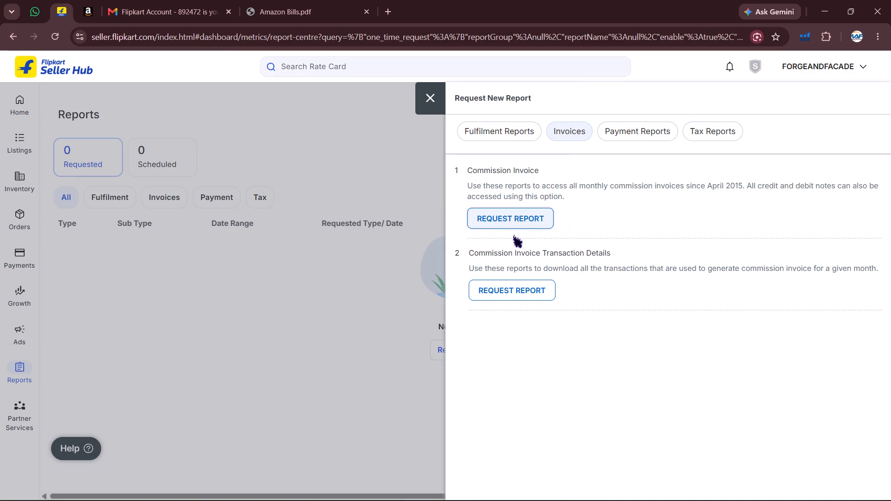
pyautogui.click(529, 223)
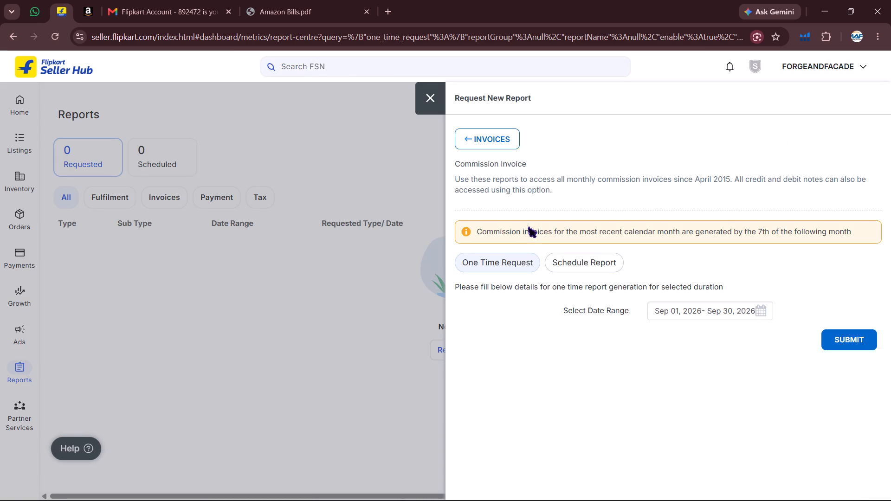
# Examine which months of 2026 and 2025 the Commission Invoice request offers in its monthly date range.
pyautogui.click(696, 309)
pyautogui.scroll(-1, 621, 377)
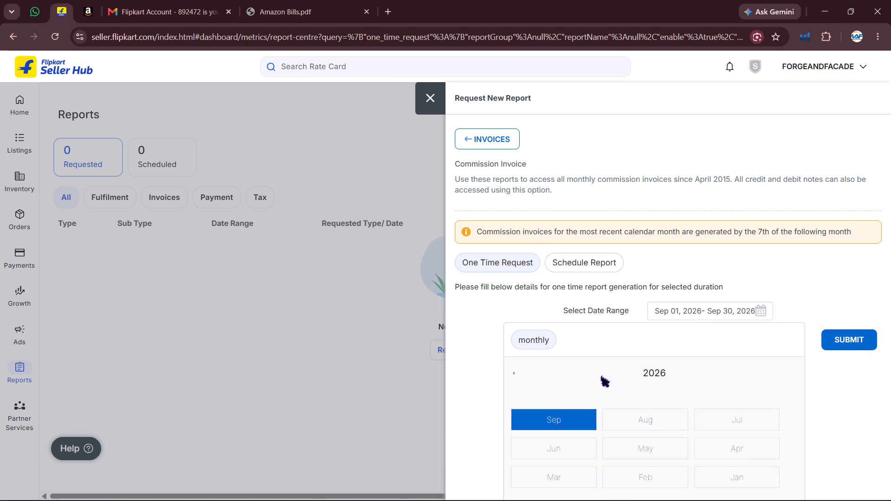
pyautogui.click(532, 332)
pyautogui.click(573, 389)
pyautogui.scroll(-2, 573, 389)
pyautogui.scroll(5, 573, 390)
pyautogui.scroll(-3, 575, 417)
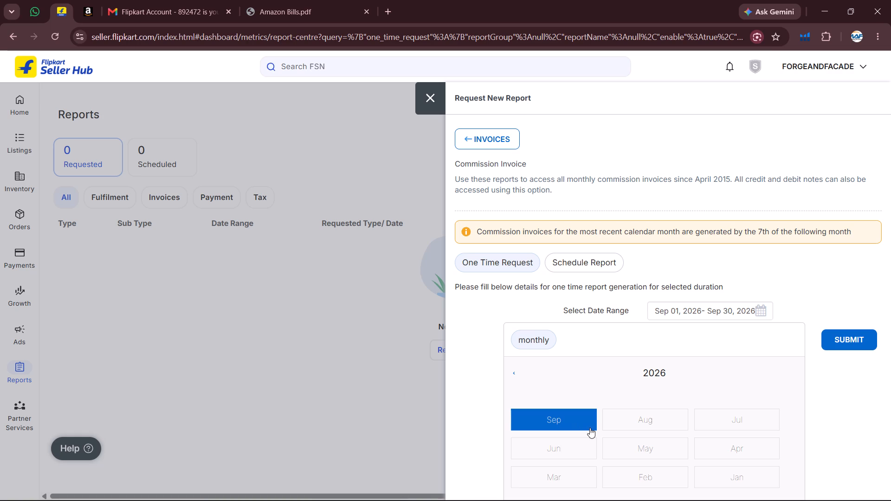
pyautogui.scroll(-14, 590, 428)
pyautogui.scroll(8, 718, 440)
pyautogui.scroll(-6, 696, 440)
pyautogui.click(510, 371)
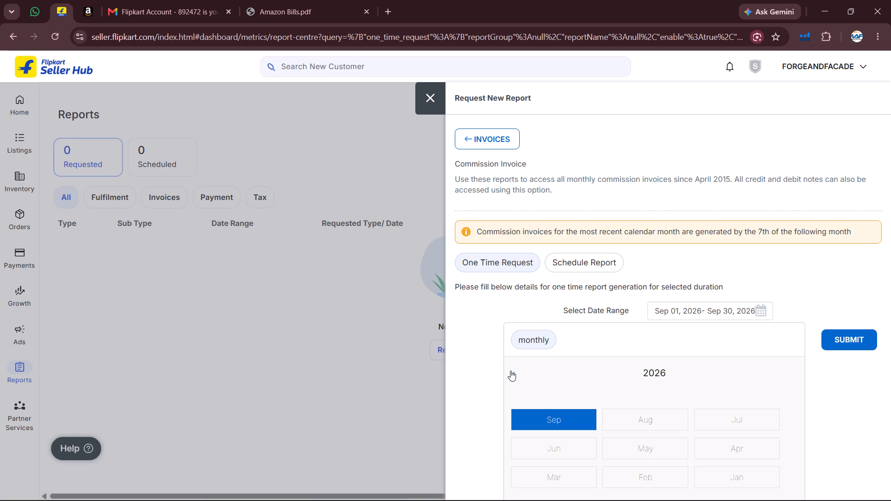
pyautogui.scroll(-4, 638, 442)
pyautogui.scroll(2, 643, 442)
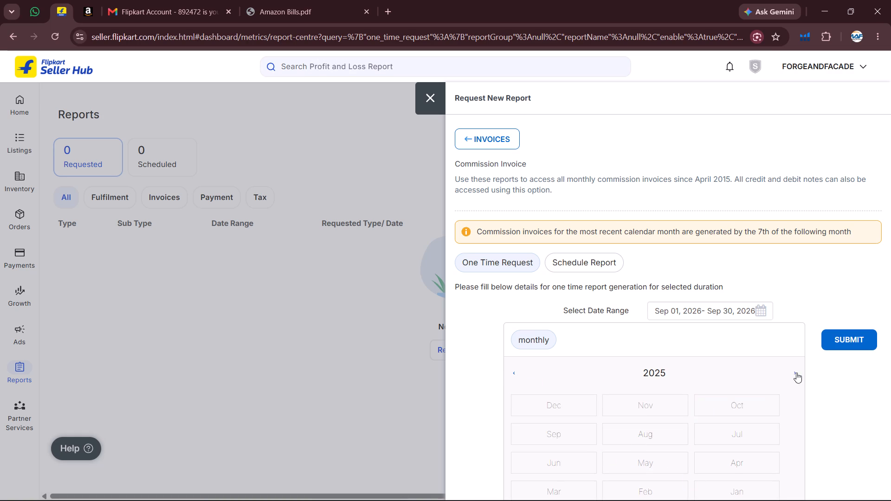
pyautogui.click(796, 373)
pyautogui.scroll(-4, 598, 416)
pyautogui.scroll(4, 591, 419)
pyautogui.scroll(-6, 590, 420)
pyautogui.scroll(5, 590, 421)
pyautogui.scroll(-5, 591, 422)
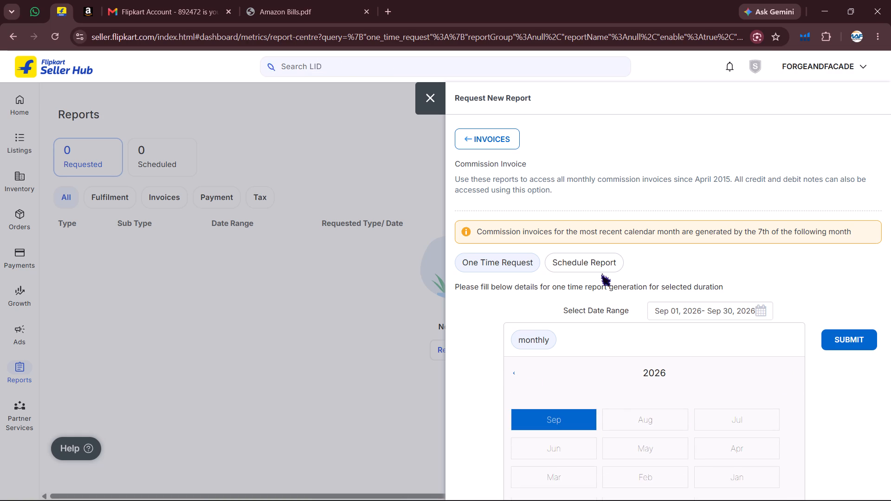
pyautogui.click(717, 264)
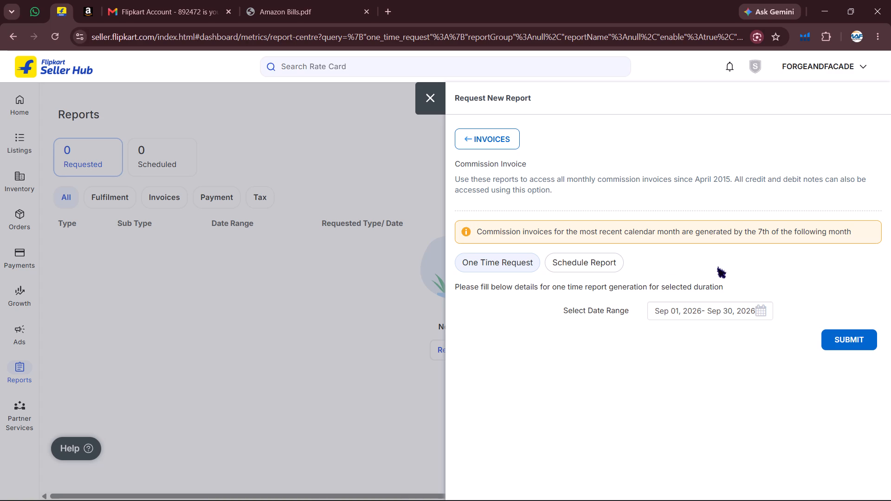
pyautogui.click(764, 313)
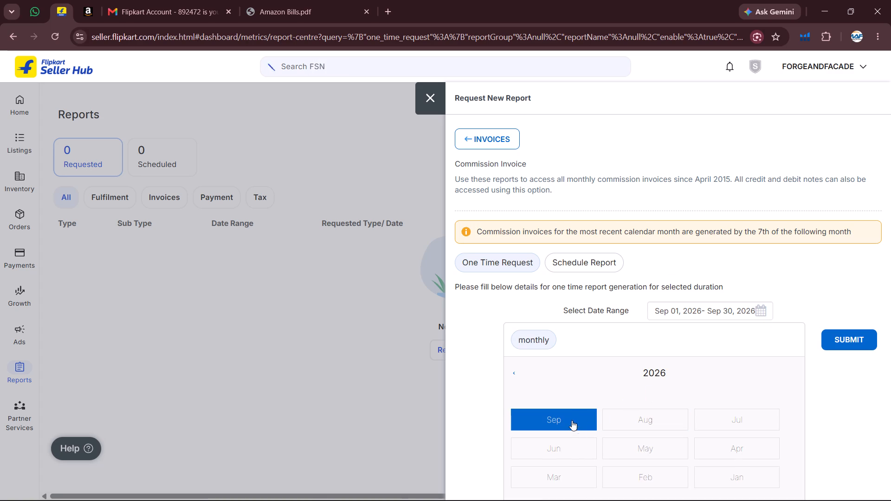
pyautogui.click(575, 400)
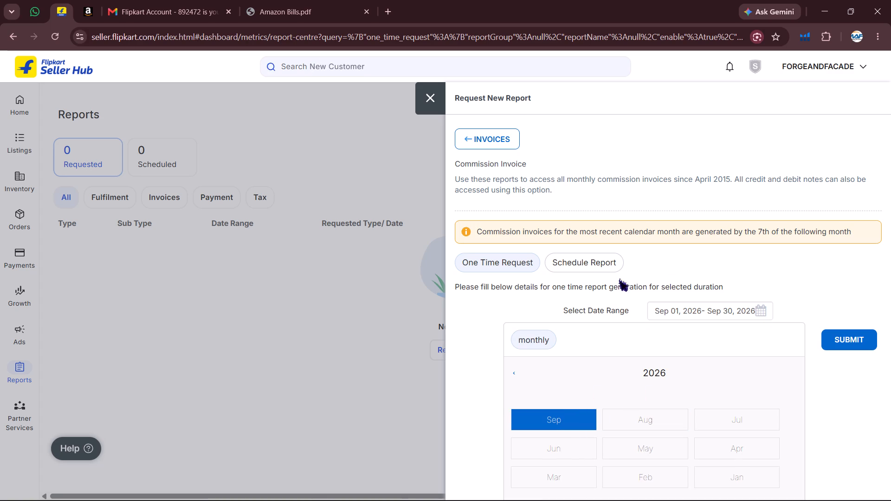
pyautogui.click(606, 268)
pyautogui.click(511, 267)
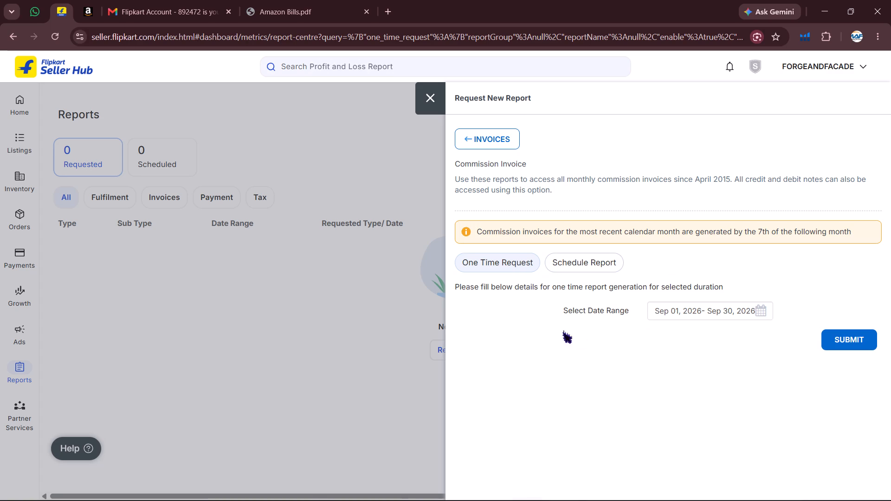
# Submit a one-time Commission Invoice report request for Sep 01, 2026 to Sep 30, 2026.
pyautogui.click(724, 305)
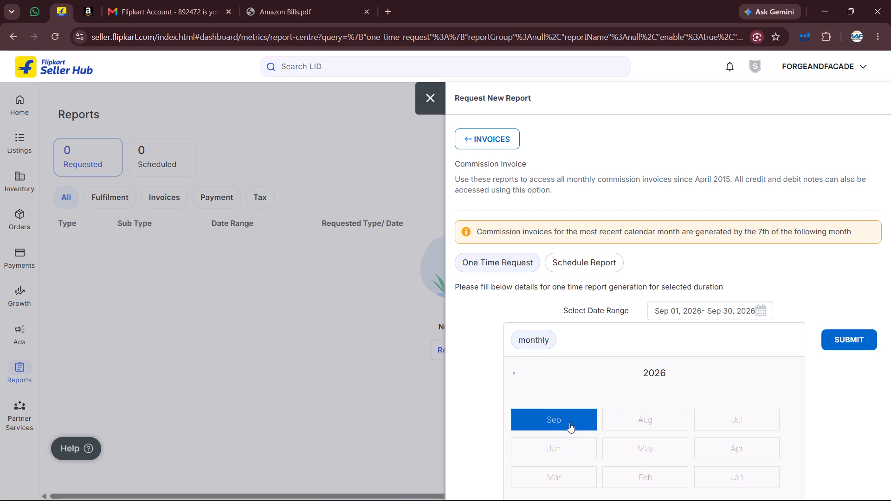
pyautogui.click(569, 423)
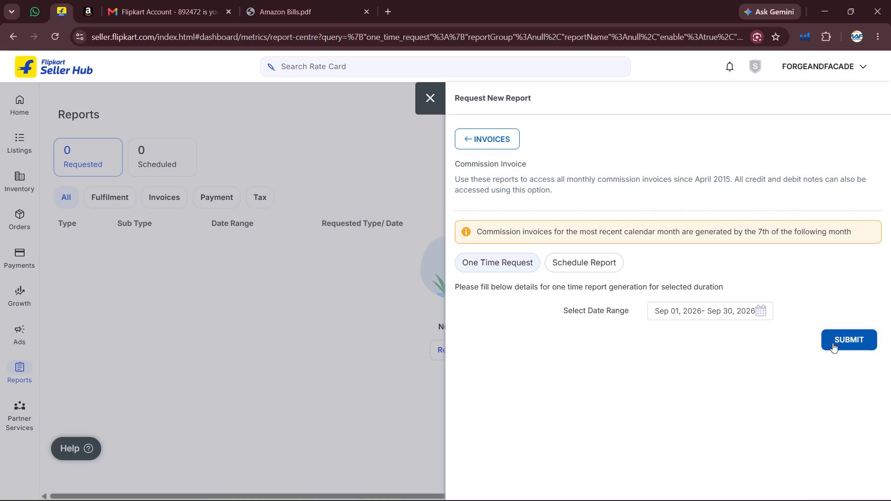
pyautogui.click(760, 305)
pyautogui.click(575, 415)
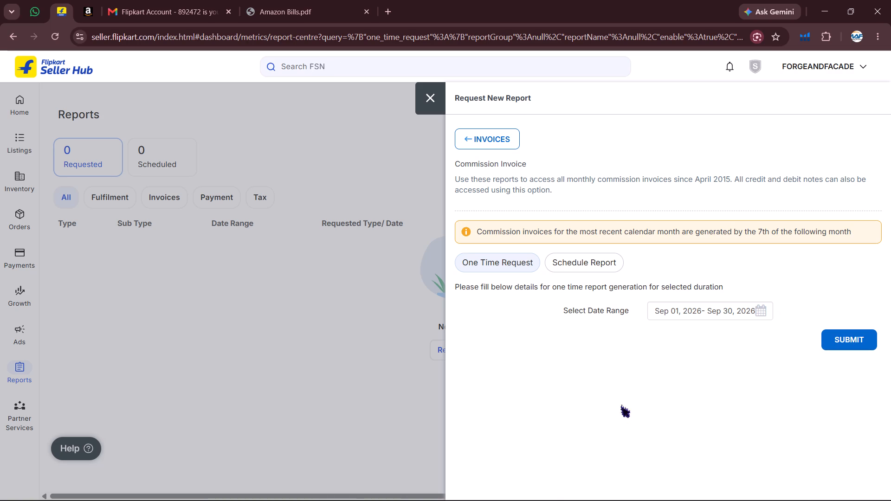
pyautogui.click(852, 337)
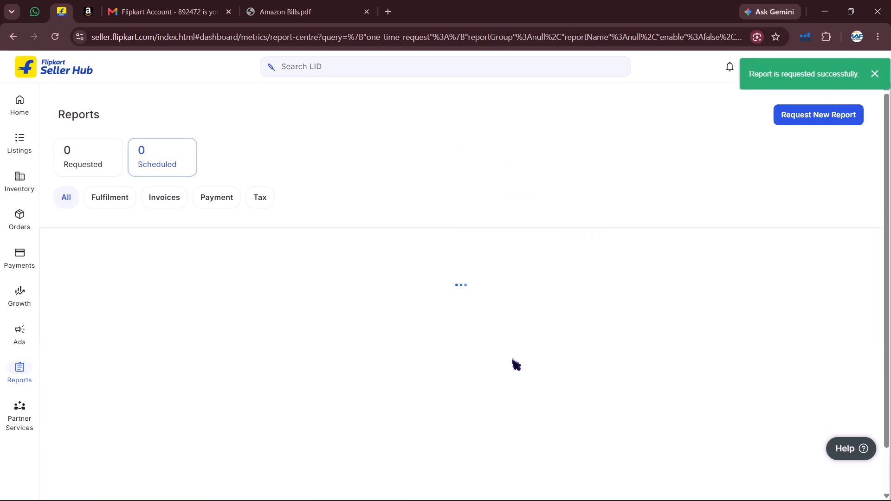
# Check the status of the requested Commission Invoice report, refresh the page and return to the Seller Hub home.
pyautogui.click(91, 159)
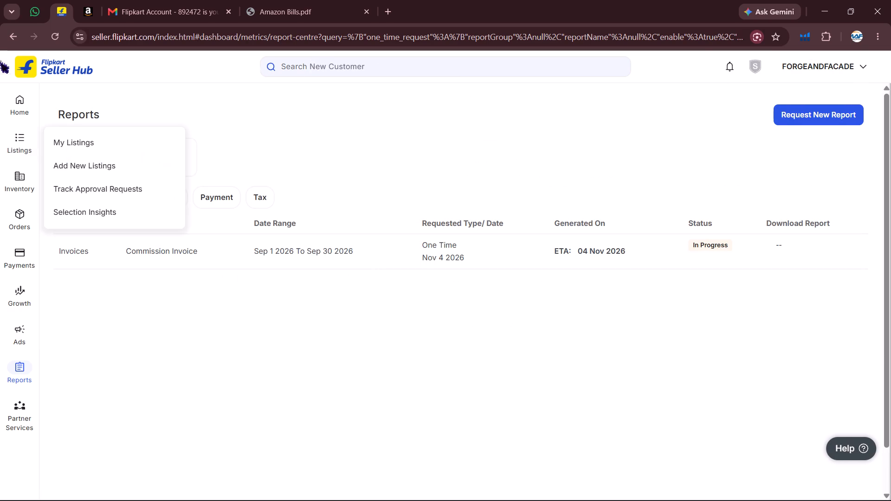
pyautogui.click(55, 40)
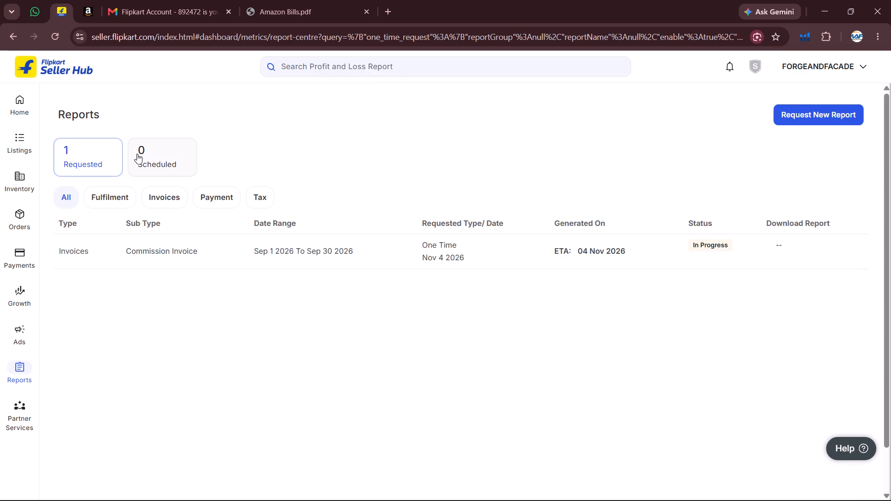
pyautogui.click(24, 106)
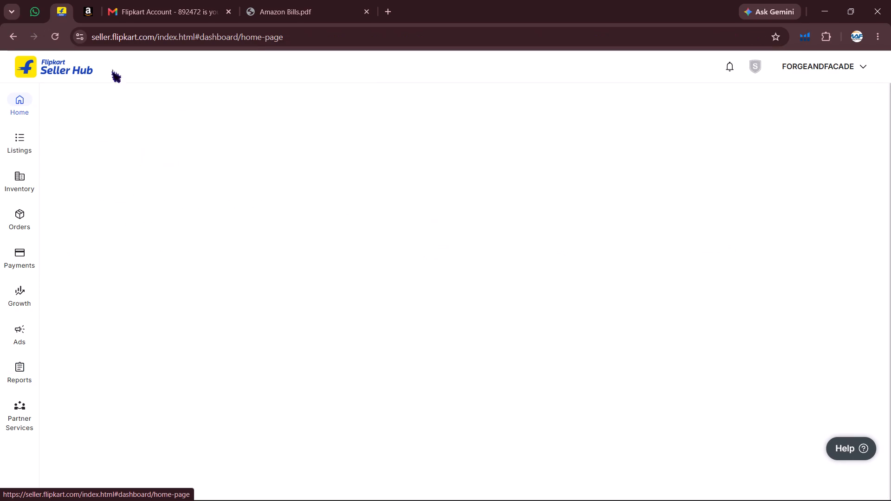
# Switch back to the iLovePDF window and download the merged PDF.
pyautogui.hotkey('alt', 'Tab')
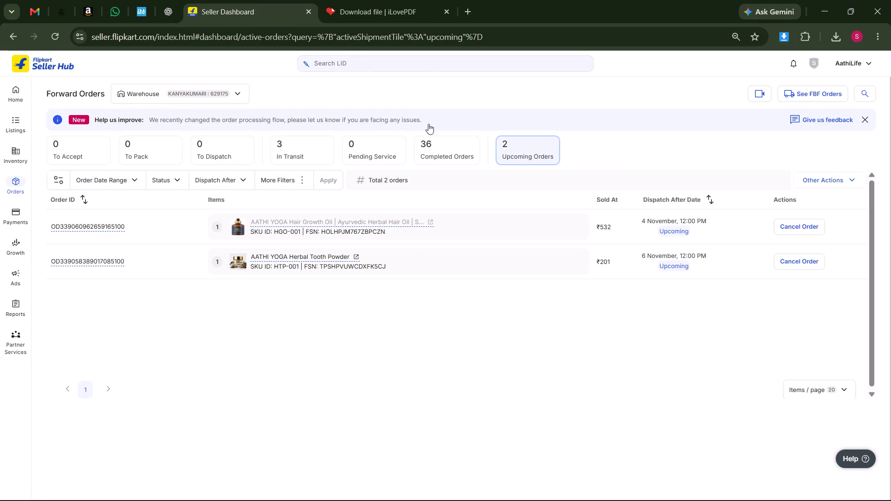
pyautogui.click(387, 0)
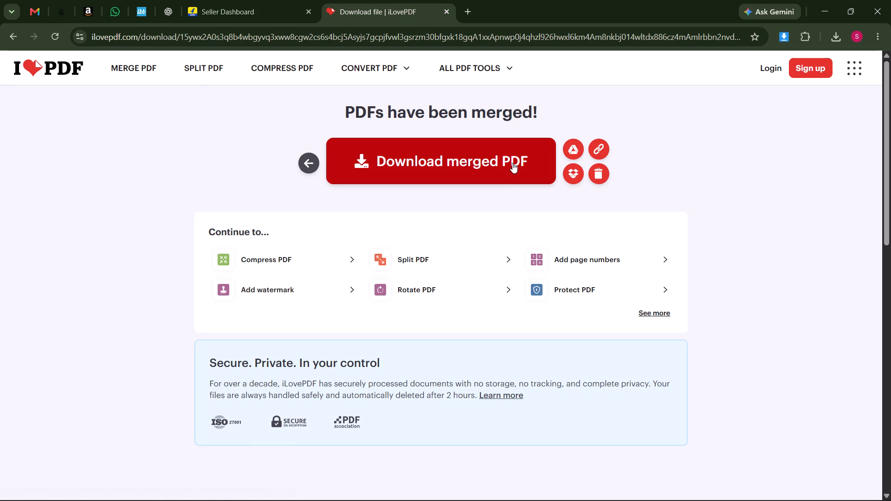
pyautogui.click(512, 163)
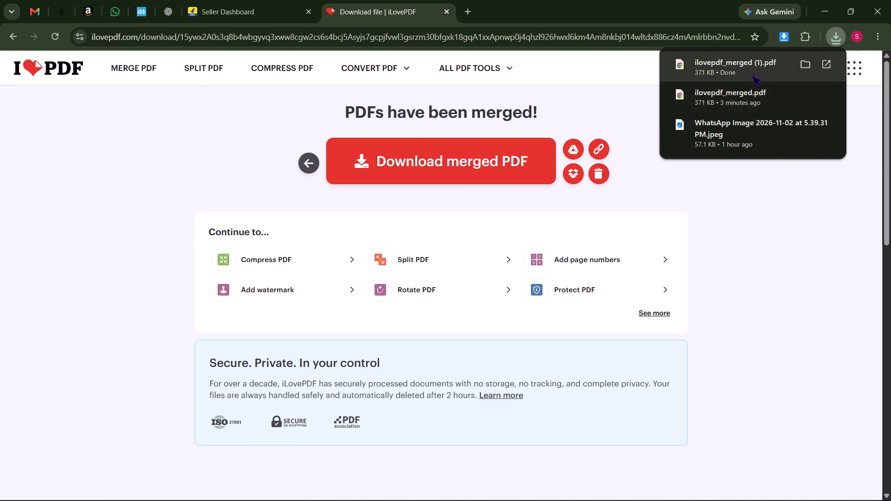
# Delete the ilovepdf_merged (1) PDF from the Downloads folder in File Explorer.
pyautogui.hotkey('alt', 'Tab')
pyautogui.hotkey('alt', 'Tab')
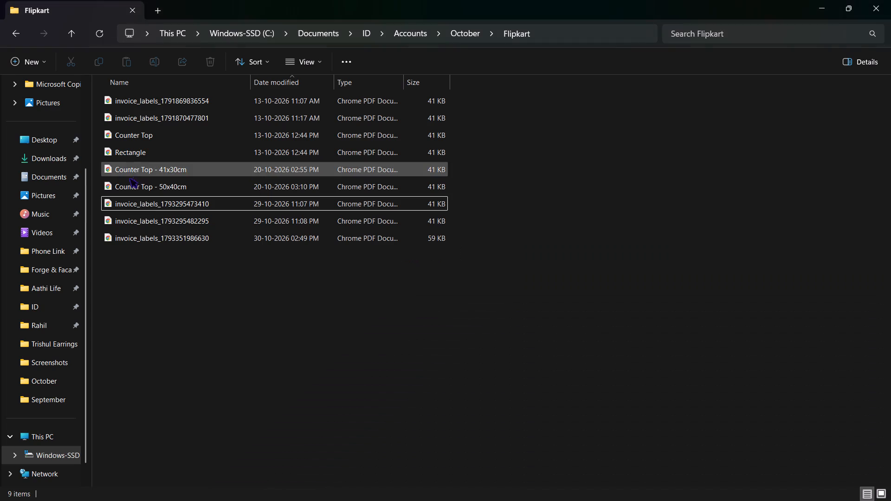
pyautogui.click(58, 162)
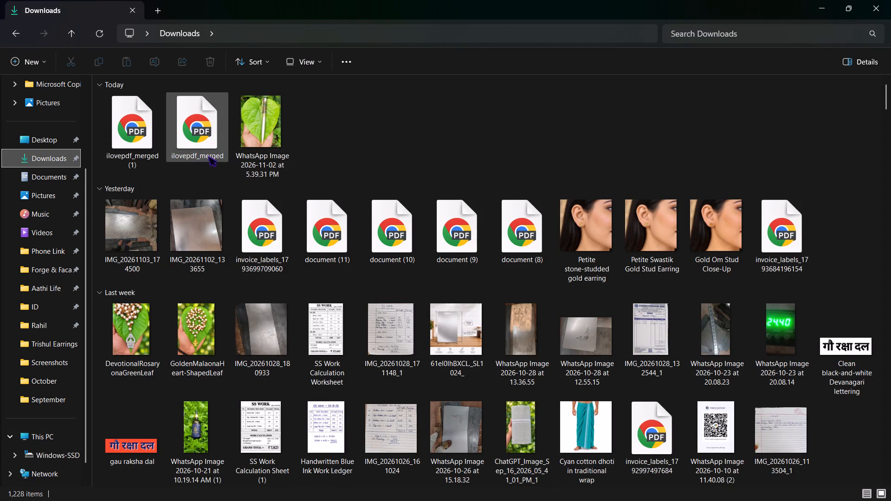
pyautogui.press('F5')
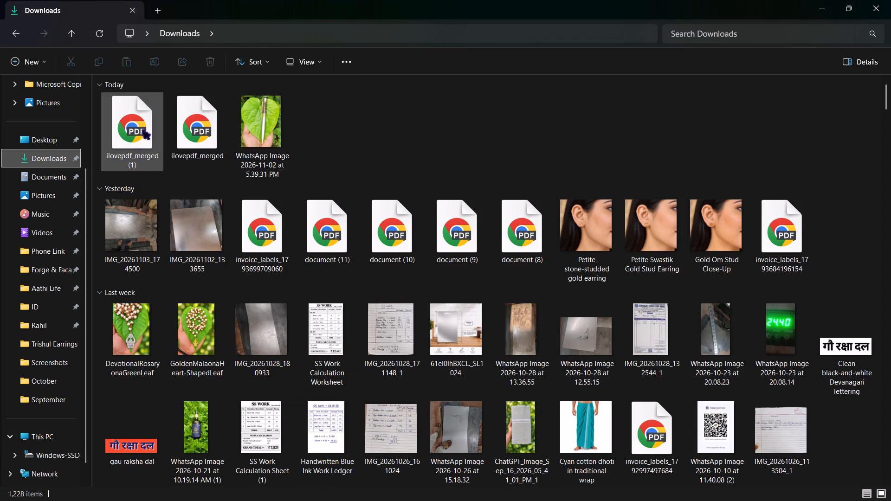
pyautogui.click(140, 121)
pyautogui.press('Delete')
# Open ilovepdf_merged.pdf from the Downloads folder in Chrome to view its invoices.
pyautogui.doubleClick(142, 135)
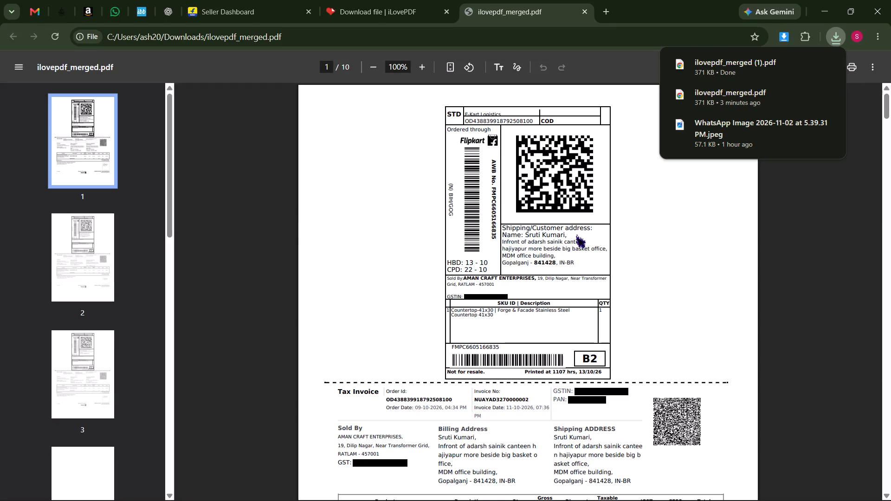
pyautogui.click(811, 251)
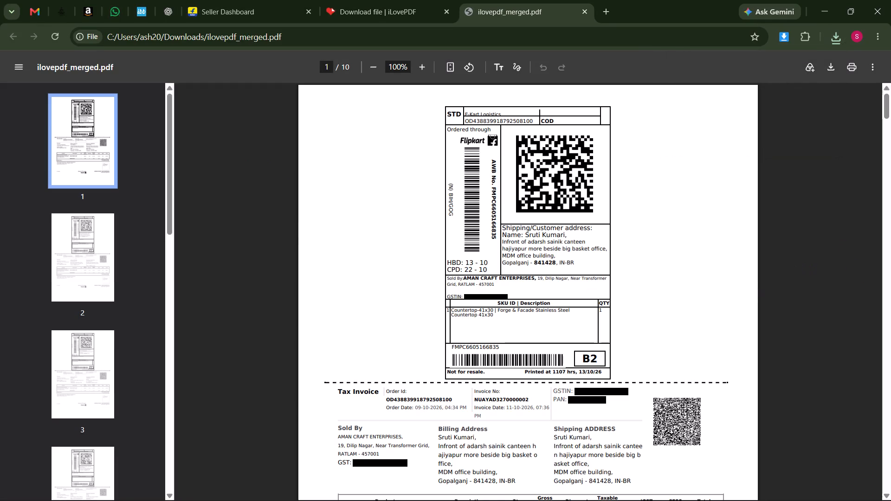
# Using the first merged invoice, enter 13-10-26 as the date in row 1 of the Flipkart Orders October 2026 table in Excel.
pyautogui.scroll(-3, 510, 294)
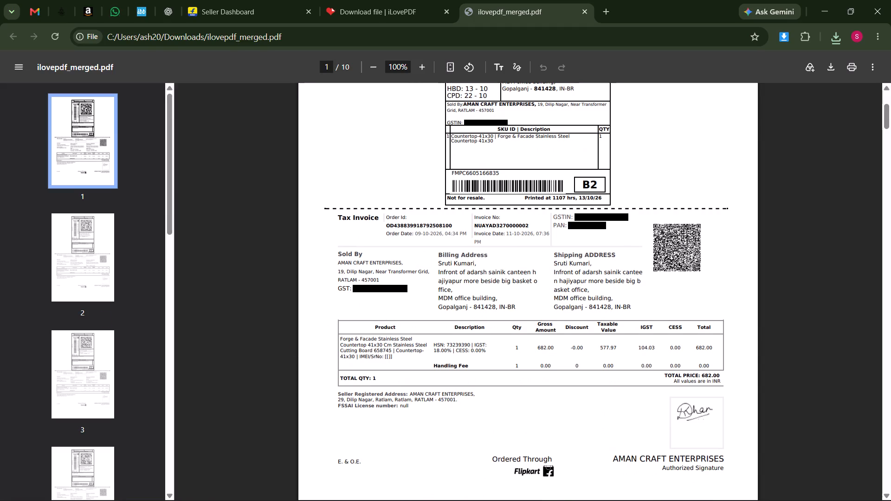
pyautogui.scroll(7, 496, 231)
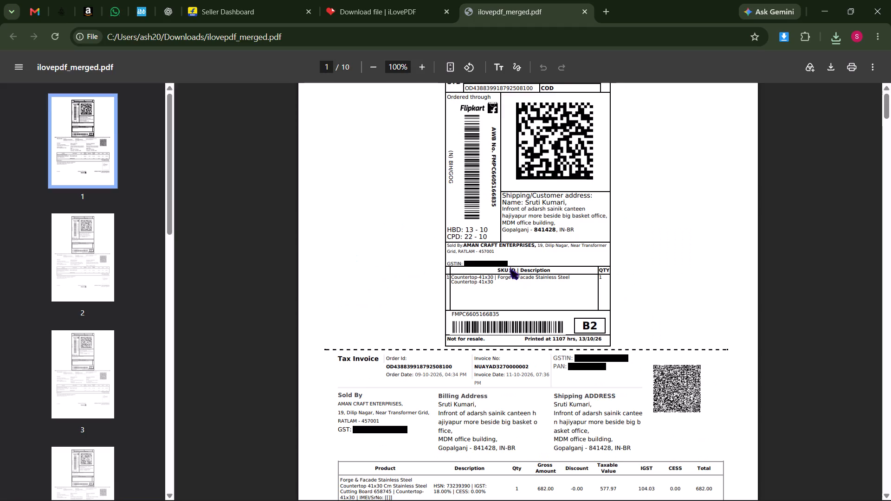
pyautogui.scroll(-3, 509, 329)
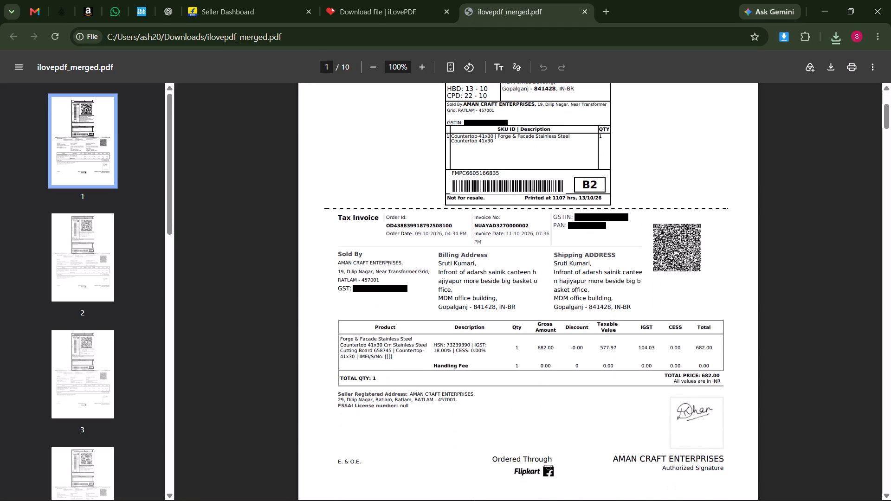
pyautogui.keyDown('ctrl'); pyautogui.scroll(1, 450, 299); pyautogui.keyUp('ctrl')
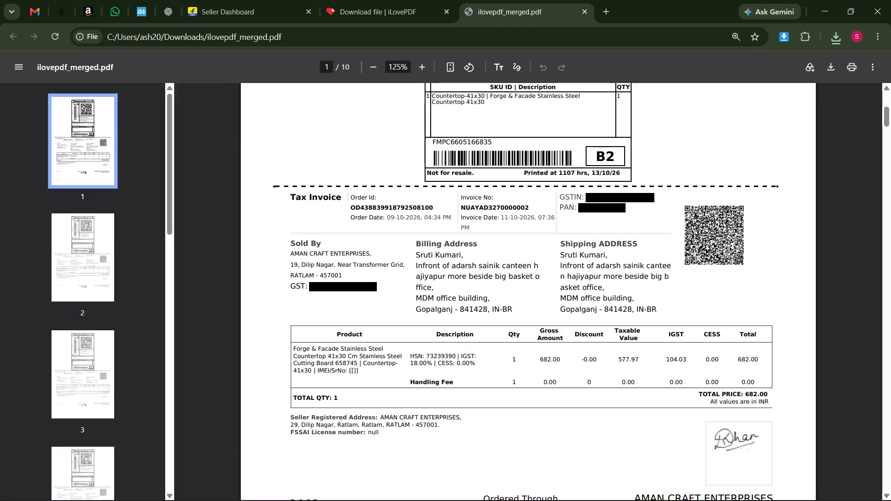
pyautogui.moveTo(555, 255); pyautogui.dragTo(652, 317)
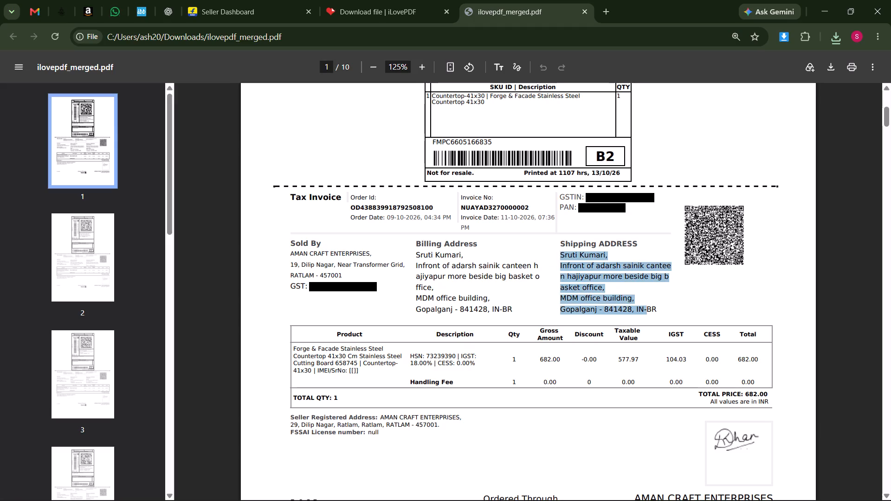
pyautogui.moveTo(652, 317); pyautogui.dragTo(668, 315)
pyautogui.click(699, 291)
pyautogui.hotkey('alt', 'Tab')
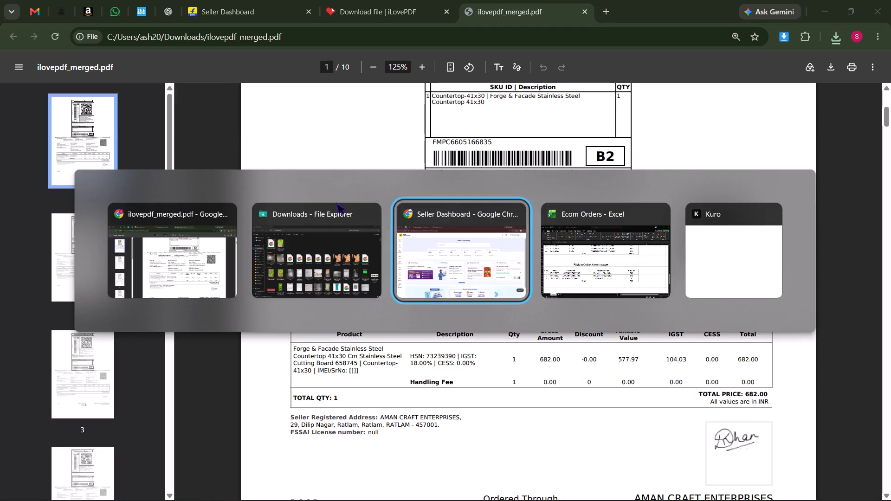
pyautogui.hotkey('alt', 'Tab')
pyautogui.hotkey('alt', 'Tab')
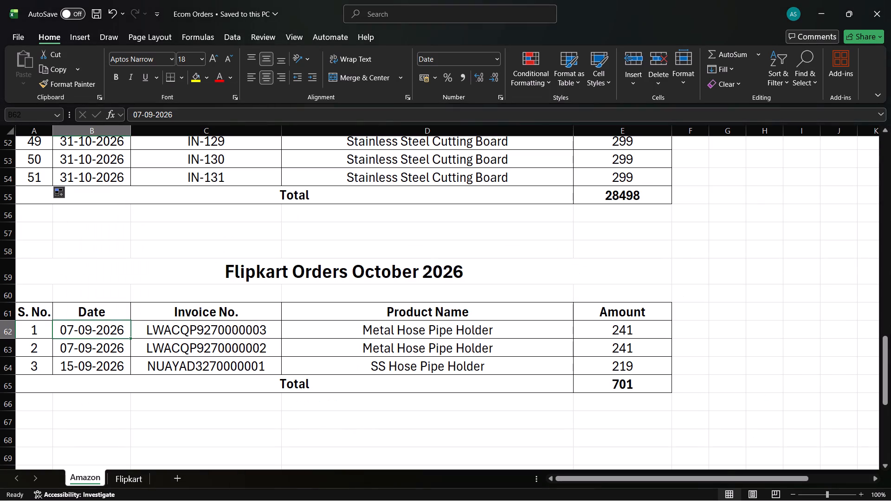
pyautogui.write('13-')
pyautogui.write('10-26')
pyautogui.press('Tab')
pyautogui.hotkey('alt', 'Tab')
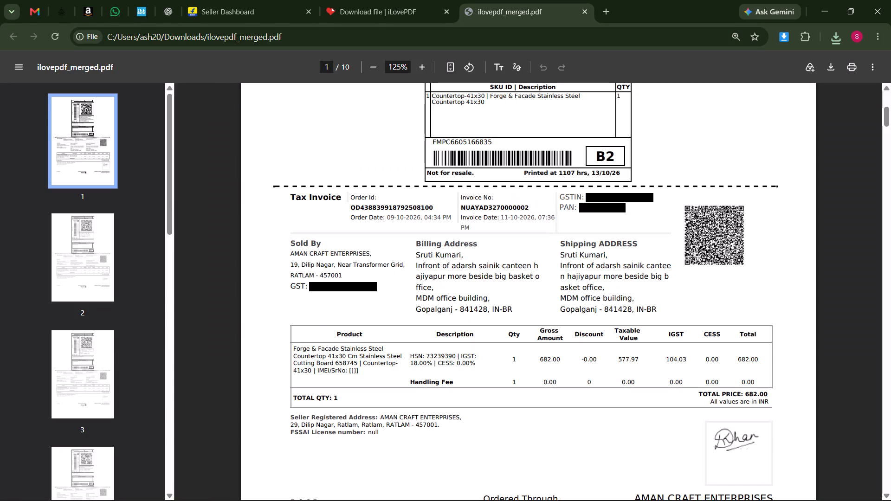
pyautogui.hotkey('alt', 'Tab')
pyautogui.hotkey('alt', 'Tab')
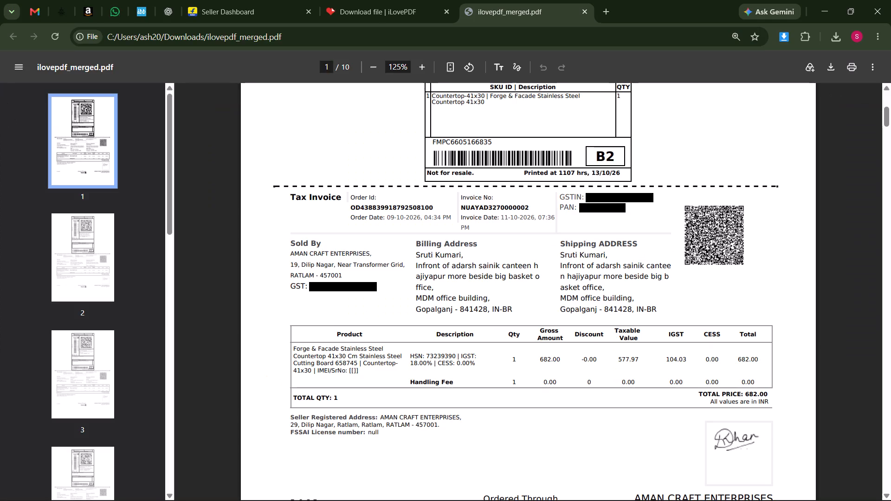
pyautogui.doubleClick(511, 206)
pyautogui.hotkey('ctrl', 'c')
pyautogui.hotkey('alt', 'Tab')
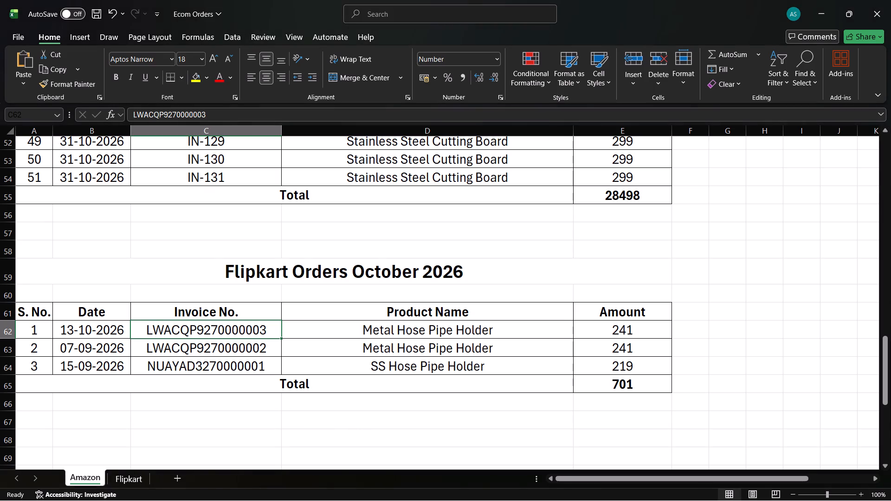
pyautogui.hotkey('ctrl', 'v')
pyautogui.click(303, 347)
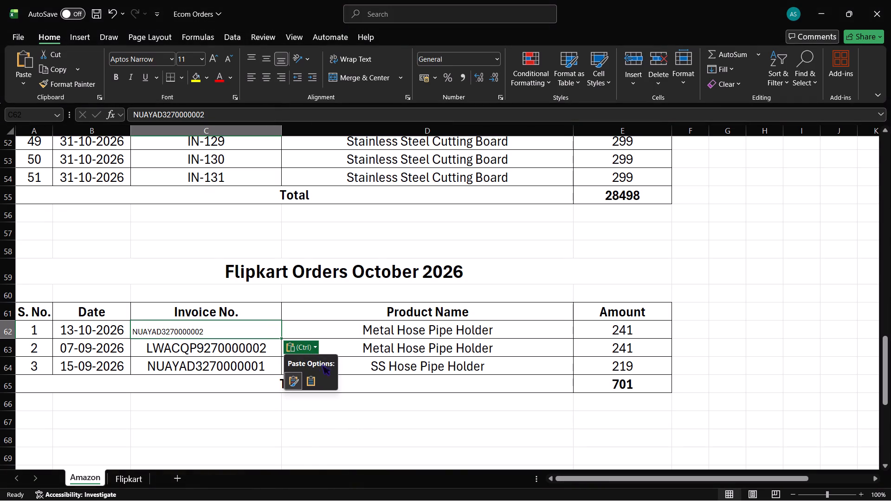
pyautogui.click(312, 378)
pyautogui.press('Tab')
# Set the date in row 1 of the Flipkart table to 11-10-26, the invoice date on the PDF's first page.
pyautogui.hotkey('alt', 'Tab')
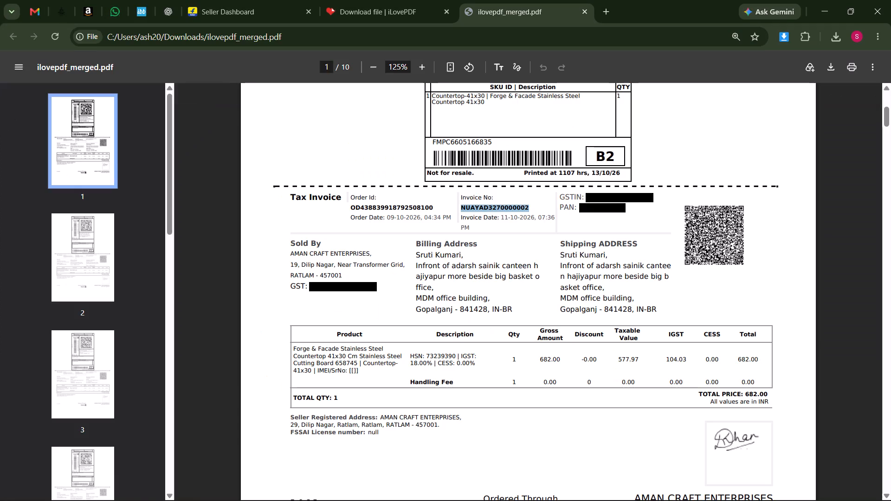
pyautogui.click(627, 220)
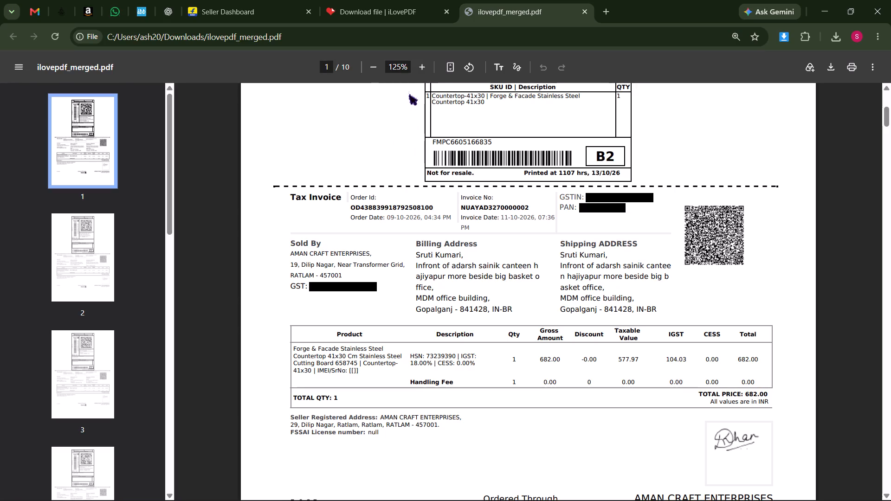
pyautogui.hotkey('alt', 'Tab')
pyautogui.click(98, 331)
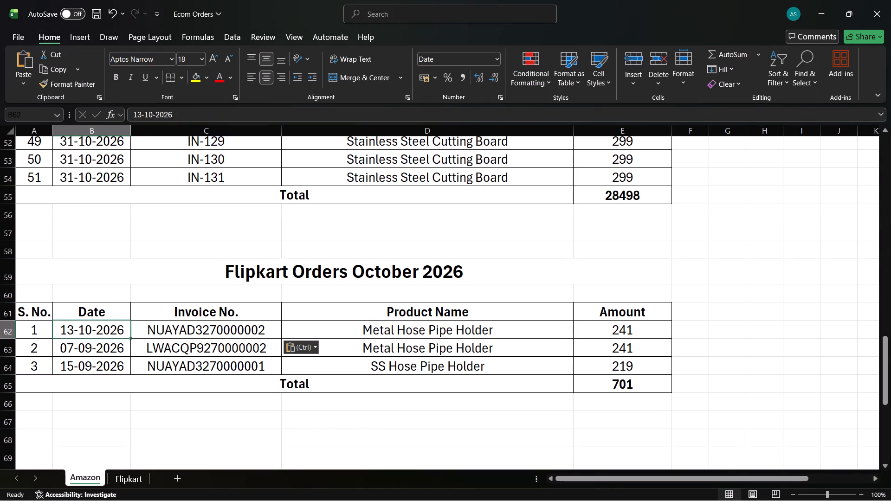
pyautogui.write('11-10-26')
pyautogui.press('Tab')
# Set the amount in row 1 of the Flipkart table to 682, the total price on the first invoice.
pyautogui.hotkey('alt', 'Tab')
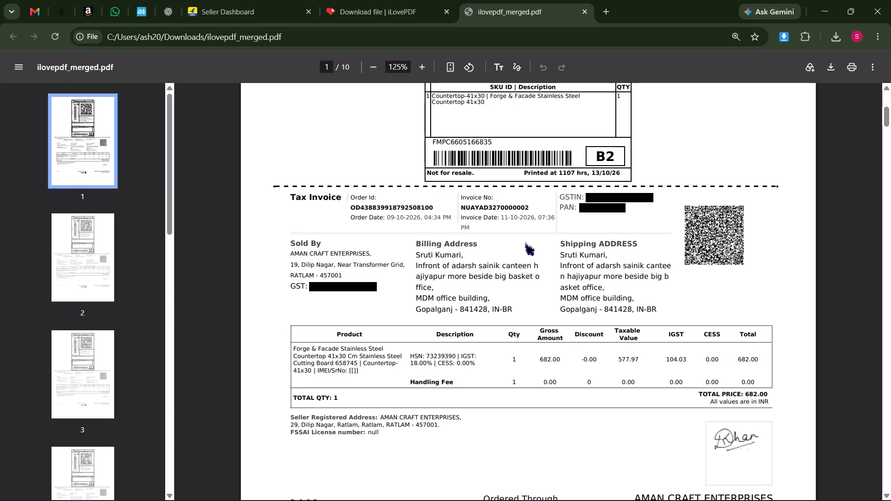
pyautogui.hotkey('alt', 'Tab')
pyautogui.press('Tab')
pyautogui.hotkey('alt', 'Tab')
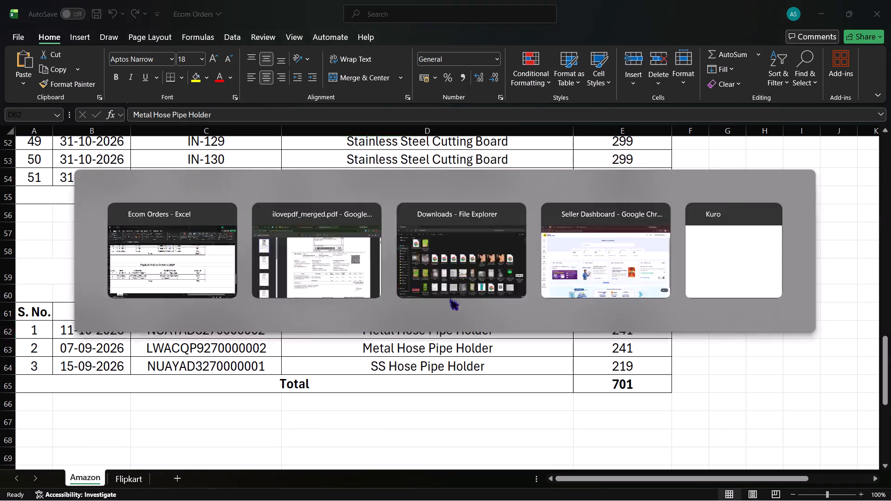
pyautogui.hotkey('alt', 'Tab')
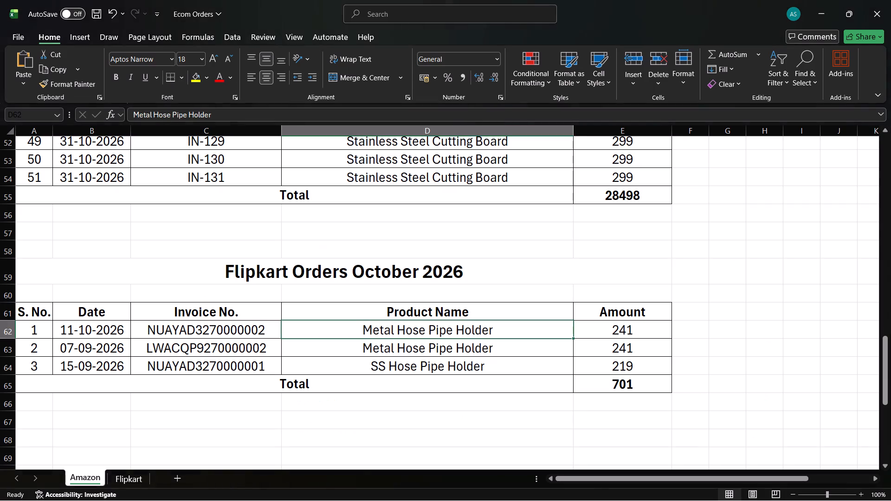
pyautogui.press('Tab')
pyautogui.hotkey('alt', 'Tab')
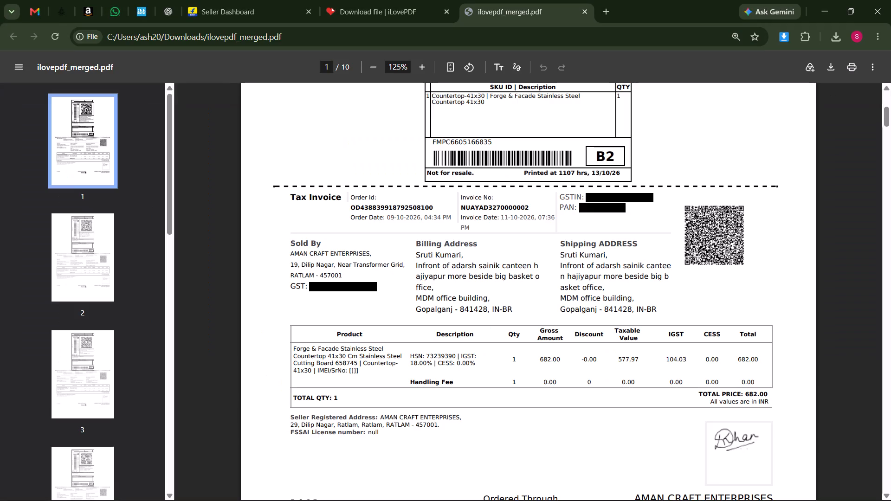
pyautogui.scroll(7, 485, 264)
pyautogui.scroll(-8, 486, 264)
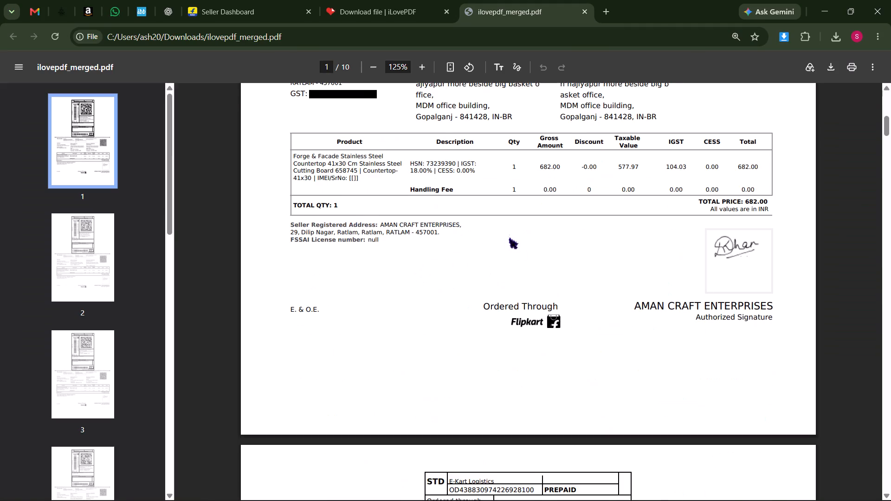
pyautogui.scroll(-2, 517, 255)
pyautogui.scroll(4, 517, 255)
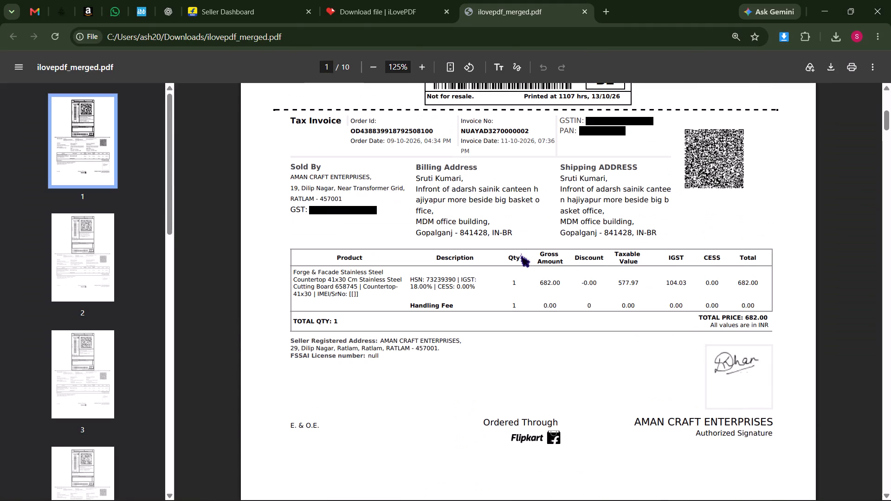
pyautogui.hotkey('alt', 'Tab')
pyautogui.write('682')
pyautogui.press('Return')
# Consult the second invoice in the merged PDF and fill the 11-10-2026 date down into row 2 of the Flipkart table.
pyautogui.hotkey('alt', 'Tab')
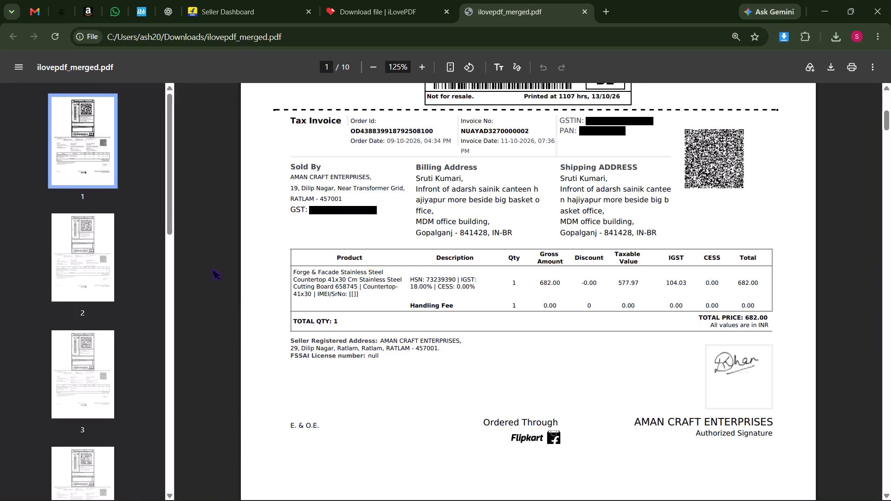
pyautogui.click(92, 247)
pyautogui.scroll(-3, 404, 304)
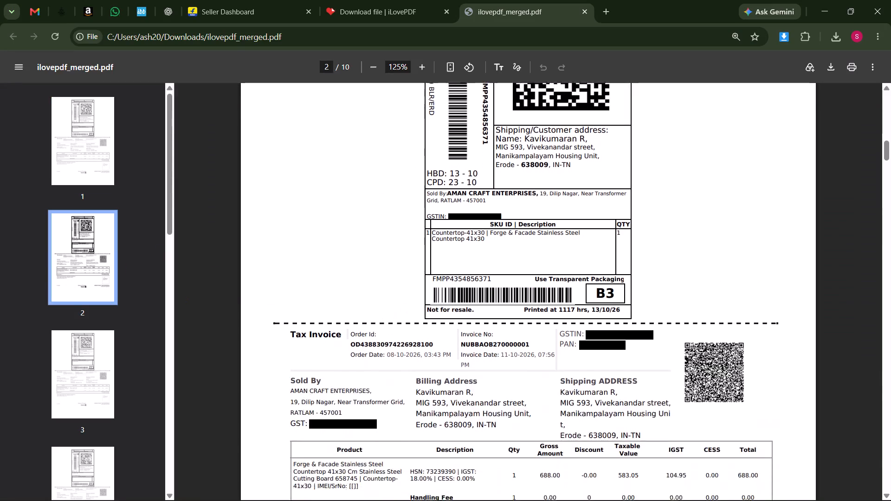
pyautogui.scroll(-1, 374, 325)
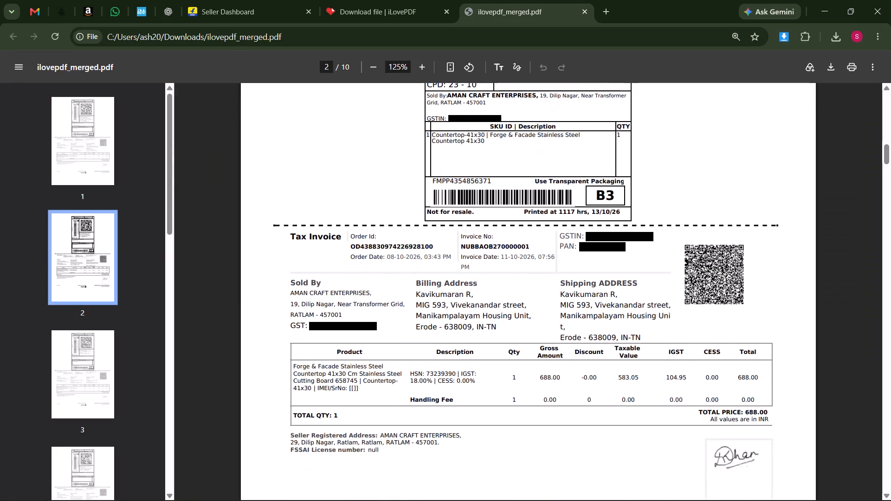
pyautogui.hotkey('alt', 'Tab')
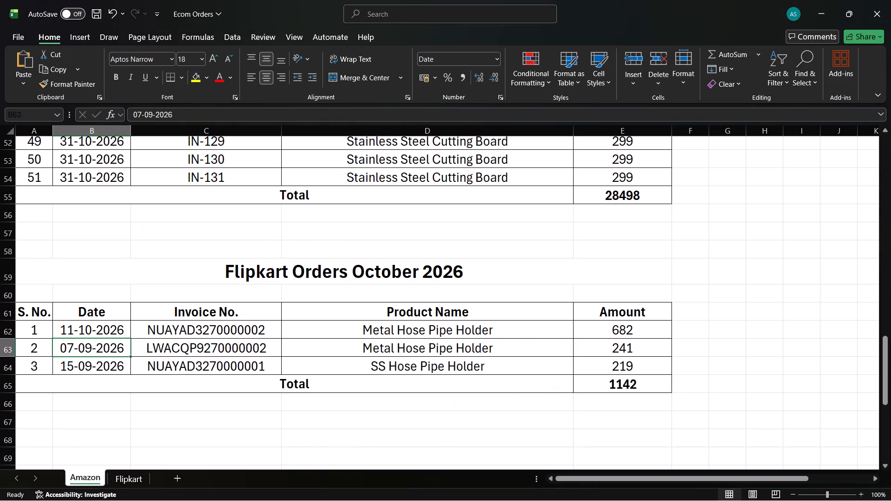
pyautogui.hotkey('ctrl', 'd')
pyautogui.press('Tab')
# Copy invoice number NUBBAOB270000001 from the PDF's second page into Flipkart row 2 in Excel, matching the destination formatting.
pyautogui.hotkey('alt', 'Tab')
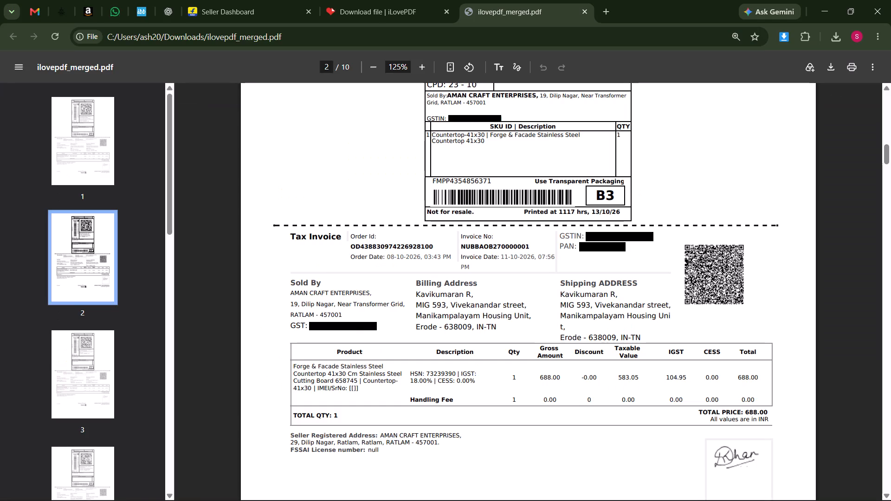
pyautogui.doubleClick(520, 247)
pyautogui.hotkey('ctrl', 'c')
pyautogui.hotkey('alt', 'Tab')
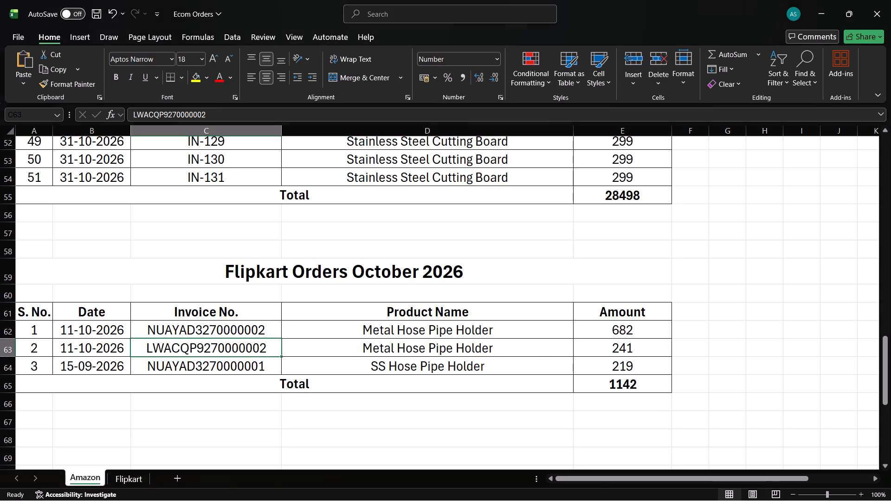
pyautogui.hotkey('ctrl', 'v')
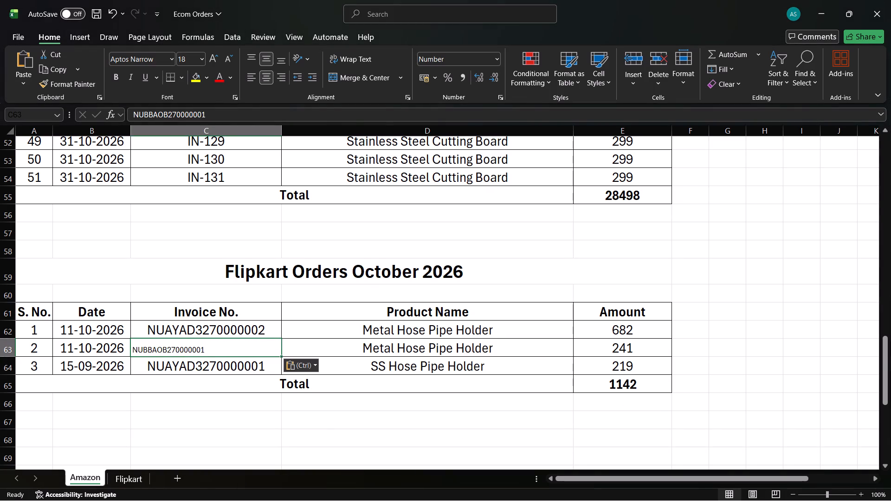
pyautogui.click(306, 362)
pyautogui.click(315, 396)
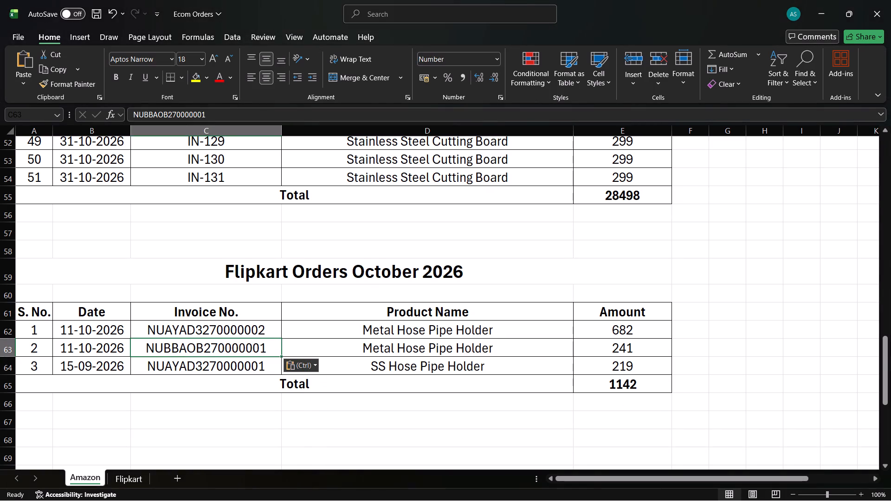
pyautogui.press('Tab')
# Compare the invoice details and product descriptions on pages 1 and 2 of the merged PDF.
pyautogui.hotkey('alt', 'Tab')
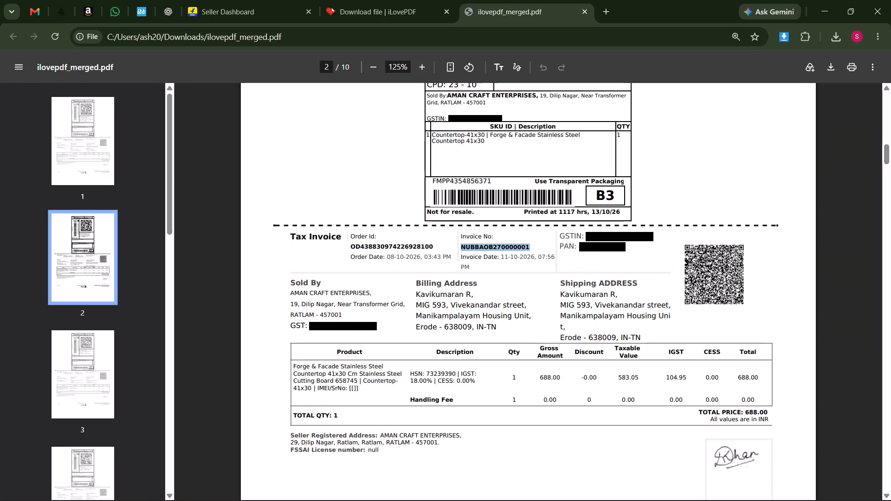
pyautogui.hotkey('alt', 'Tab')
pyautogui.hotkey('alt', 'Tab')
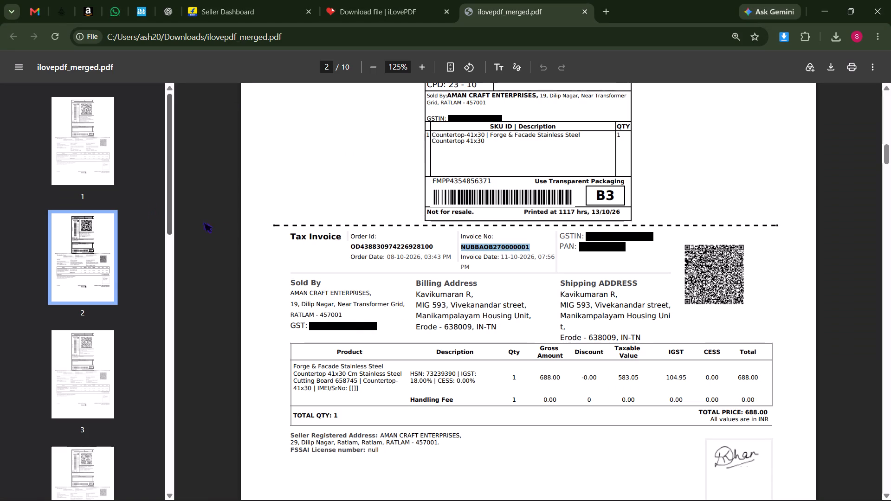
pyautogui.scroll(11, 400, 323)
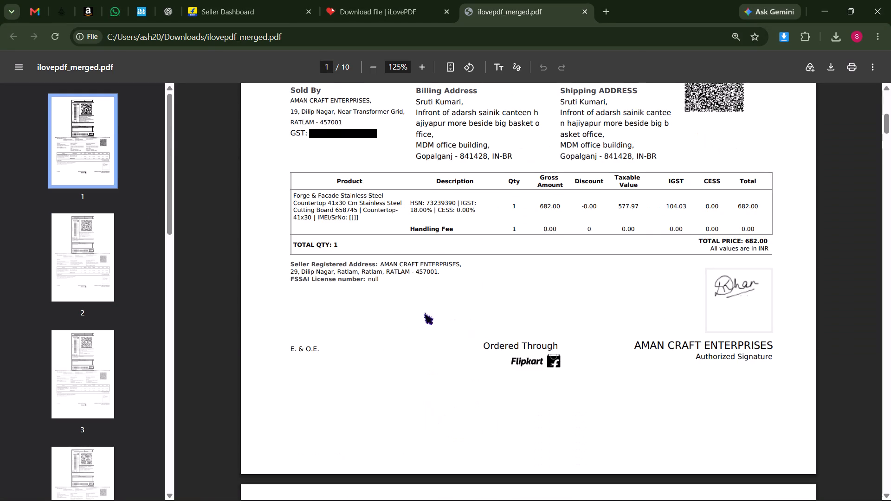
pyautogui.scroll(1, 424, 311)
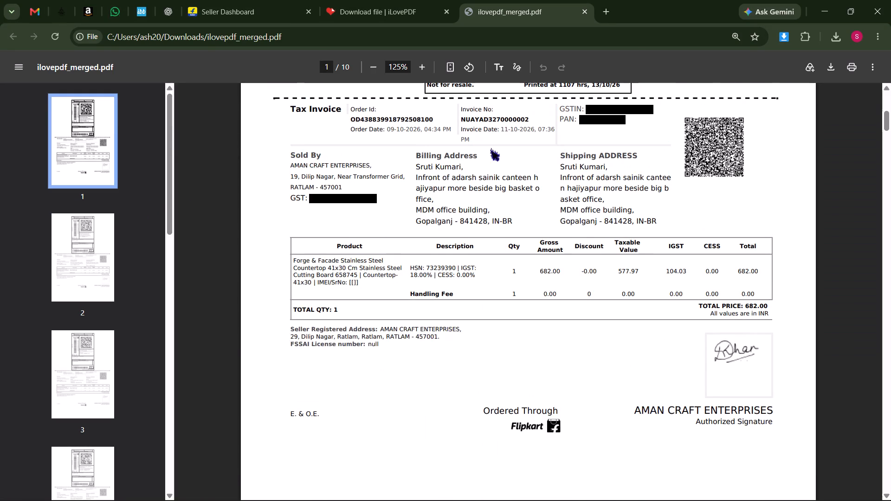
pyautogui.scroll(-8, 491, 147)
pyautogui.scroll(-2, 460, 242)
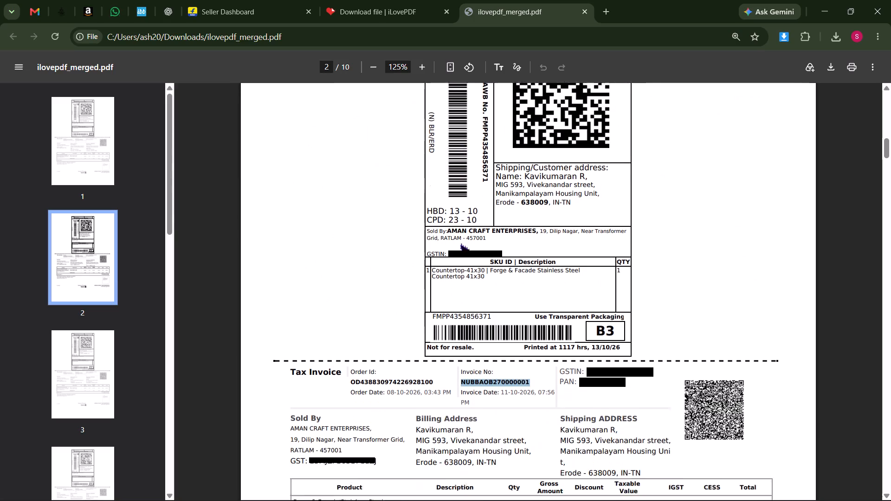
pyautogui.scroll(-1, 460, 242)
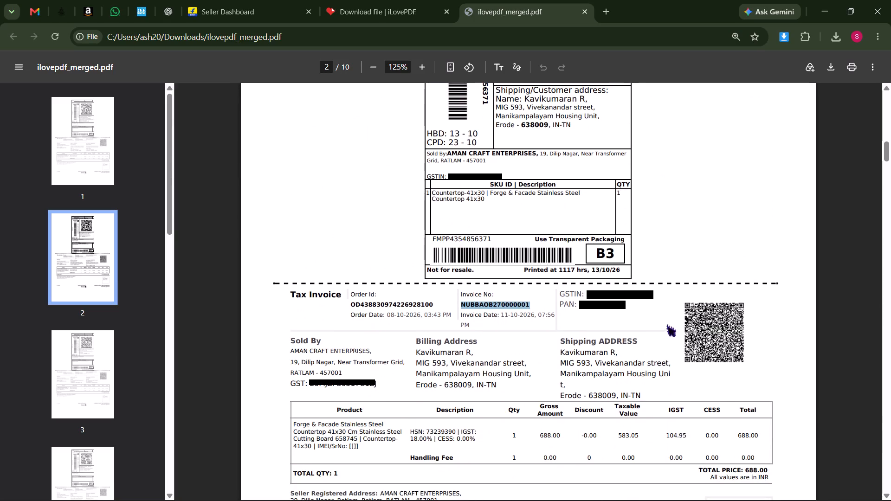
pyautogui.click(652, 297)
pyautogui.scroll(-2, 574, 264)
# Select the product name text "Stainless Steel Countertop" on the second invoice for the product name in Flipkart row 2.
pyautogui.hotkey('alt', 'Tab')
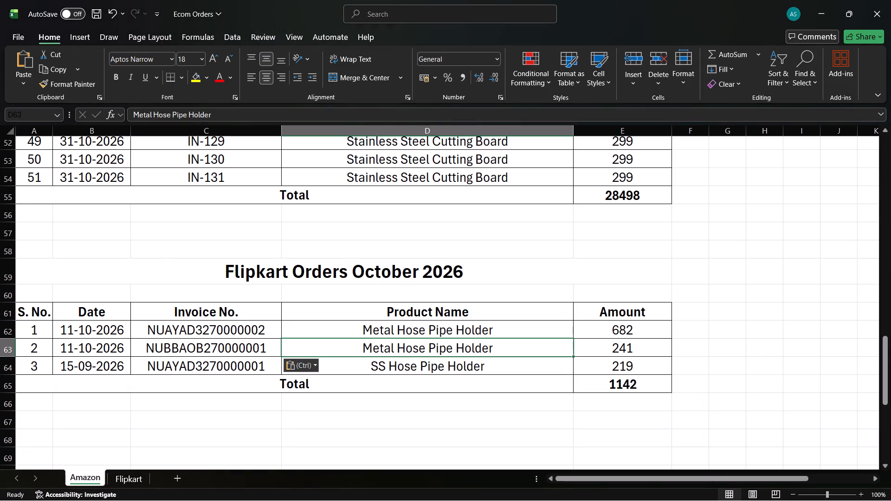
pyautogui.hotkey('alt', 'Tab')
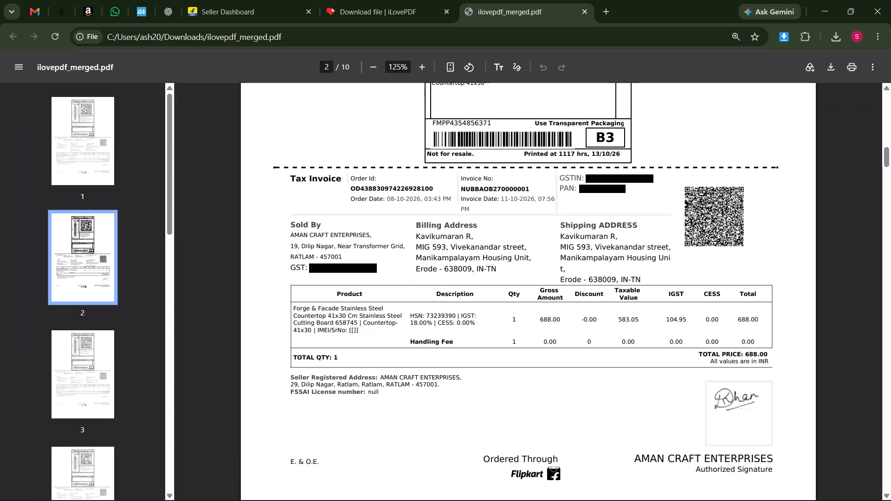
pyautogui.hotkey('alt', 'Tab')
pyautogui.hotkey('alt', 'Tab')
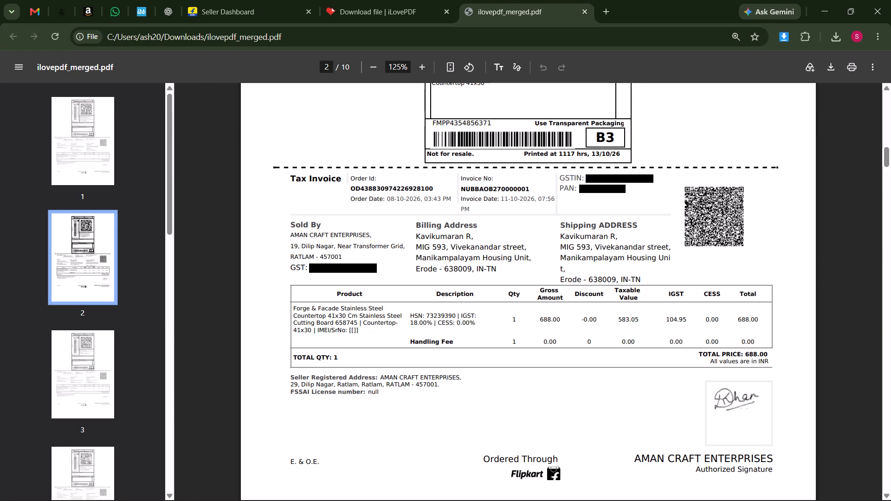
pyautogui.moveTo(341, 308); pyautogui.dragTo(334, 314)
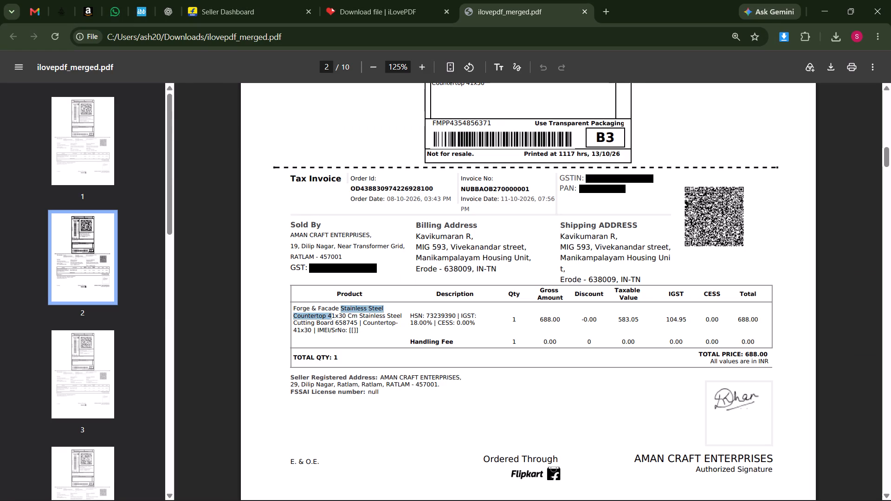
pyautogui.moveTo(334, 314); pyautogui.dragTo(330, 314)
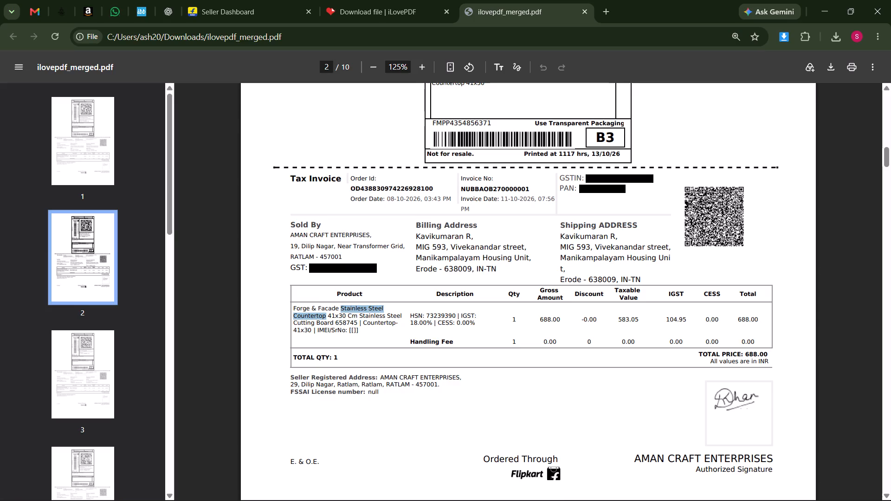
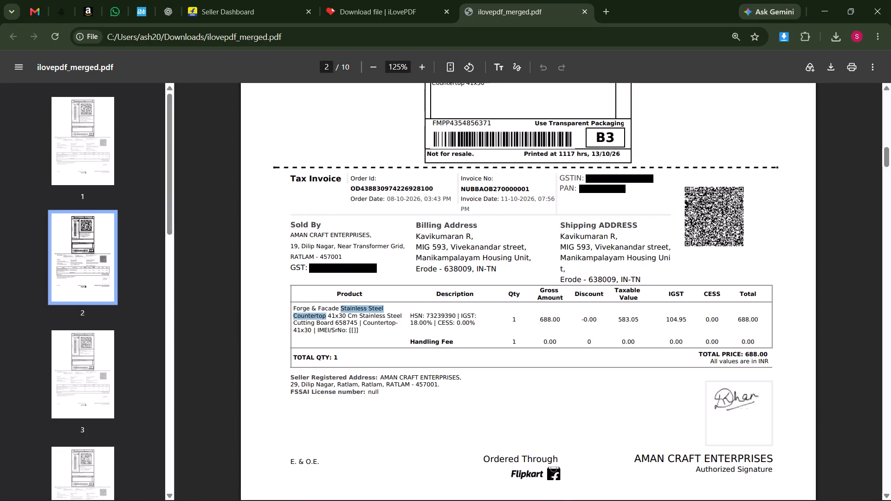
# Copy "Stainless Steel Countertop 41x30 Cm" from the page 2 invoice into order 2's Product Name in the Excel Flipkart table, matching destination formatting.
pyautogui.hotkey('shift', 'Right')
pyautogui.hotkey('ctrl', 'c')
pyautogui.click(342, 306)
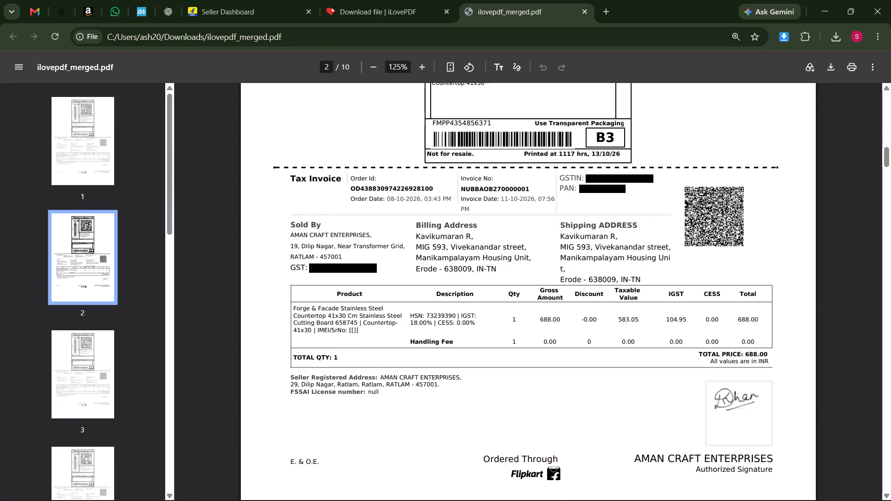
pyautogui.moveTo(341, 305); pyautogui.dragTo(358, 315)
pyautogui.hotkey('ctrl', 'c')
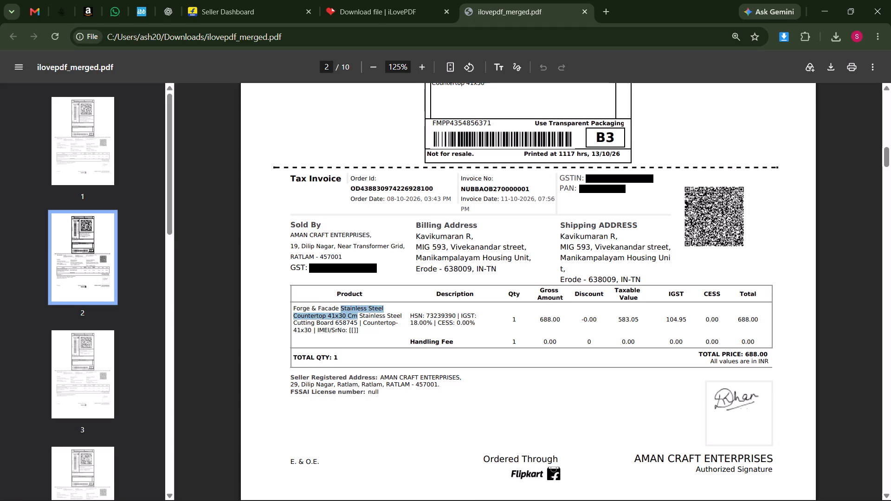
pyautogui.hotkey('alt', 'Tab')
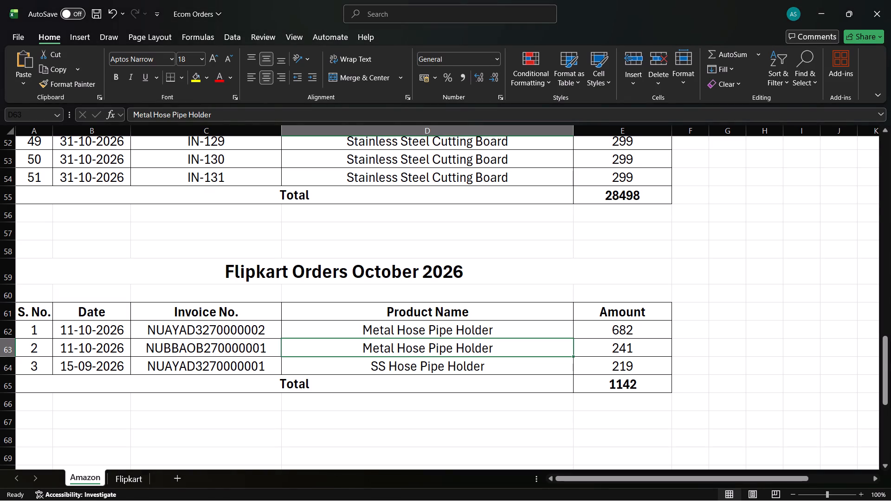
pyautogui.hotkey('ctrl', 'v')
pyautogui.click(602, 368)
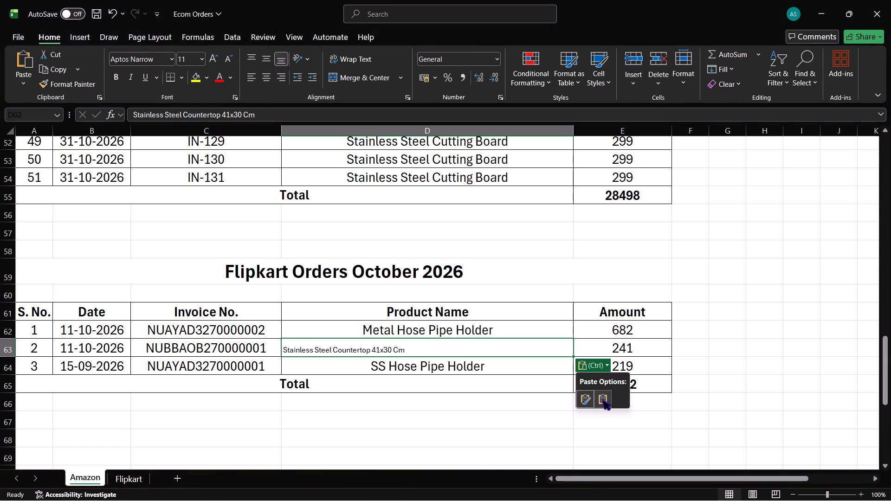
pyautogui.click(602, 397)
# Copy order 2's product name, Stainless Steel Countertop 41x30 Cm, into the Product Name cell of Flipkart order 1.
pyautogui.hotkey('ctrl', 'c')
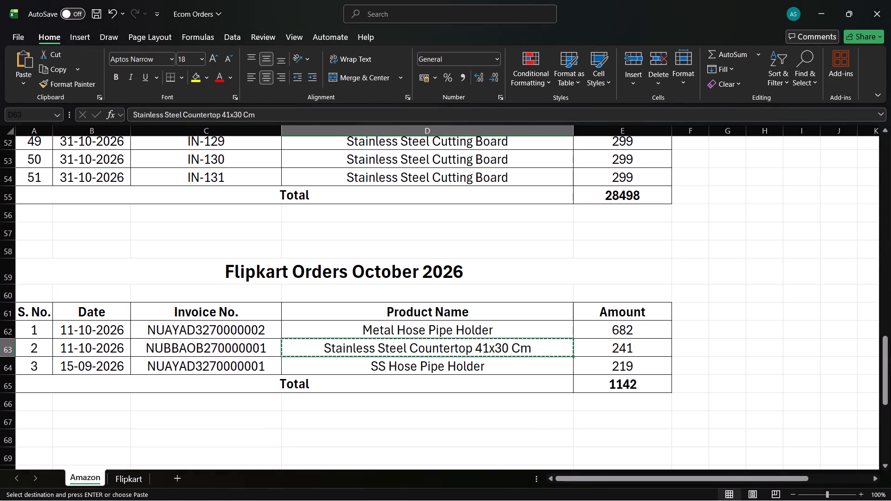
pyautogui.click(507, 325)
pyautogui.hotkey('ctrl', 'v')
pyautogui.press('Escape')
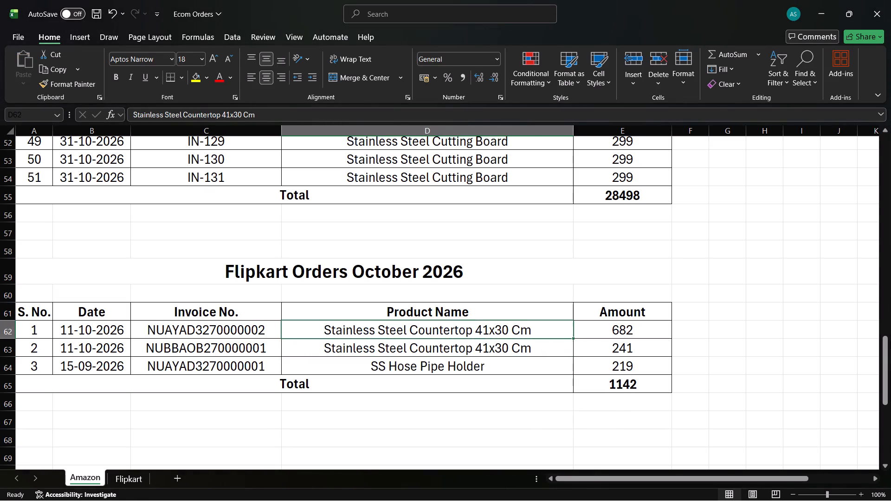
# Check the total on the page 2 invoice in Chrome and set order 2's Amount to 688 in the Excel Flipkart table.
pyautogui.click(593, 348)
pyautogui.hotkey('alt', 'Tab')
pyautogui.click(659, 322)
pyautogui.hotkey('alt', 'Tab')
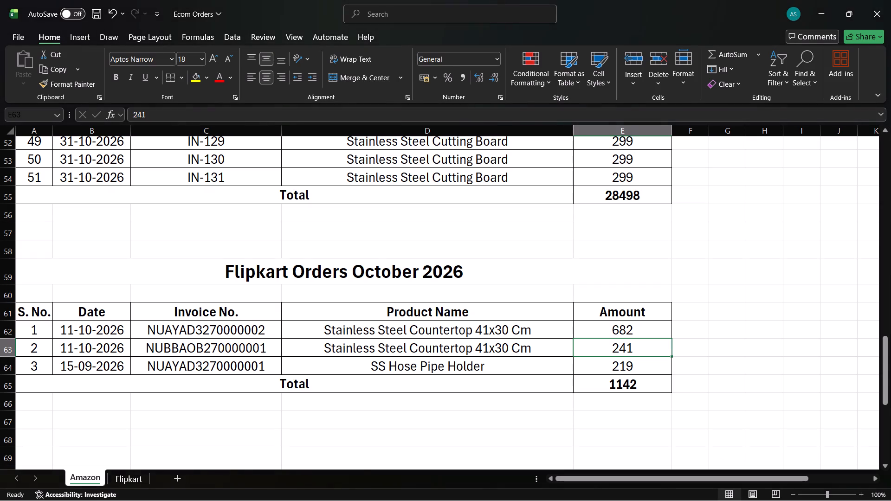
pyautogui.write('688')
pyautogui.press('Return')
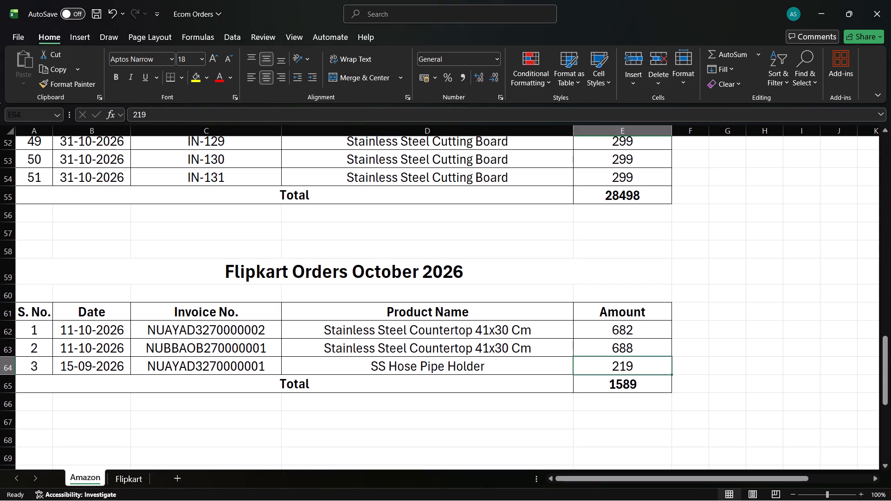
# Bring up the page 3 invoice in the Chrome PDF and set Flipkart order 3's Date in Excel to 12-10-26.
pyautogui.click(79, 372)
pyautogui.scroll(-1, 242, 298)
pyautogui.hotkey('alt', 'Tab')
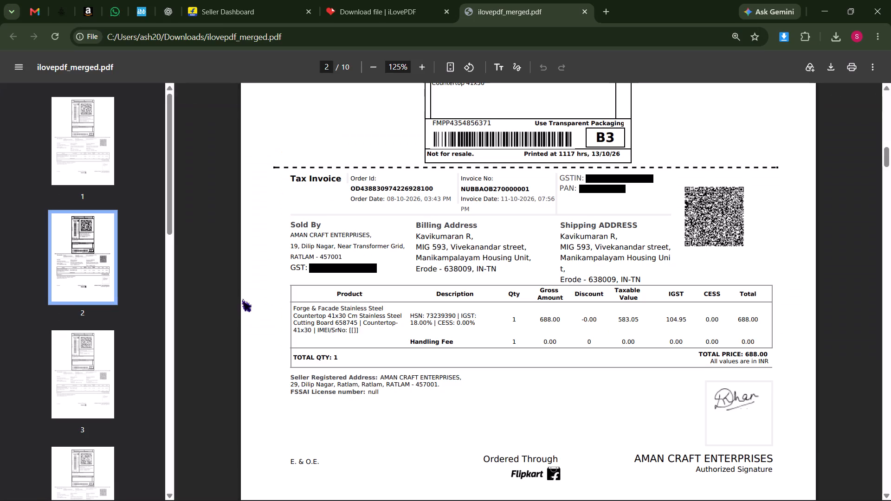
pyautogui.click(97, 374)
pyautogui.scroll(-4, 274, 293)
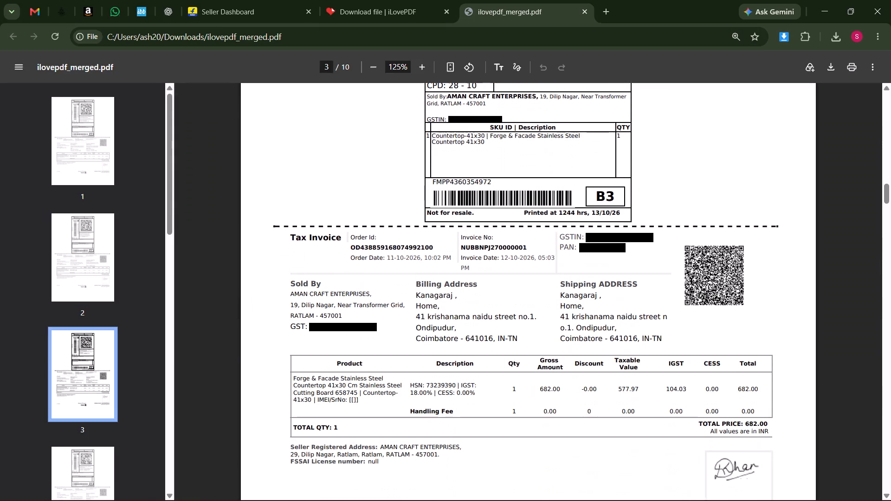
pyautogui.hotkey('alt', 'Tab')
pyautogui.scroll(-1, 163, 250)
pyautogui.hotkey('alt', 'Tab')
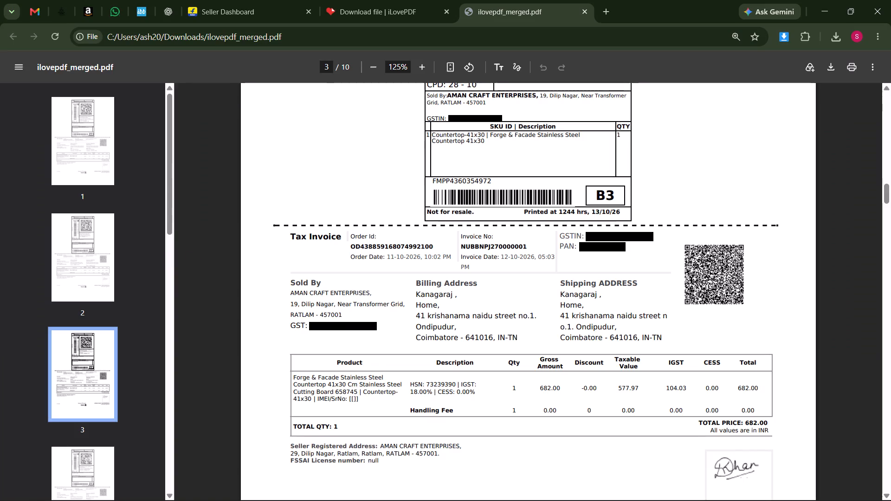
pyautogui.hotkey('alt', 'Tab')
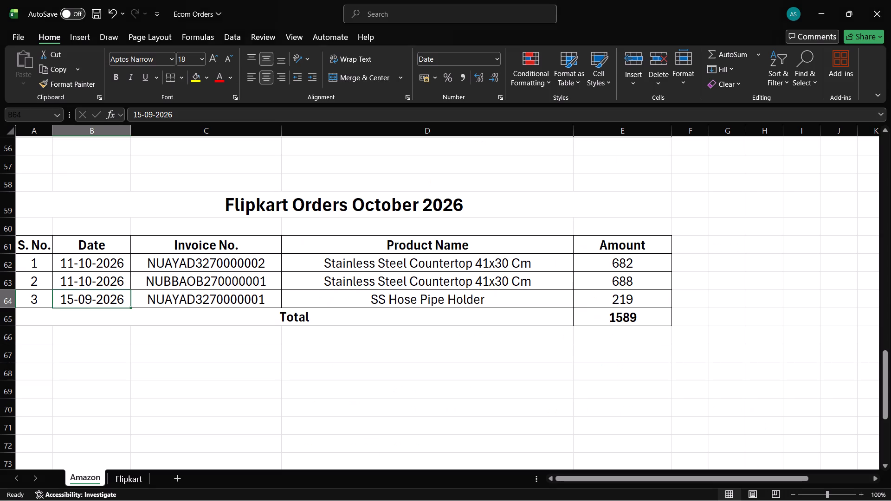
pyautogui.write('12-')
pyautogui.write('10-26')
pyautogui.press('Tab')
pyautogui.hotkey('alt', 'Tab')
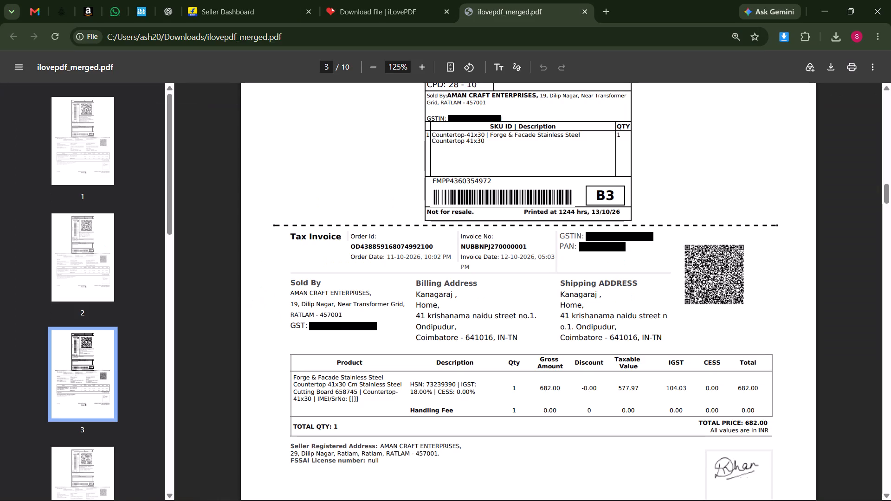
pyautogui.doubleClick(517, 244)
pyautogui.hotkey('ctrl', 'c')
pyautogui.hotkey('alt', 'Tab')
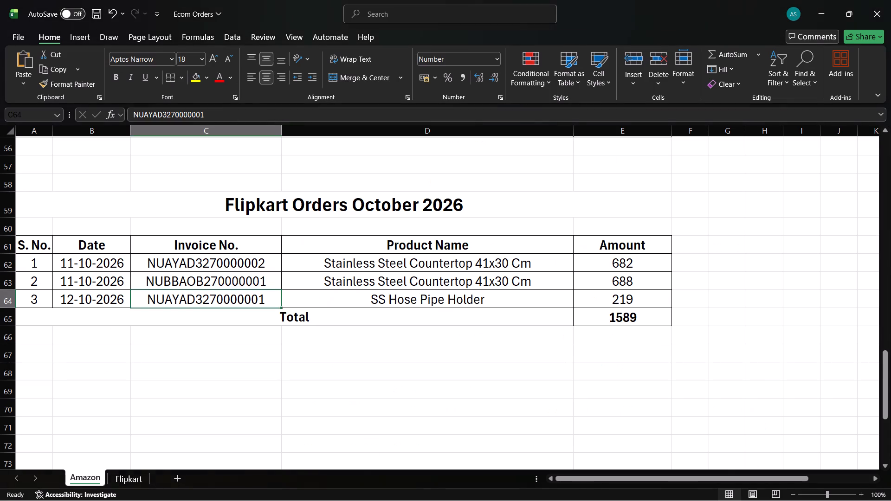
pyautogui.hotkey('ctrl', 'v')
pyautogui.click(296, 318)
pyautogui.click(314, 346)
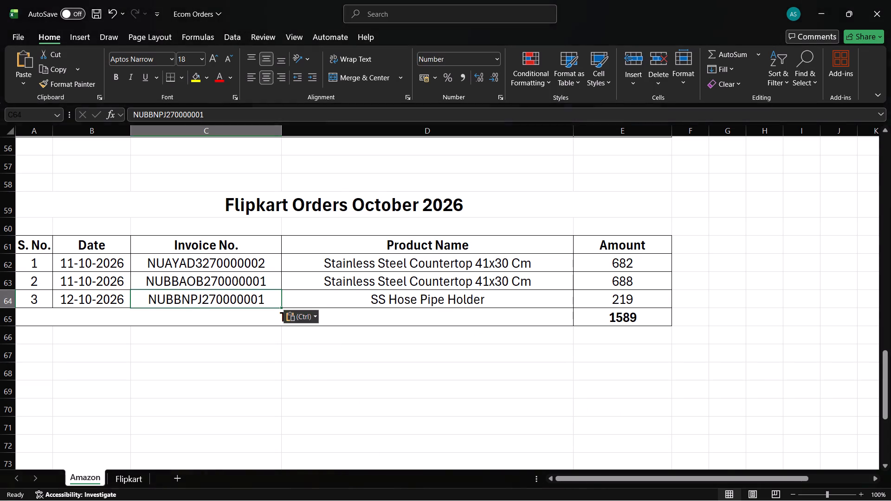
# Check the product on the page 3 invoice and fill order 3's Product Name in Excel with Stainless Steel Countertop 41x30 Cm from the row above.
pyautogui.press('Tab')
pyautogui.hotkey('alt', 'Tab')
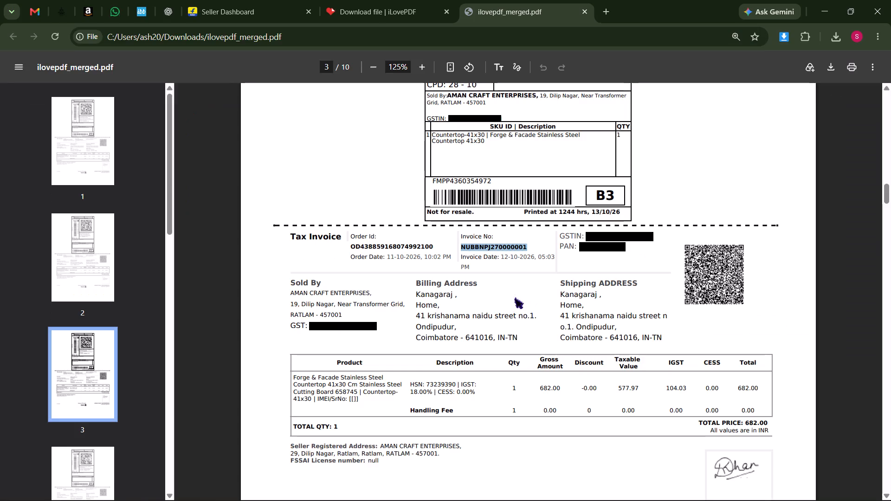
pyautogui.click(514, 294)
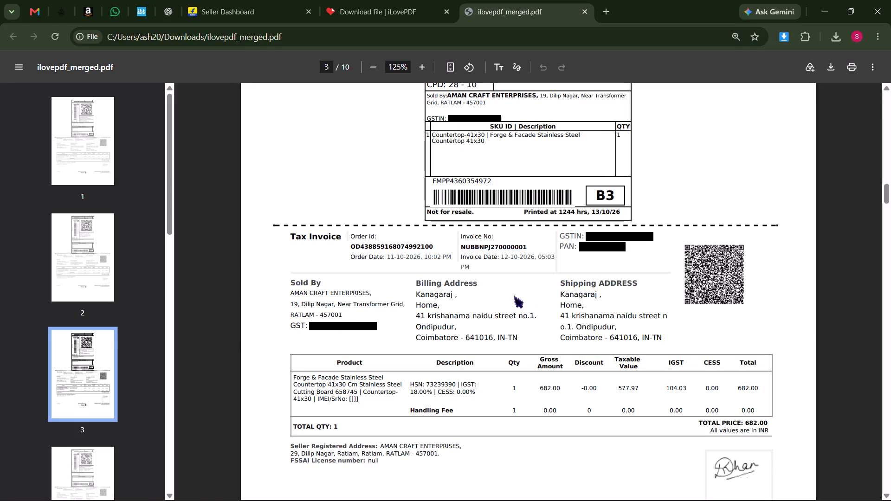
pyautogui.hotkey('alt', 'Tab')
pyautogui.hotkey('ctrl', 'd')
# Check the total on the page 3 invoice and set order 3's Amount to 682 in the Excel Flipkart table.
pyautogui.press('Tab')
pyautogui.hotkey('alt', 'Tab')
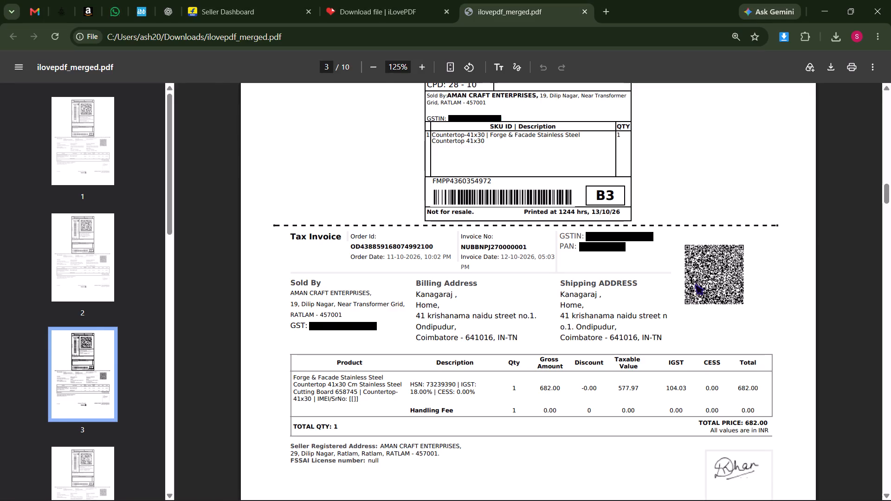
pyautogui.hotkey('alt', 'Tab')
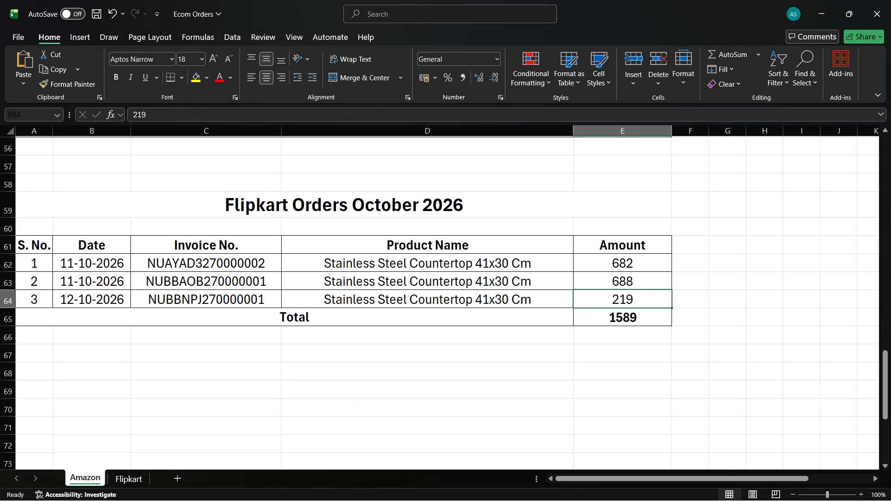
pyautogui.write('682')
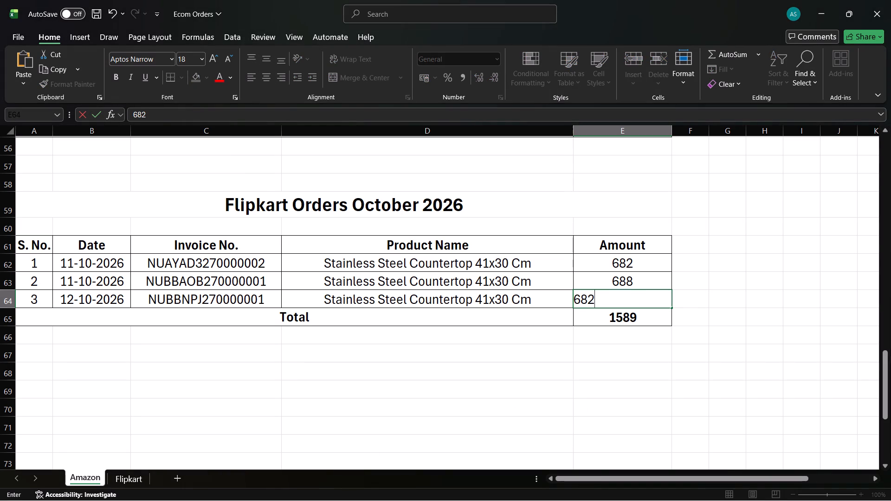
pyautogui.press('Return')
# Return to the merged invoice PDF in Chrome and find the page following the page 3 invoice.
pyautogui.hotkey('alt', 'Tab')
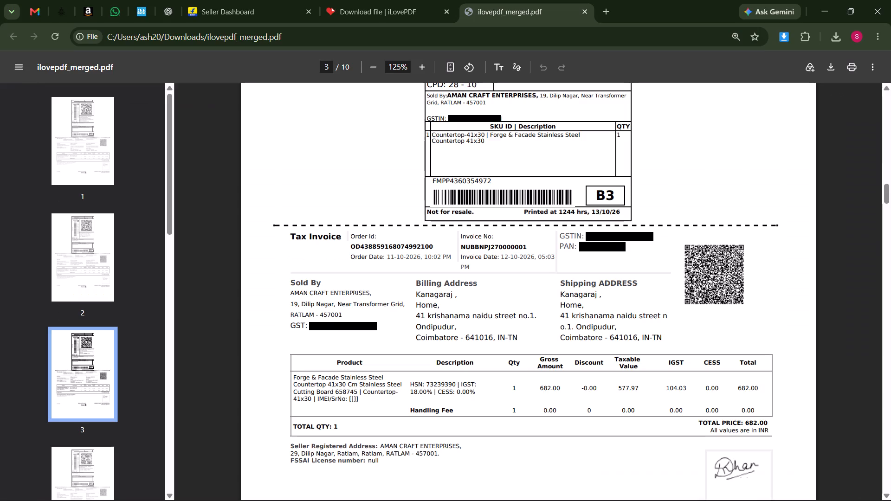
pyautogui.scroll(-3, 38, 272)
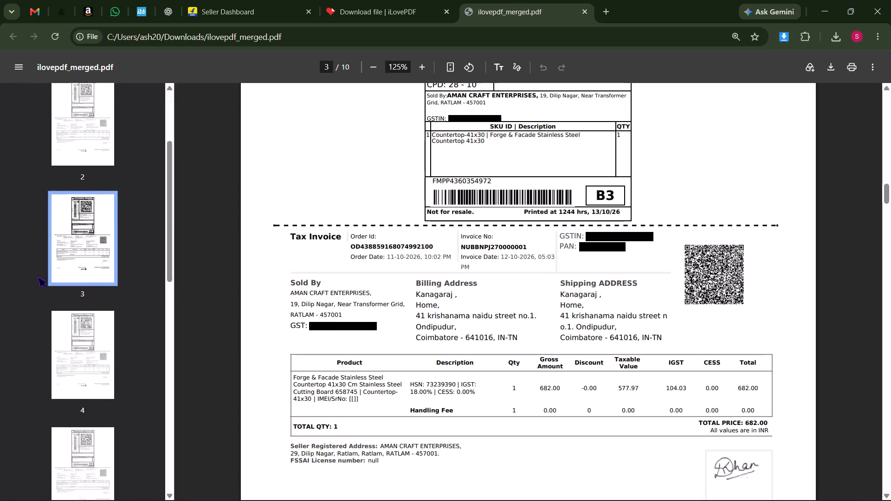
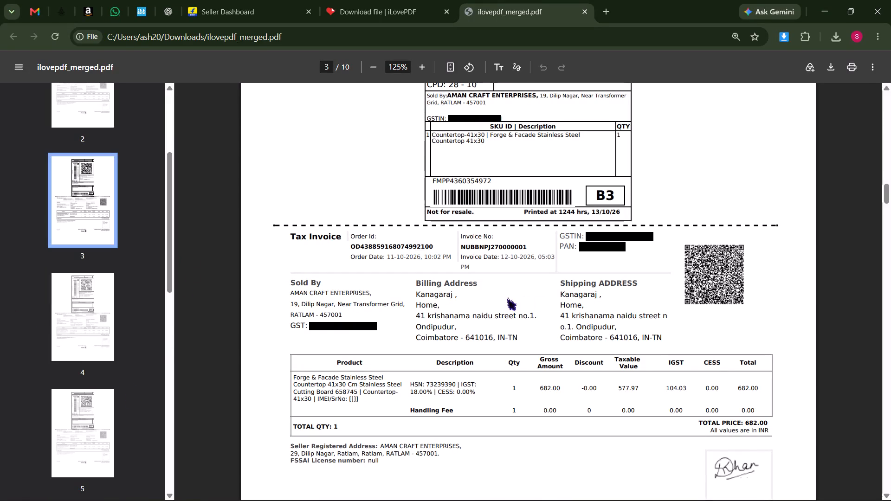
# View the page 4 invoice in the PDF, and in Excel insert five blank rows above the Flipkart table's Total row.
pyautogui.click(79, 325)
pyautogui.scroll(-2, 525, 282)
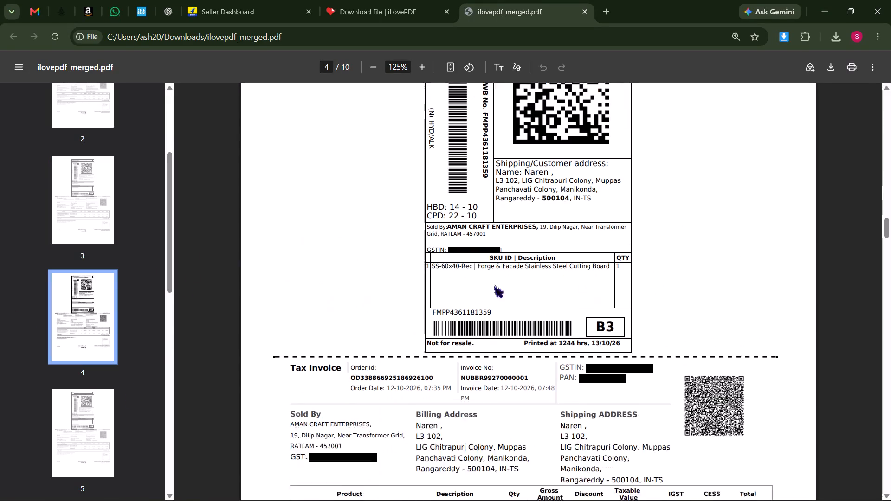
pyautogui.hotkey('alt', 'Tab')
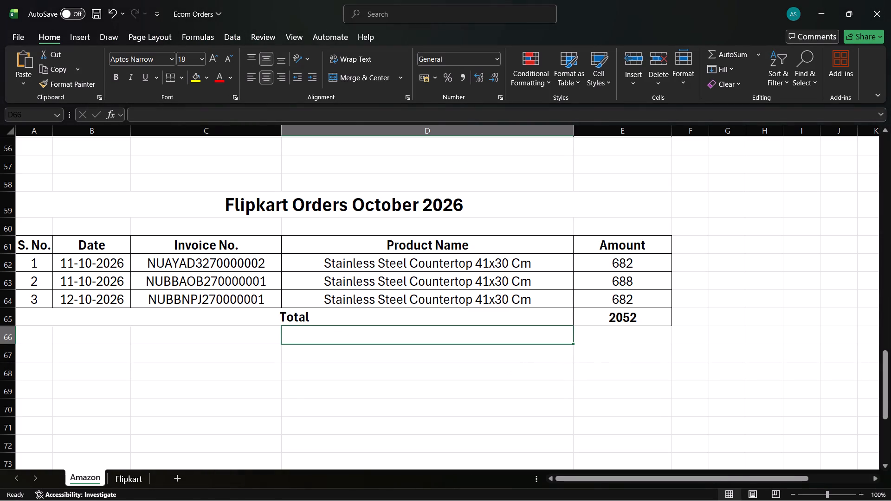
pyautogui.click(2, 321)
pyautogui.hotkey('ctrl', '+')
pyautogui.hotkey('ctrl', '+')
pyautogui.hotkey('ctrl', '+')
pyautogui.hotkey('ctrl', '+')
pyautogui.hotkey('ctrl', '+')
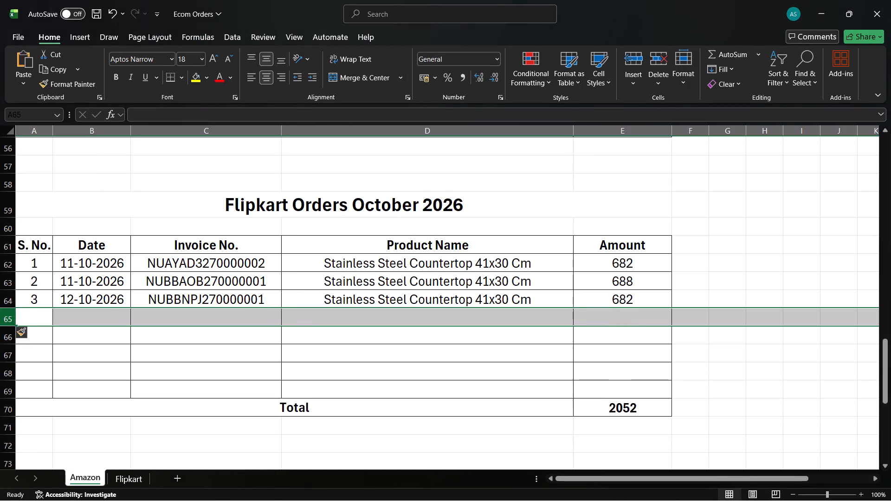
pyautogui.scroll(-1, 2, 321)
# Check the page 3 and 4 invoices in the PDF, and start order 4 in Excel with date 12-10-2026 filled from the row above.
pyautogui.click(41, 281)
pyautogui.hotkey('alt', 'Tab')
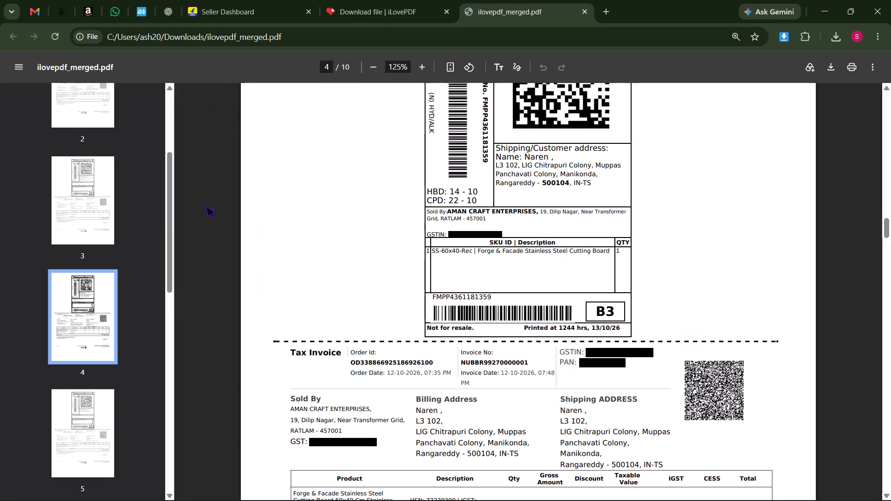
pyautogui.scroll(6, 491, 291)
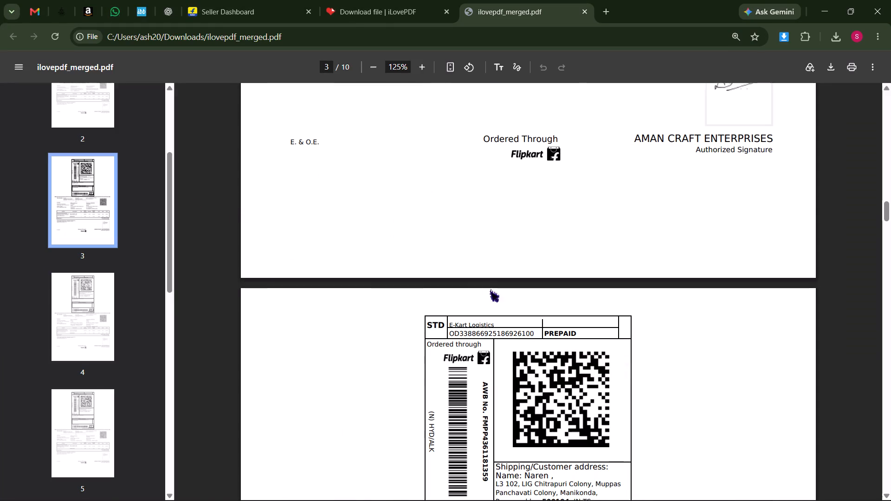
pyautogui.scroll(-4, 387, 291)
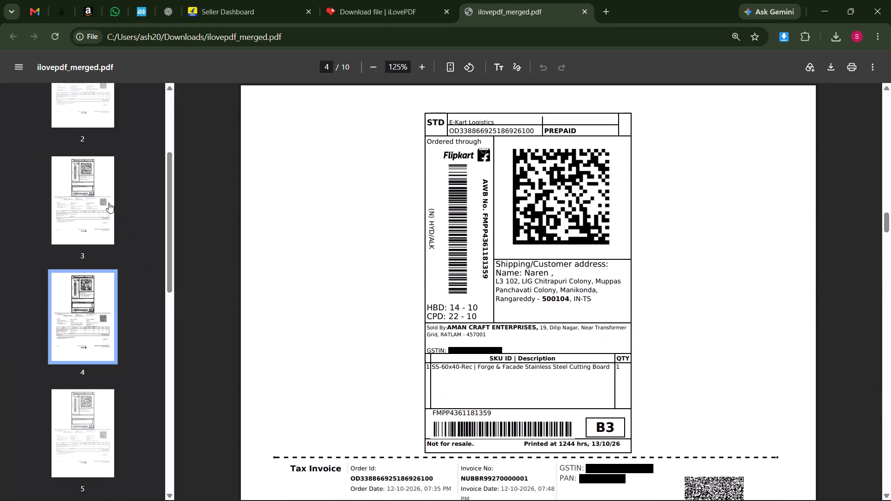
pyautogui.click(109, 203)
pyautogui.scroll(-3, 412, 292)
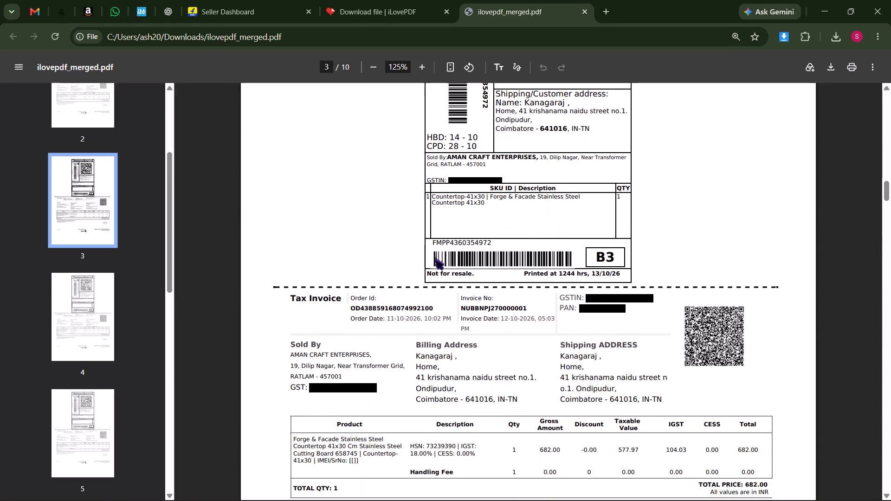
pyautogui.hotkey('alt', 'Tab')
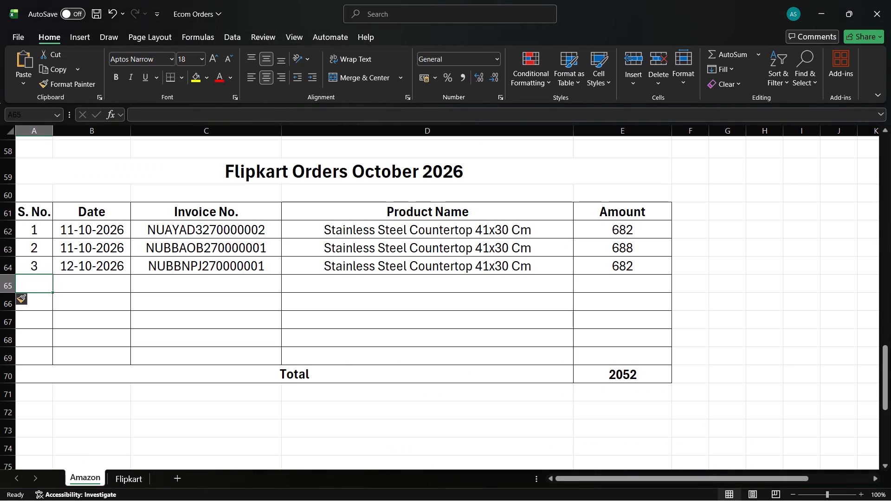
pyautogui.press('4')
pyautogui.press('Tab')
pyautogui.hotkey('ctrl', 'd')
pyautogui.press('Tab')
pyautogui.hotkey('alt', 'Tab')
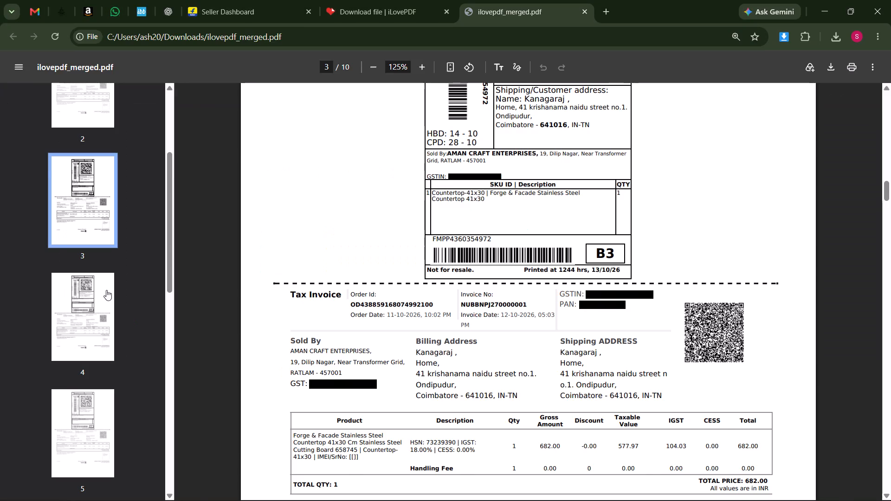
pyautogui.click(104, 291)
pyautogui.scroll(-5, 404, 327)
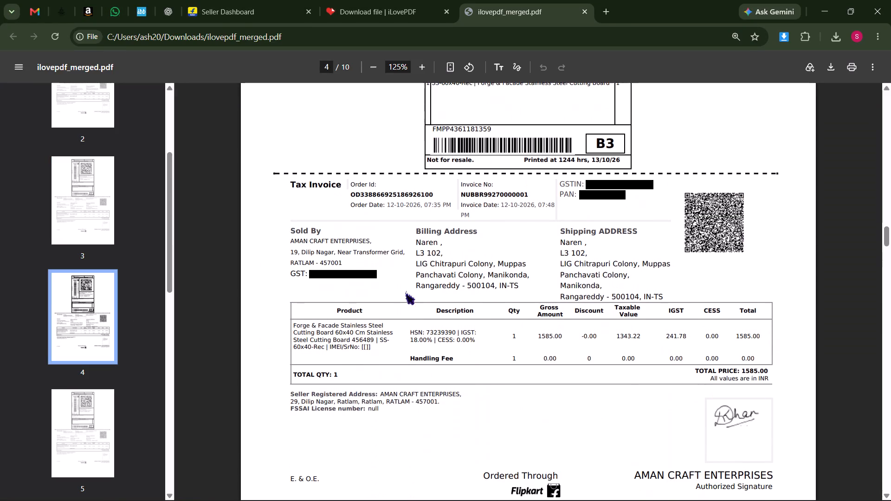
pyautogui.hotkey('alt', 'Tab')
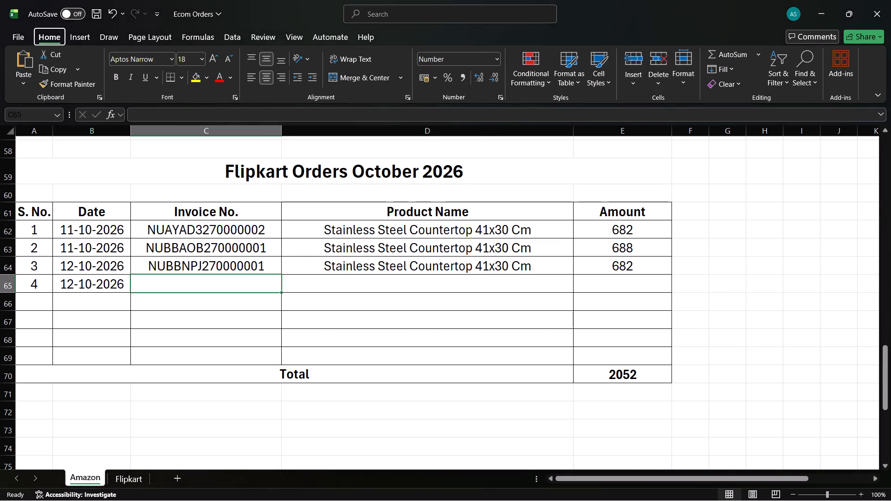
pyautogui.hotkey('alt', 'Tab')
pyautogui.doubleClick(523, 191)
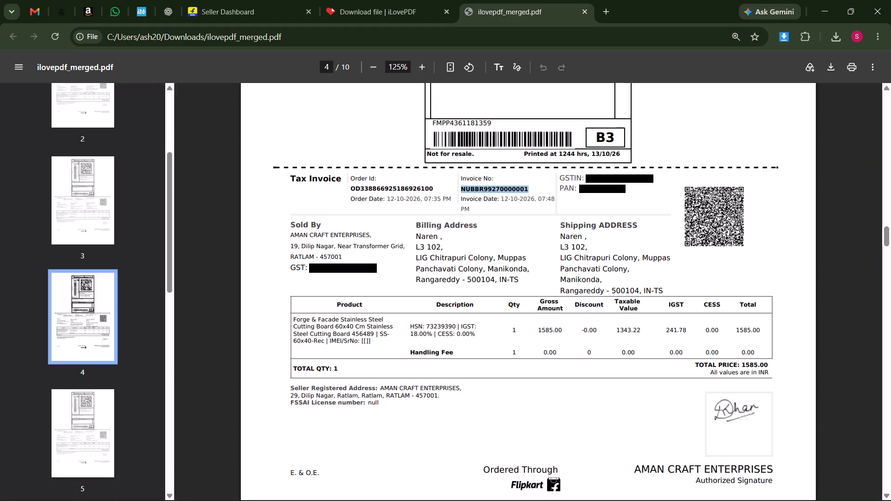
pyautogui.hotkey('ctrl', 'c')
pyautogui.hotkey('alt', 'Tab')
pyautogui.hotkey('ctrl', 'v')
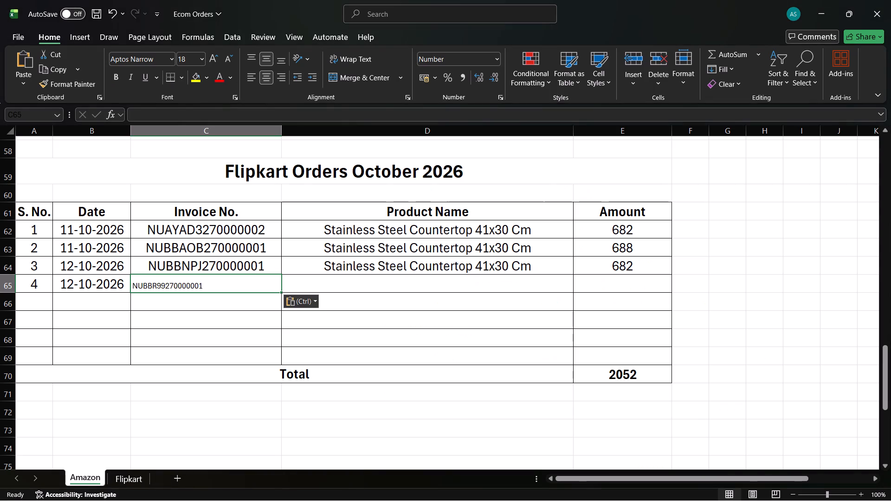
pyautogui.click(316, 302)
pyautogui.click(311, 331)
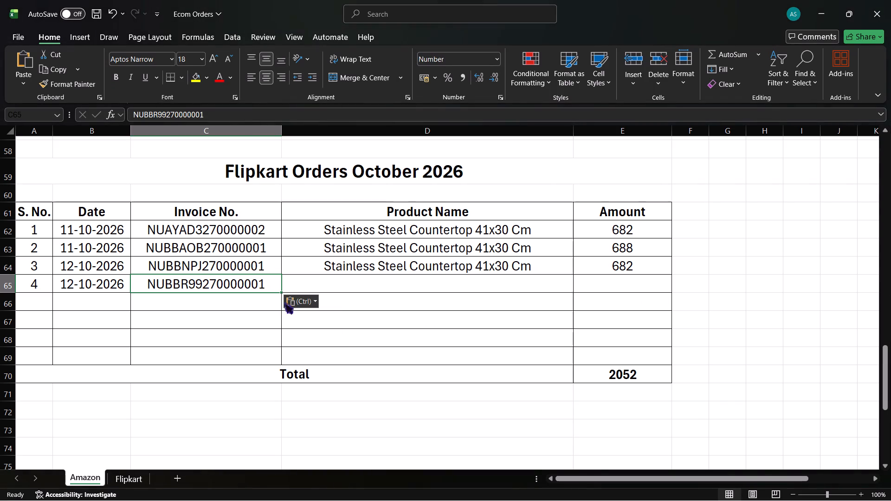
pyautogui.press('Tab')
# Copy Stainless Steel Cutting Board 60x40 Cm from the page 4 invoice into order 4's Product Name in Excel, matching the destination formatting.
pyautogui.hotkey('alt', 'Tab')
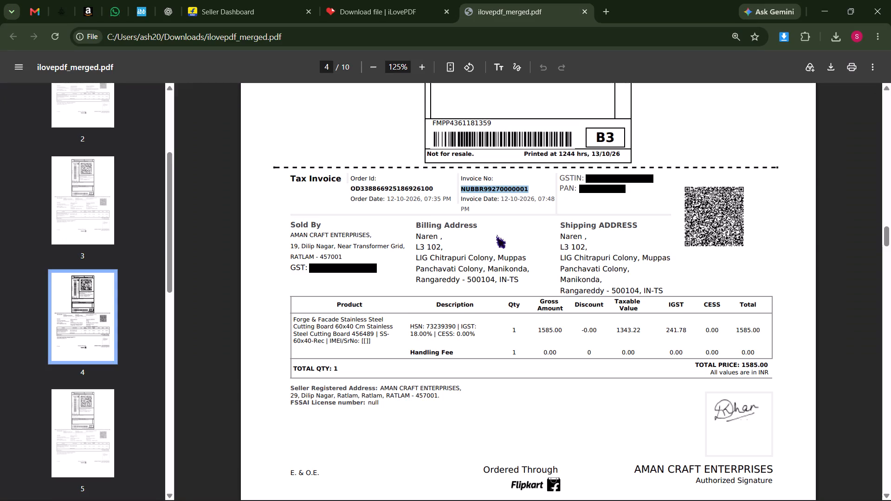
pyautogui.click(497, 234)
pyautogui.hotkey('alt', 'Tab')
pyautogui.hotkey('alt', 'Tab')
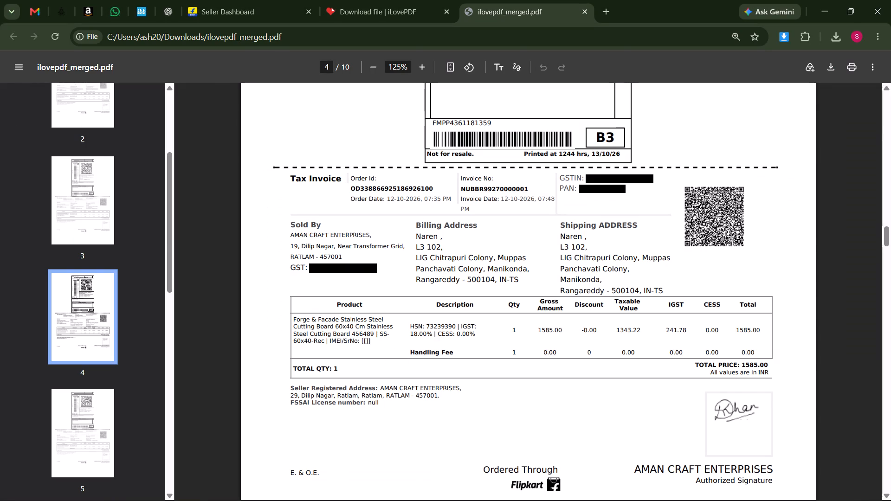
pyautogui.hotkey('alt', 'Tab')
pyautogui.hotkey('alt', 'Tab')
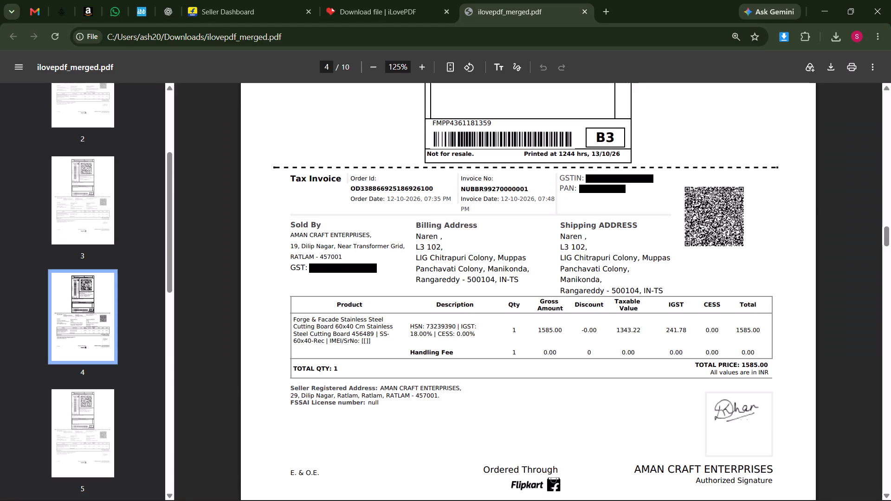
pyautogui.moveTo(341, 318); pyautogui.dragTo(366, 328)
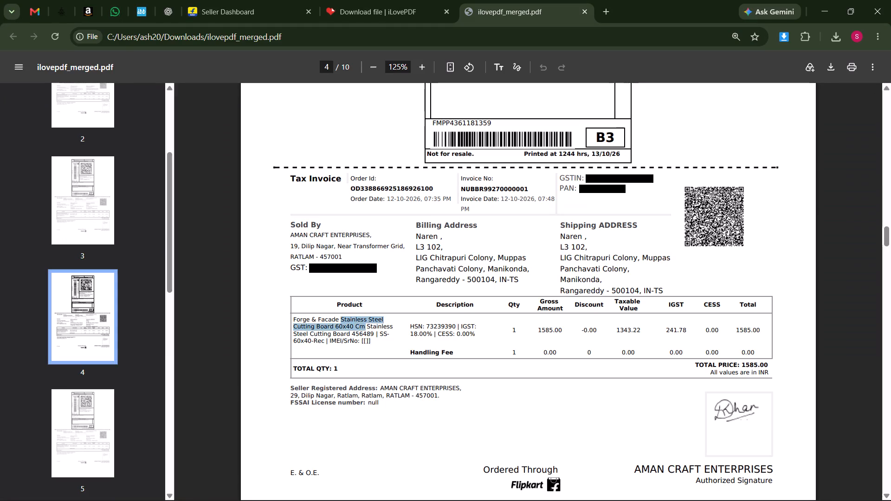
pyautogui.moveTo(366, 328); pyautogui.dragTo(366, 327)
pyautogui.hotkey('ctrl', 'c')
pyautogui.hotkey('alt', 'Tab')
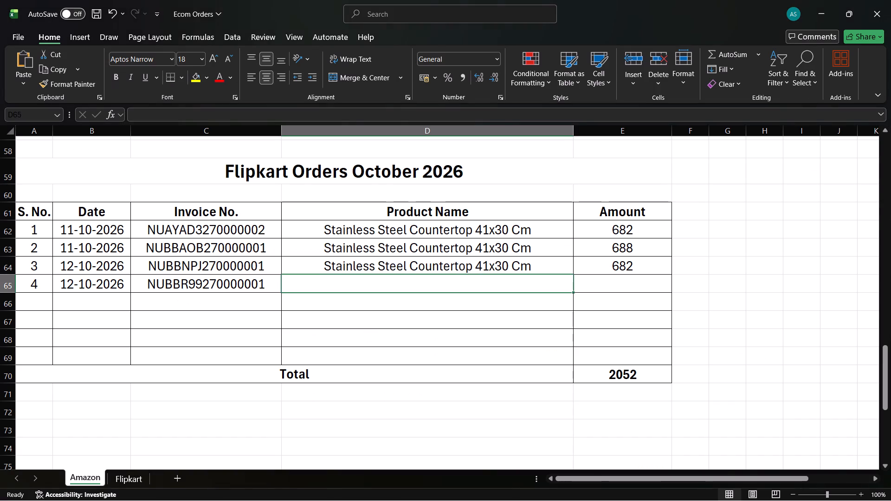
pyautogui.hotkey('ctrl', 'v')
pyautogui.click(585, 306)
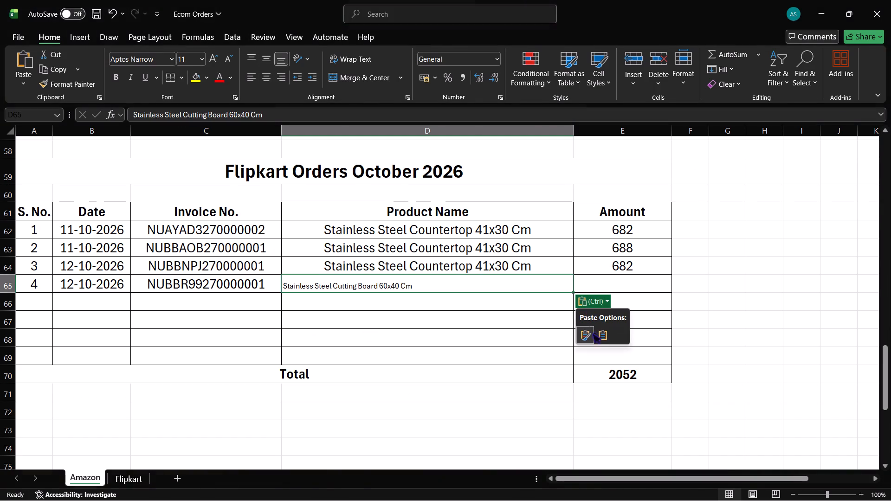
pyautogui.click(598, 334)
pyautogui.press('Tab')
# Check the total on the page 4 invoice and set order 4's Amount to 1585 in the Excel Flipkart table.
pyautogui.hotkey('alt', 'Tab')
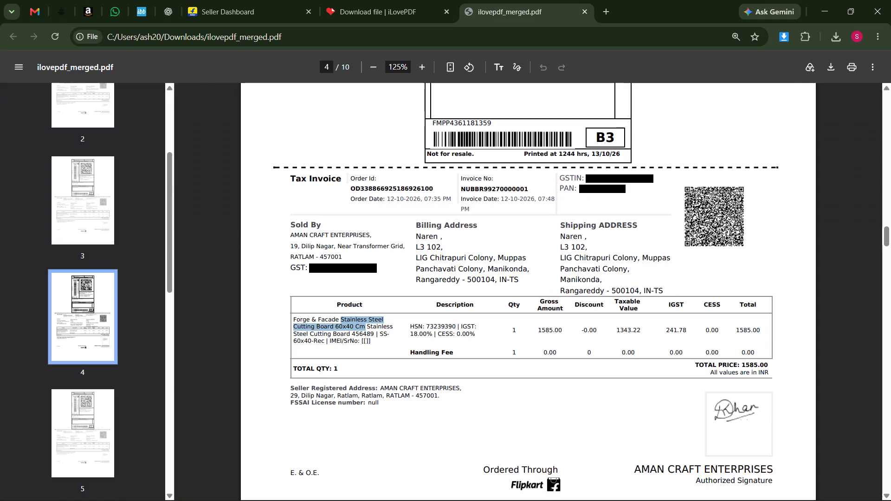
pyautogui.click(707, 336)
pyautogui.hotkey('alt', 'Tab')
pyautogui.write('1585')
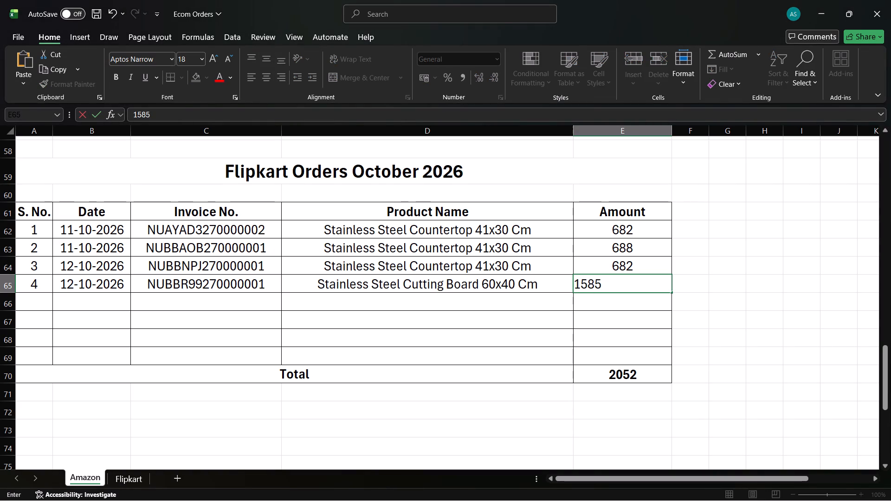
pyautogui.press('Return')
# Find the page 5 invoice in the merged PDF and start order 5 in Excel with date 18-10-2026.
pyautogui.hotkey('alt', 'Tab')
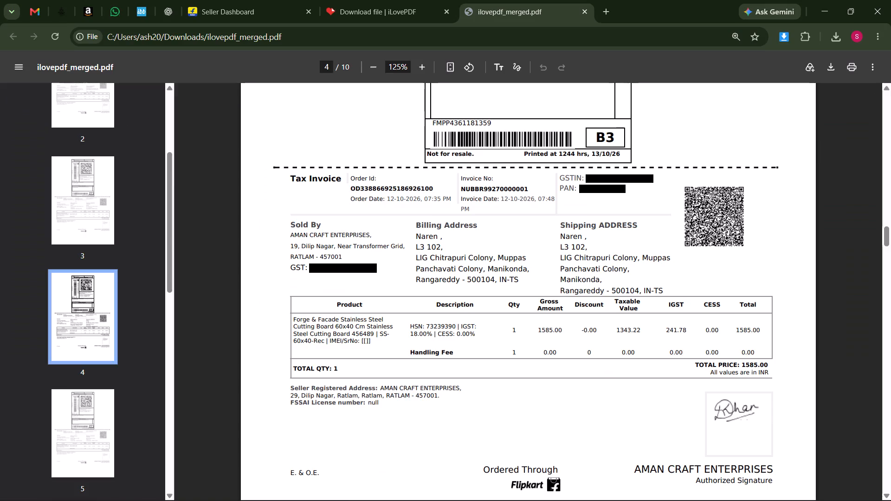
pyautogui.scroll(-1, 532, 304)
pyautogui.scroll(-2, 62, 348)
pyautogui.click(73, 335)
pyautogui.scroll(-4, 449, 270)
pyautogui.hotkey('alt', 'Tab')
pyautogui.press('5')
pyautogui.press('Tab')
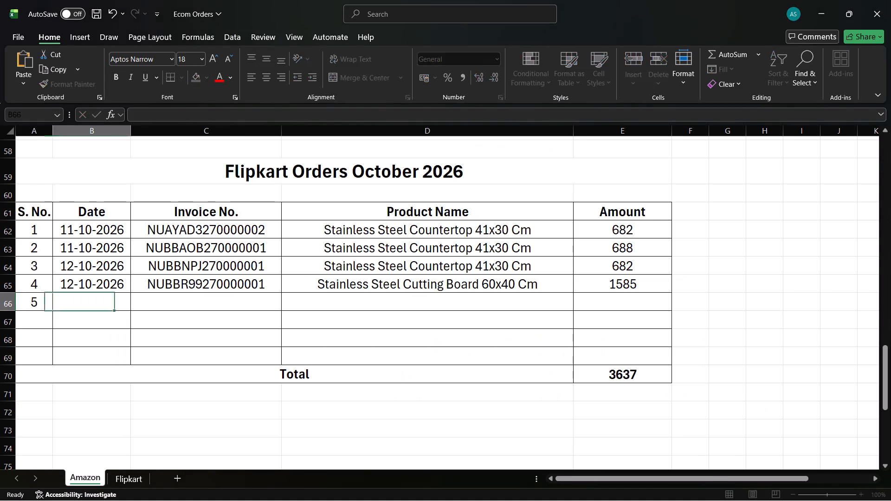
pyautogui.hotkey('alt', 'Tab')
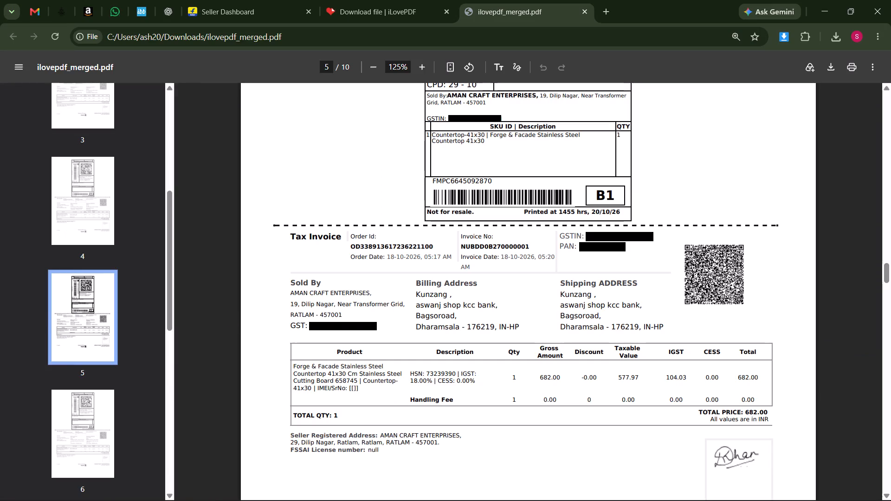
pyautogui.hotkey('alt', 'Tab')
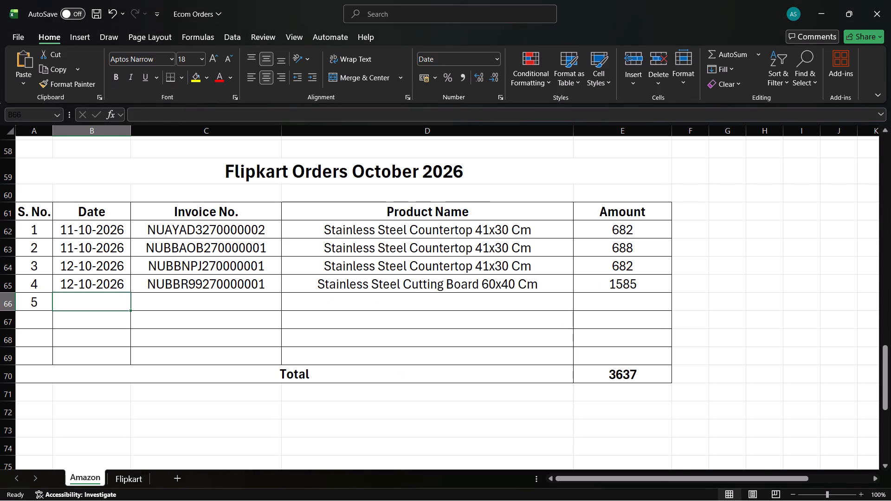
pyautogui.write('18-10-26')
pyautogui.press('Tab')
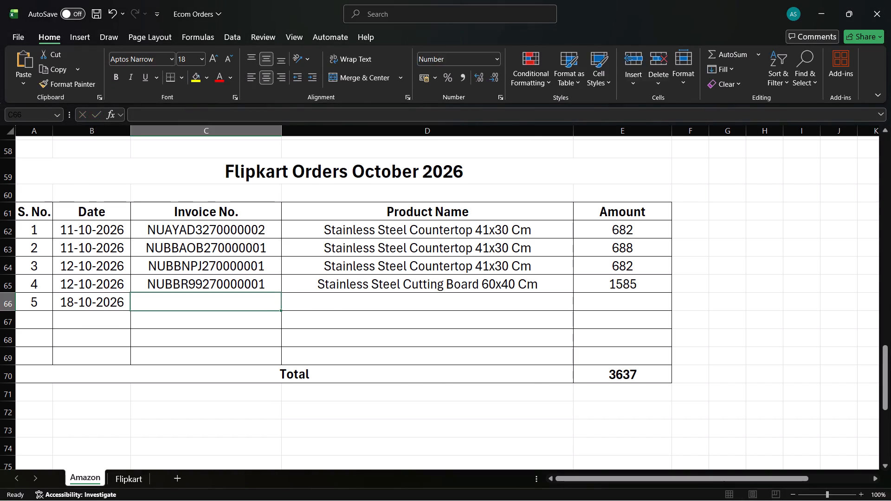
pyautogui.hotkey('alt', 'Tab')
pyautogui.doubleClick(512, 244)
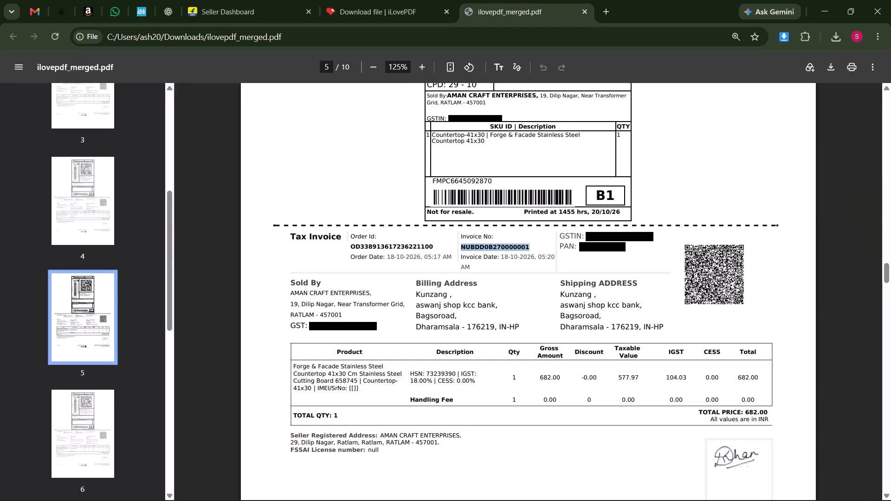
pyautogui.hotkey('ctrl', 'c')
pyautogui.hotkey('alt', 'Tab')
pyautogui.hotkey('ctrl', 'v')
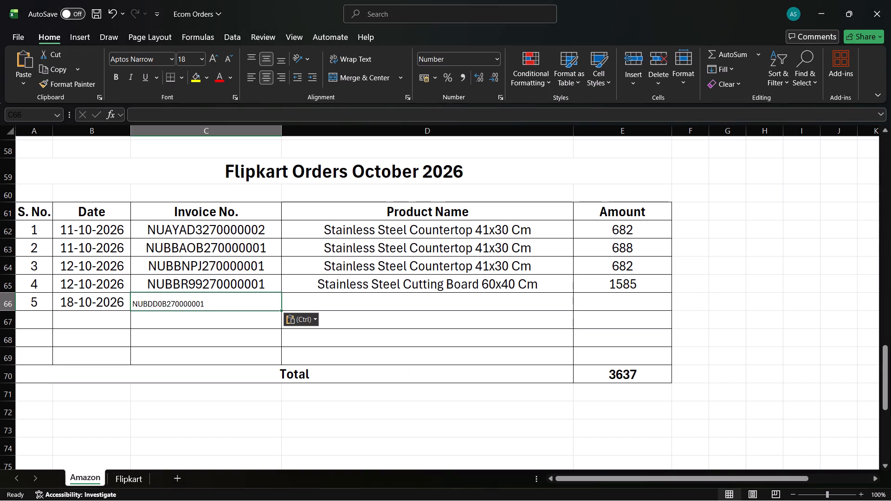
pyautogui.click(296, 321)
pyautogui.click(310, 355)
pyautogui.press('Tab')
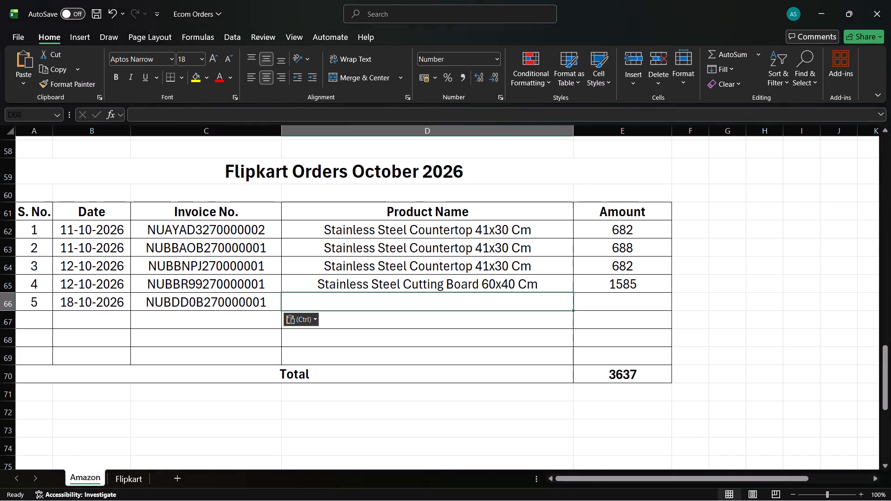
# Compare the product on the page 5 invoice in the merged PDF with the Product Name entries already recorded in Excel.
pyautogui.hotkey('alt', 'Tab')
pyautogui.click(533, 279)
pyautogui.hotkey('alt', 'Tab')
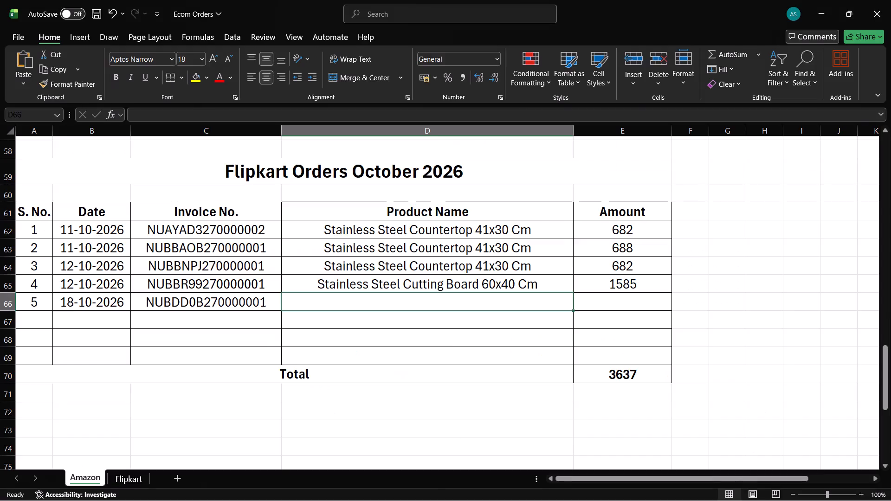
pyautogui.hotkey('alt', 'Tab')
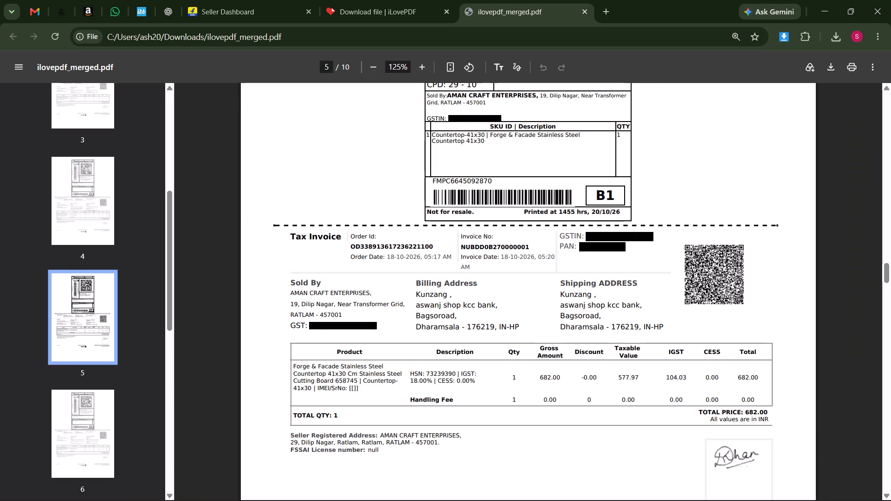
pyautogui.hotkey('alt', 'Tab')
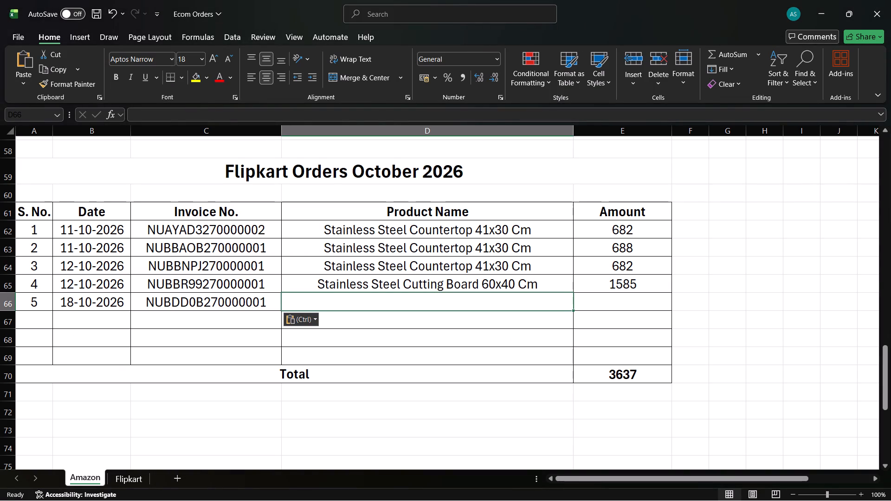
pyautogui.hotkey('alt', 'Tab')
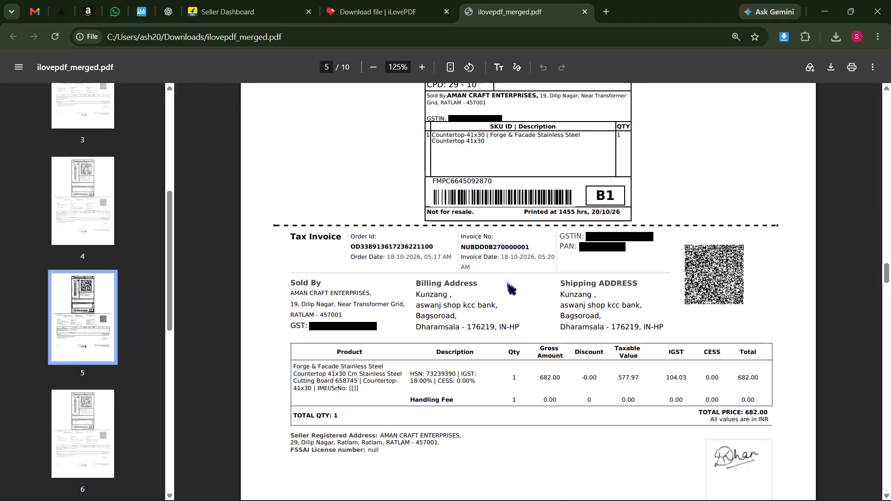
pyautogui.hotkey('alt', 'Tab')
pyautogui.hotkey('alt', 'Tab')
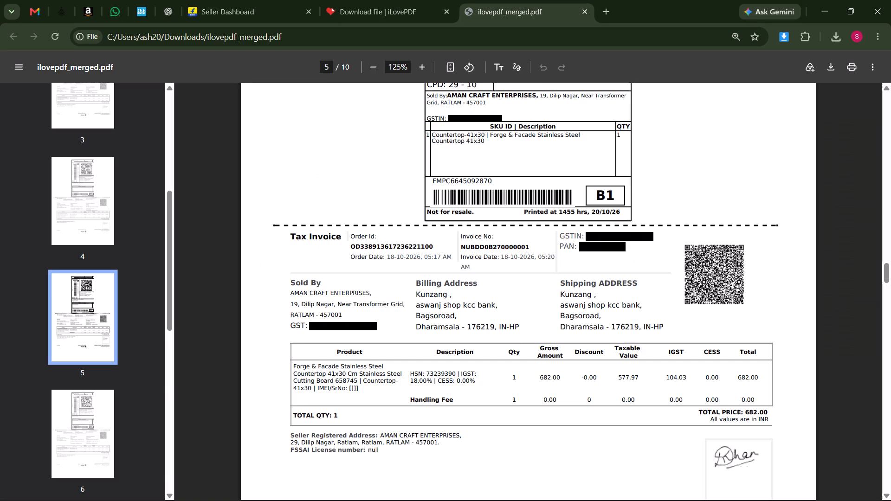
pyautogui.hotkey('alt', 'Tab')
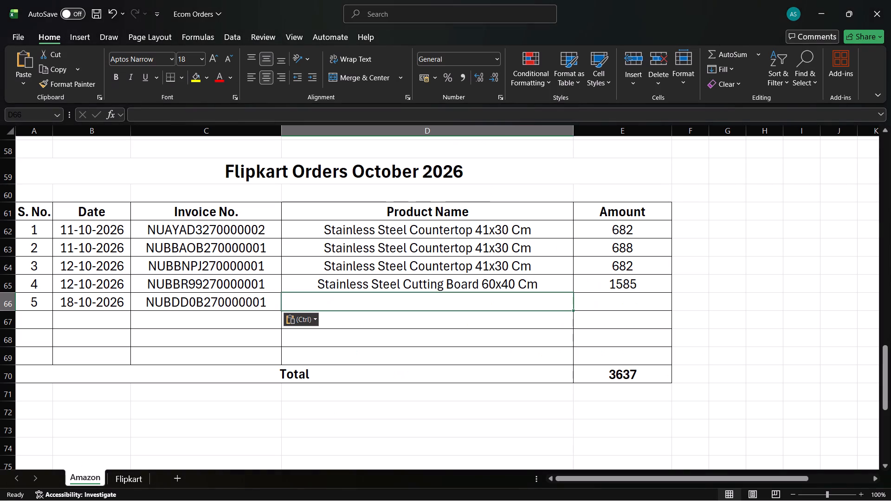
pyautogui.click(370, 283)
pyautogui.click(400, 302)
pyautogui.hotkey('alt', 'Tab')
pyautogui.hotkey('alt', 'Tab')
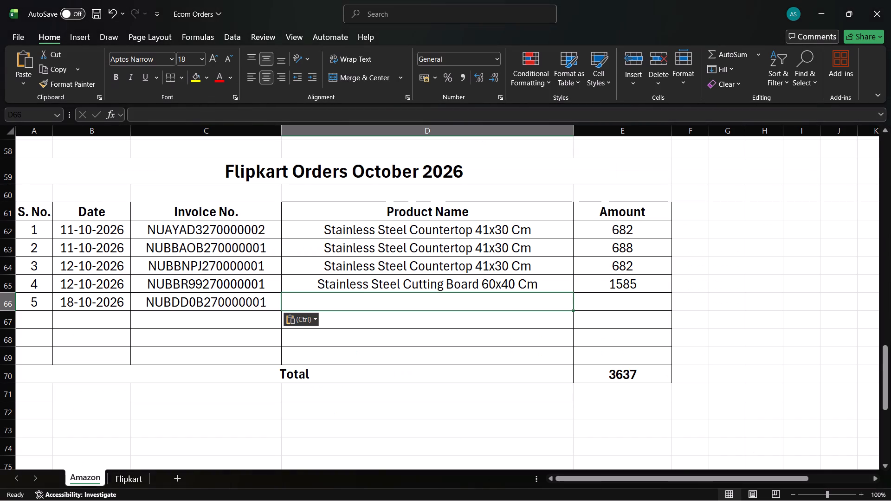
# Copy Stainless Steel Countertop 41x30 Cm from order 3's Product Name into order 5's Product Name in the Flipkart table.
pyautogui.click(485, 266)
pyautogui.hotkey('ctrl', 'c')
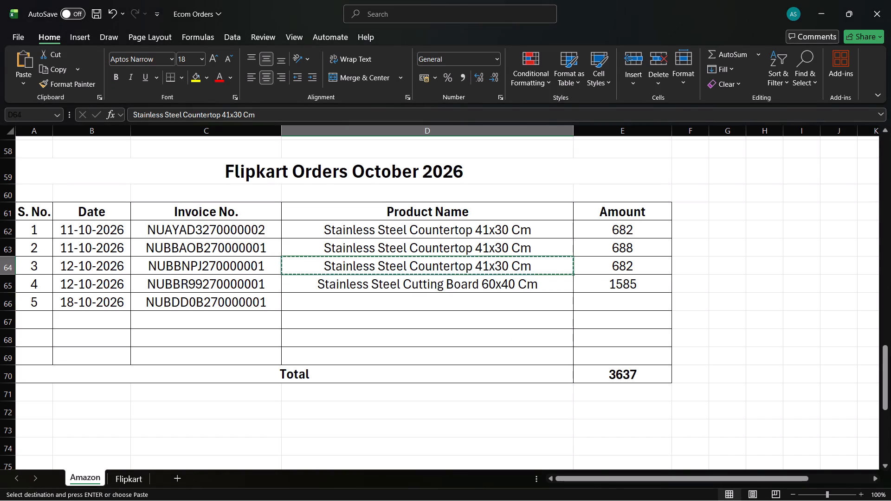
pyautogui.click(454, 297)
pyautogui.hotkey('ctrl', 'v')
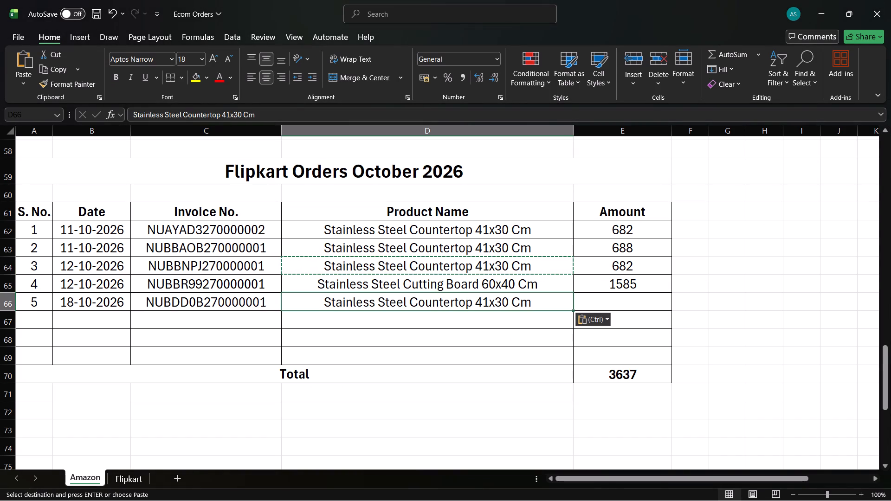
pyautogui.press('Escape')
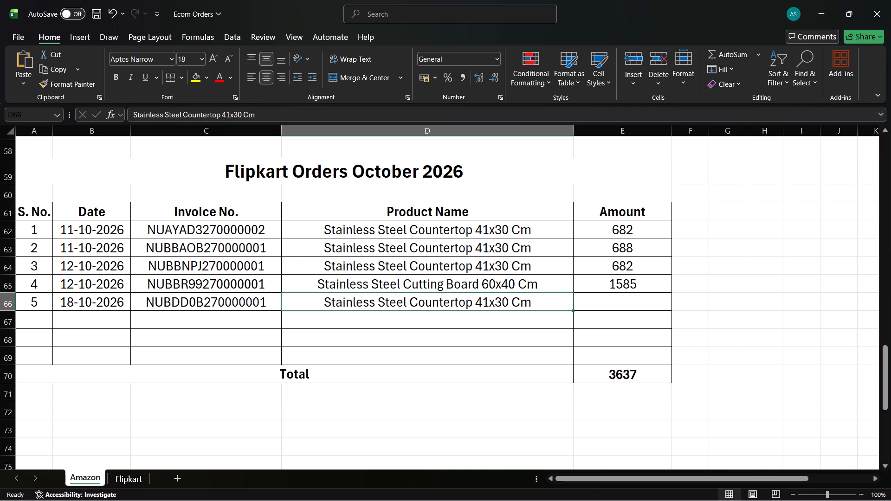
# Check the total on the page 5 invoice in the merged PDF and set order 5's Amount to 682 in Excel.
pyautogui.press('Tab')
pyautogui.hotkey('alt', 'Tab')
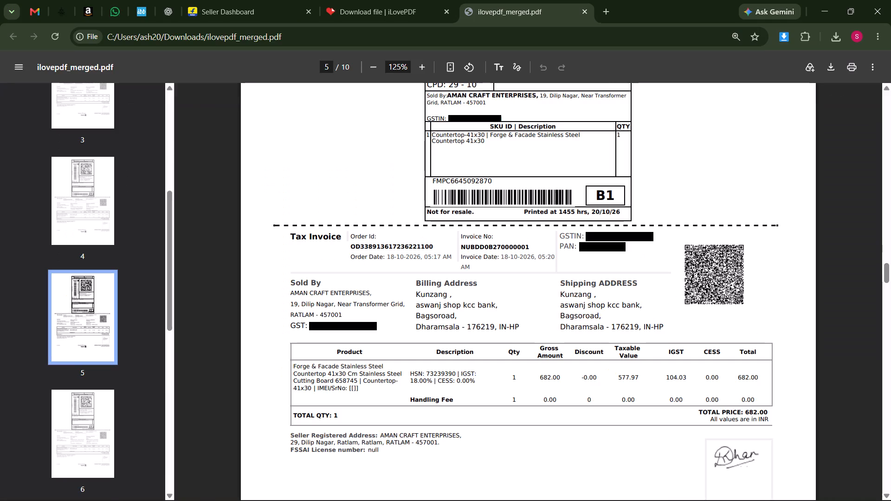
pyautogui.moveTo(666, 327); pyautogui.dragTo(559, 309)
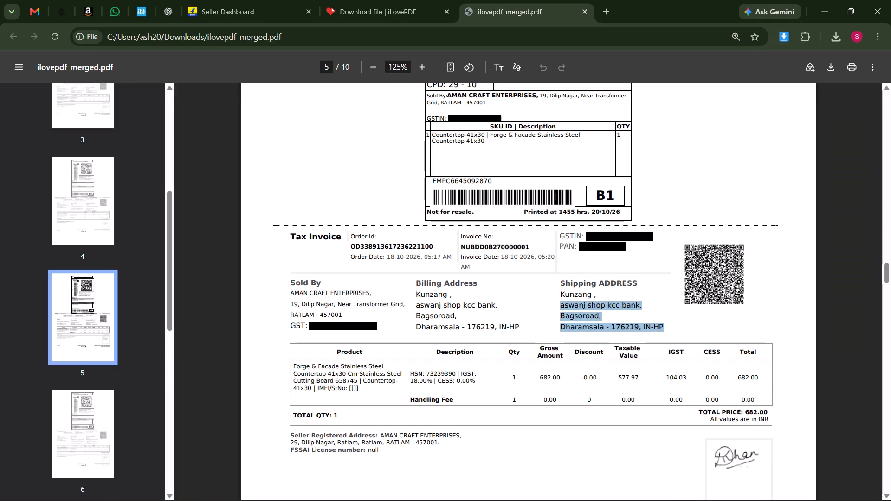
pyautogui.moveTo(559, 309); pyautogui.dragTo(554, 299)
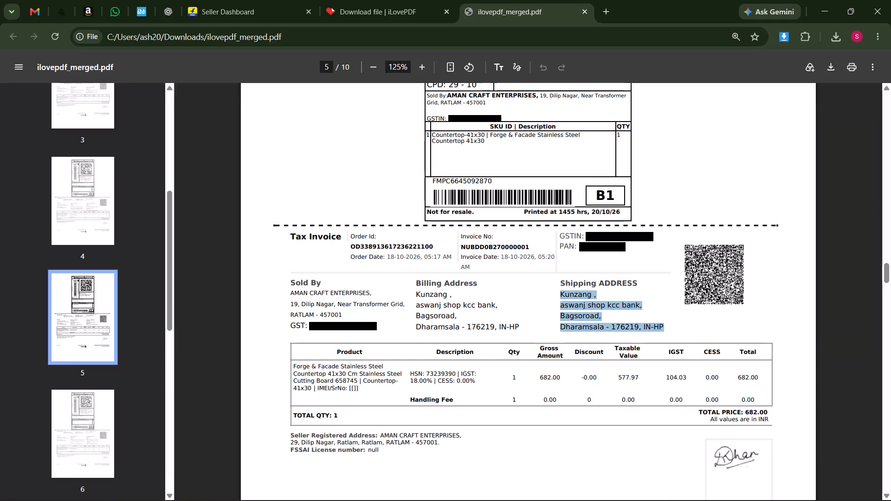
pyautogui.moveTo(630, 245); pyautogui.dragTo(559, 237)
pyautogui.click(579, 318)
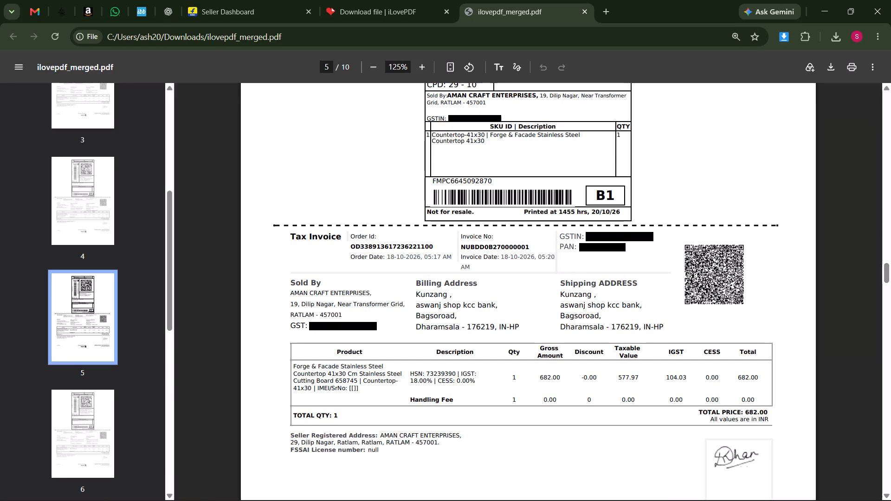
pyautogui.hotkey('alt', 'Tab')
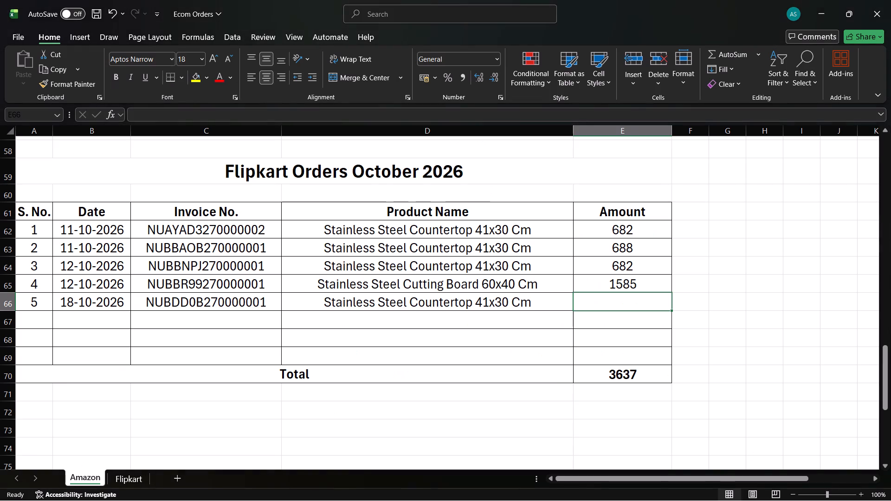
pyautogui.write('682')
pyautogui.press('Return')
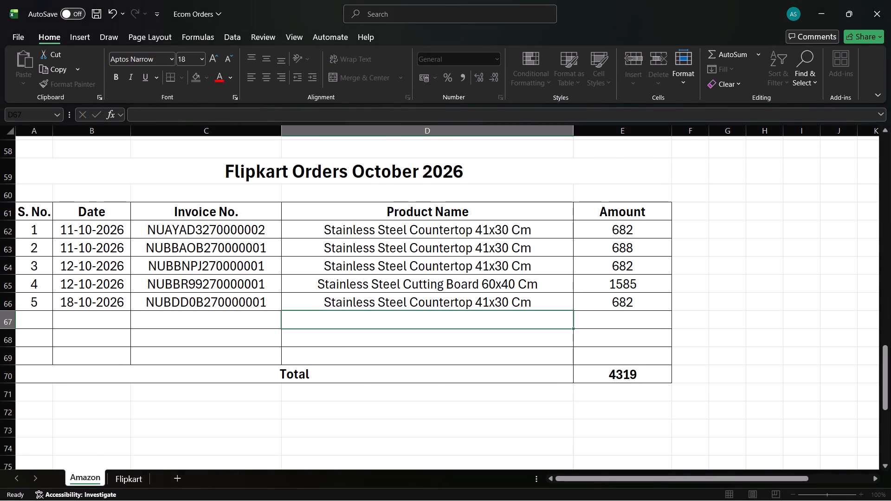
# Recheck the page 5 and page 4 invoices in the merged PDF against the orders recorded in Excel.
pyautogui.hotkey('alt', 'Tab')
pyautogui.moveTo(765, 371); pyautogui.dragTo(737, 373)
pyautogui.click(409, 287)
pyautogui.hotkey('alt', 'Tab')
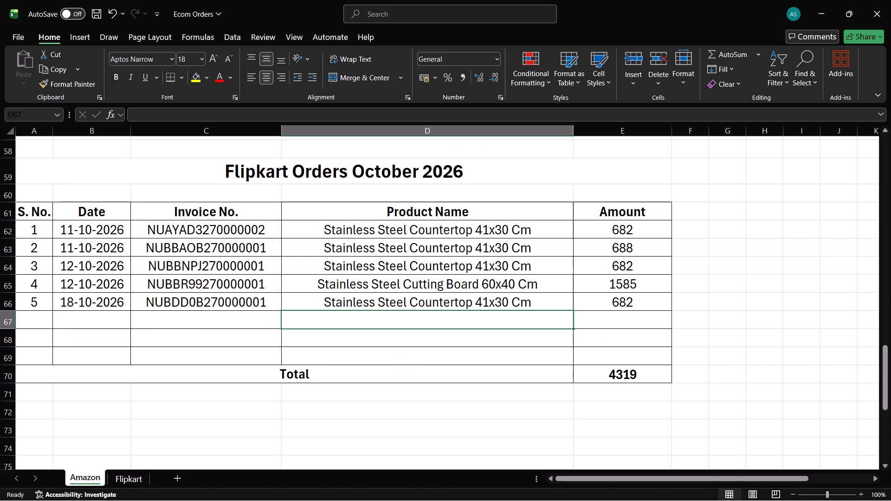
pyautogui.hotkey('alt', 'Tab')
pyautogui.scroll(6, 470, 287)
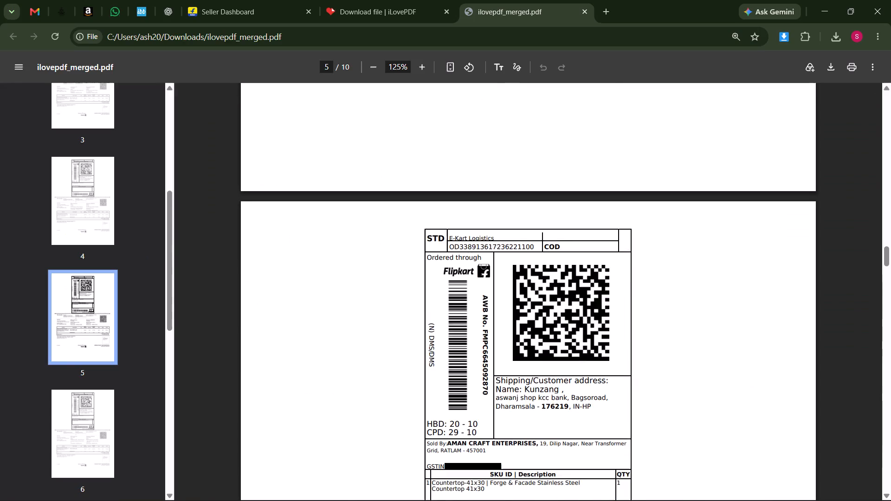
pyautogui.scroll(6, 470, 286)
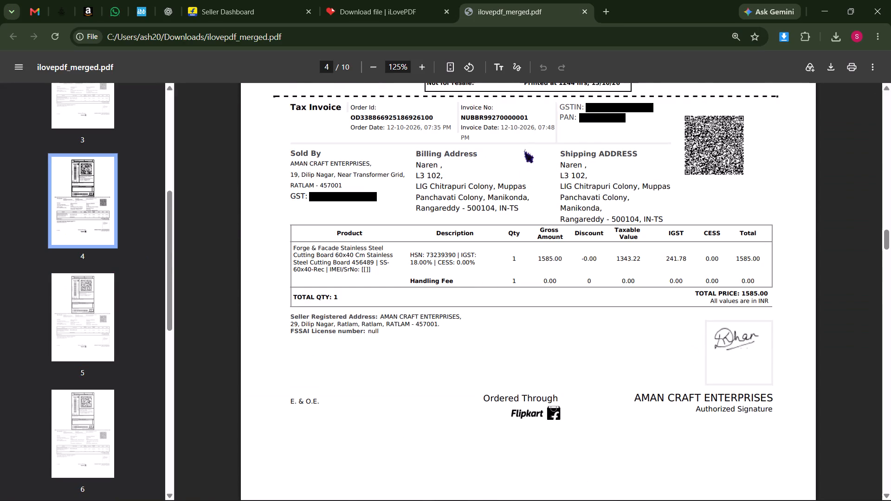
pyautogui.hotkey('alt', 'Tab')
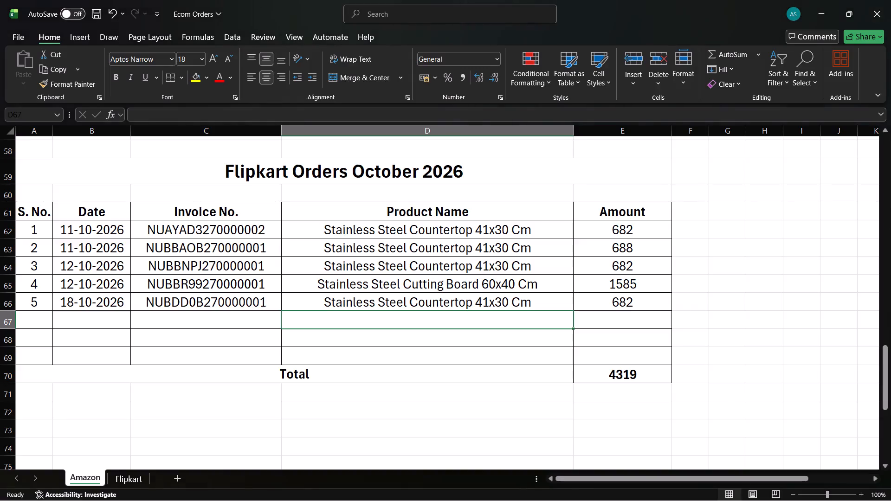
pyautogui.hotkey('alt', 'Tab')
pyautogui.scroll(-11, 526, 214)
pyautogui.scroll(-1, 465, 271)
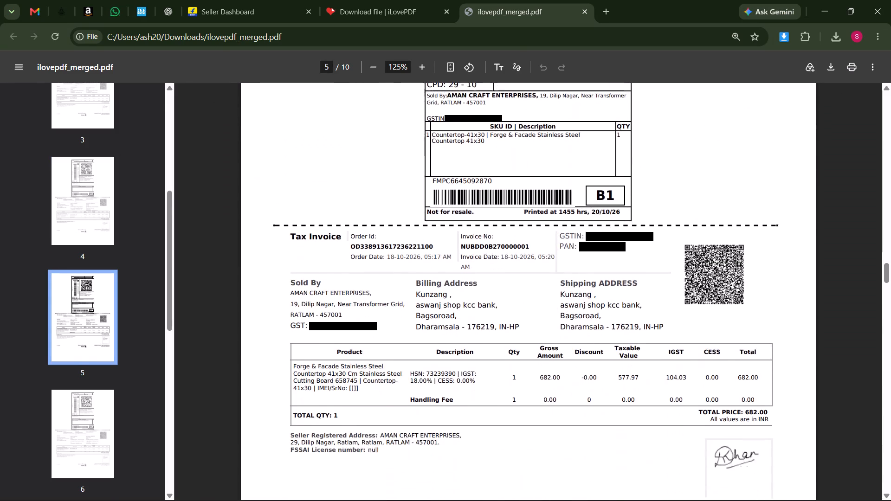
# Start order 6 in the Excel Flipkart table, filling its date 18-10-2026 down from order 5 after checking the merged PDF.
pyautogui.hotkey('alt', 'Tab')
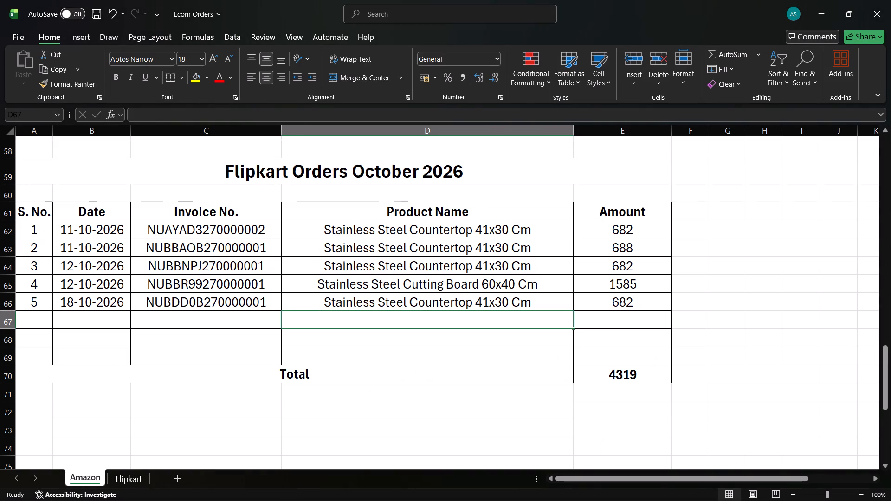
pyautogui.click(37, 320)
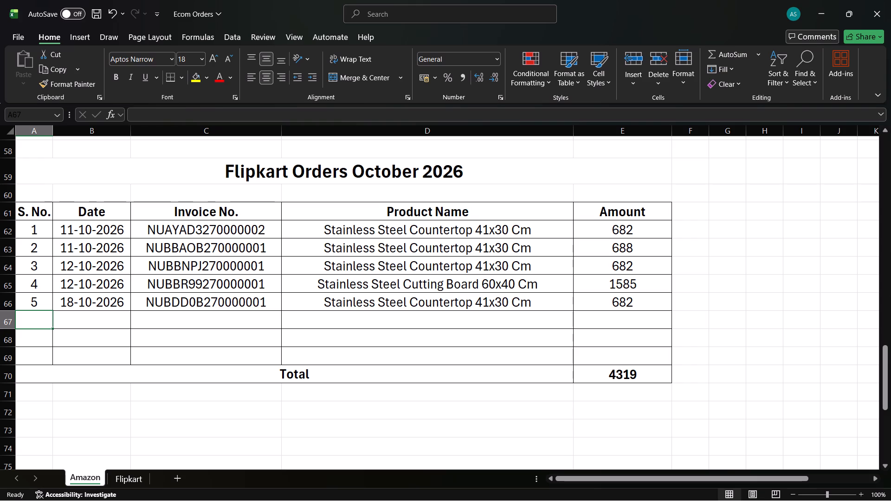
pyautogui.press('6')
pyautogui.press('Tab')
pyautogui.hotkey('alt', 'Tab')
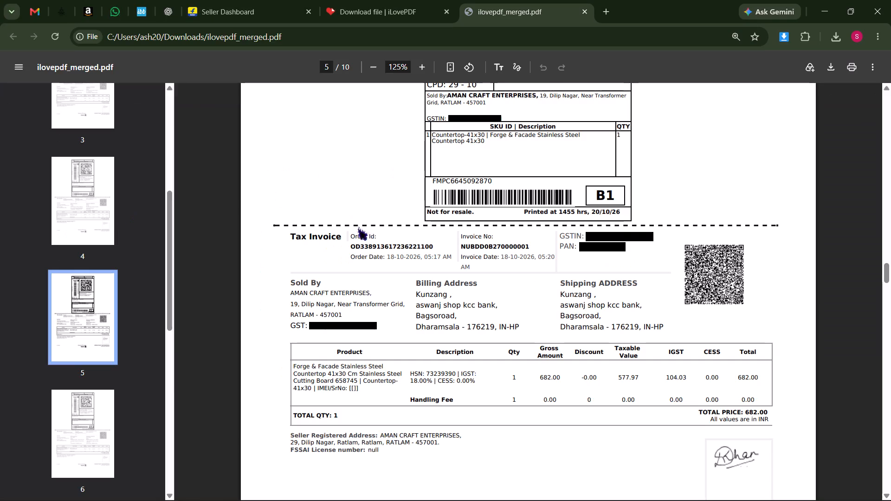
pyautogui.scroll(1, 410, 286)
pyautogui.scroll(-1, 416, 277)
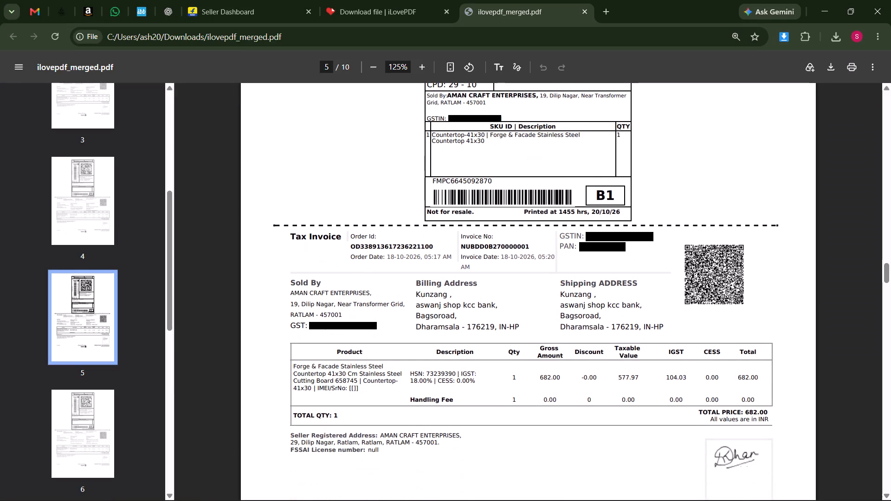
pyautogui.click(171, 244)
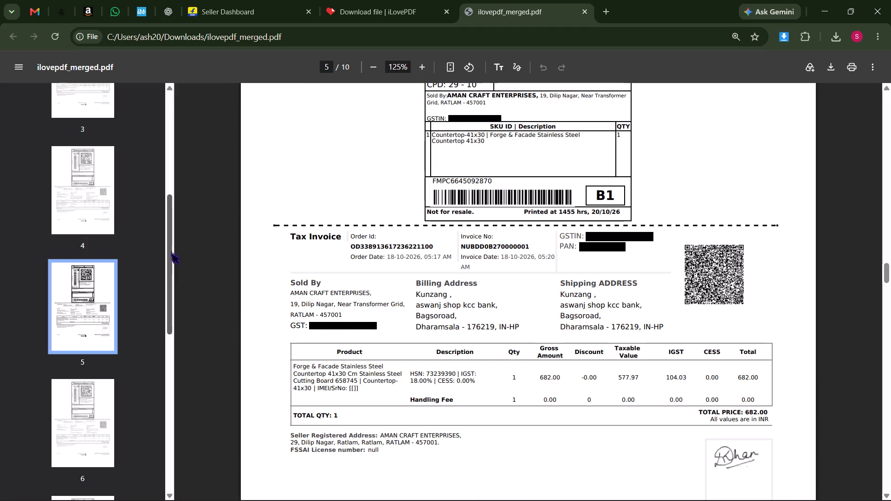
pyautogui.hotkey('alt', 'Tab')
pyautogui.hotkey('alt', 'Tab')
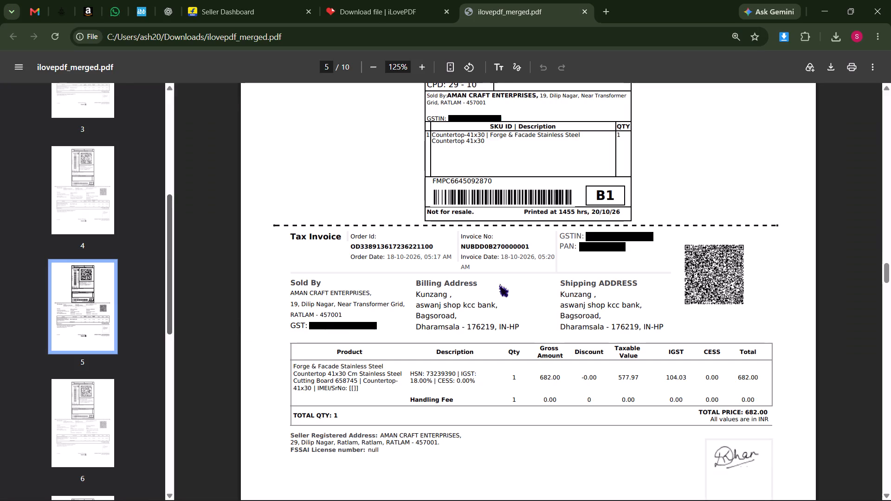
pyautogui.hotkey('alt', 'Tab')
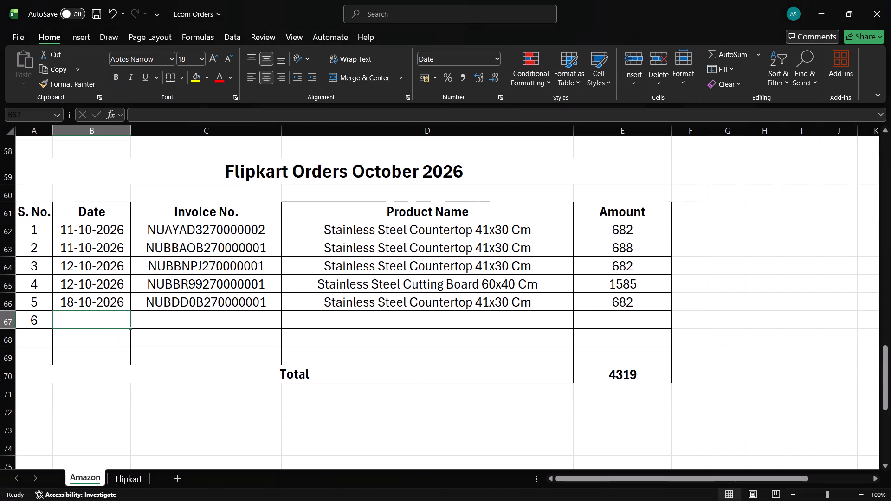
pyautogui.hotkey('ctrl', 'd')
pyautogui.press('Tab')
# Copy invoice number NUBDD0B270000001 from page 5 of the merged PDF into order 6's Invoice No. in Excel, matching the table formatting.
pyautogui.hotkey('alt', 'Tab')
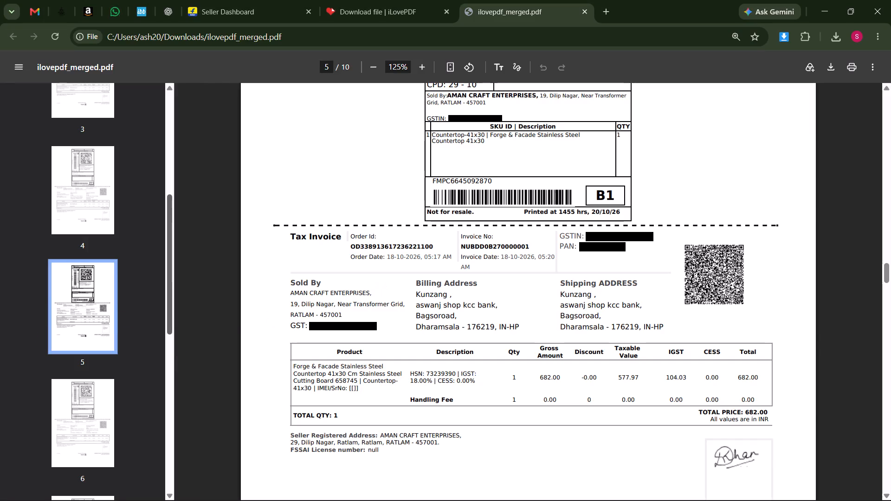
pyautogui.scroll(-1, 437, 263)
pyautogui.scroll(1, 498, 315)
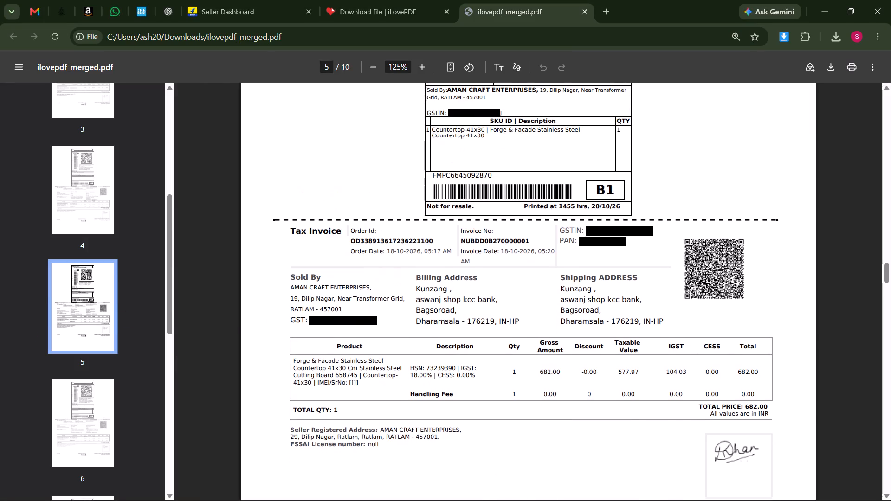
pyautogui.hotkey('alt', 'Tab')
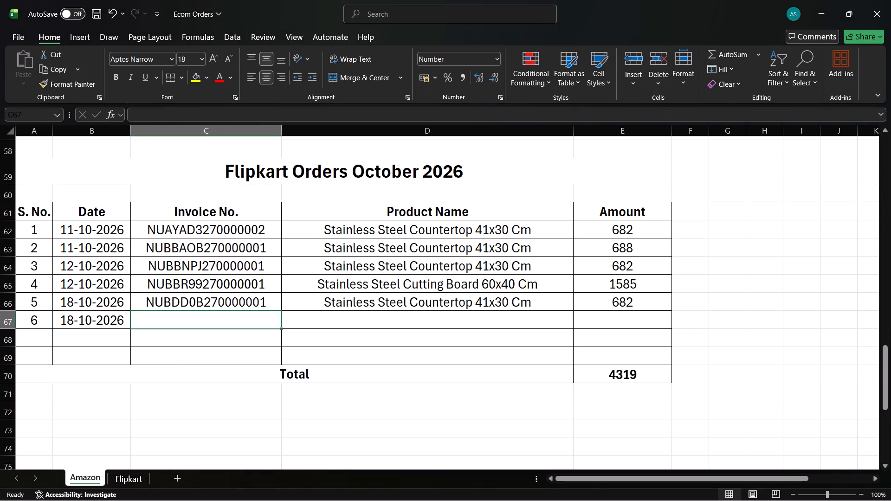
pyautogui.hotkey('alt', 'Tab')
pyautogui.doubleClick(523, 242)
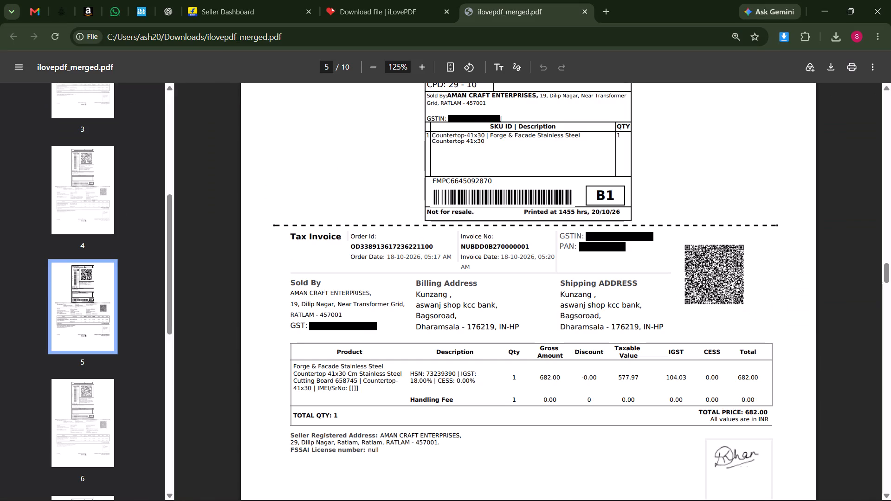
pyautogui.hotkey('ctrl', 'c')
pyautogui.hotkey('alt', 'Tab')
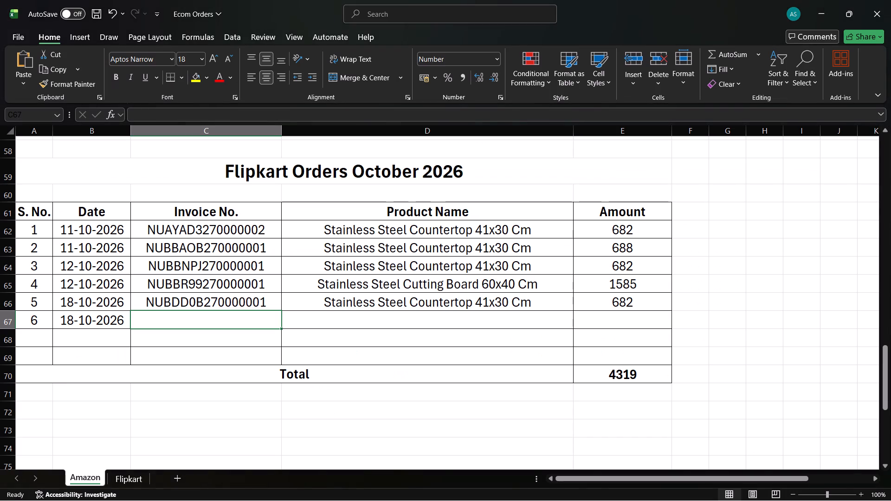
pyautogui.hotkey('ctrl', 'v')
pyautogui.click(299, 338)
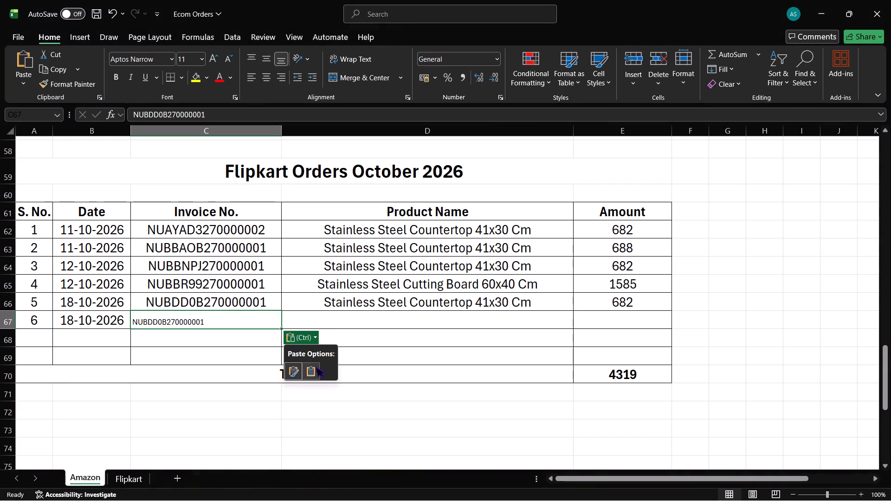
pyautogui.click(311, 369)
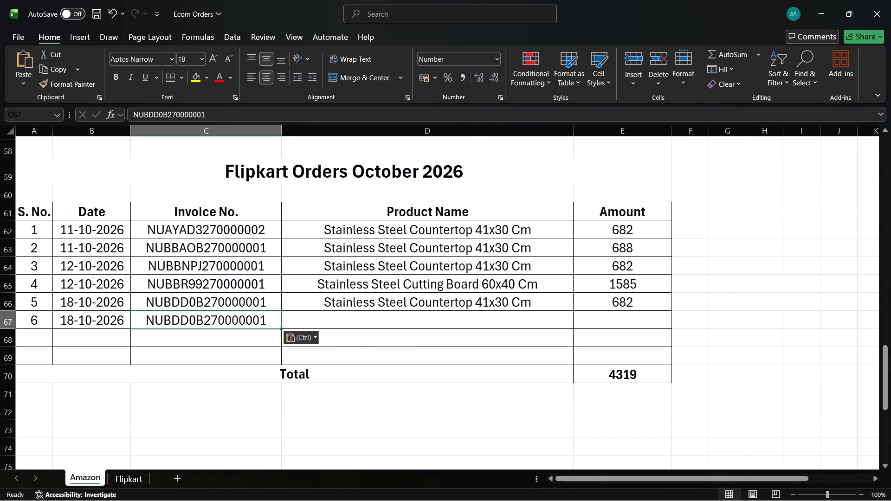
# Compare the page 5 and page 6 invoices in the merged PDF with the invoice number entered for order 6 in Excel.
pyautogui.hotkey('alt', 'Tab')
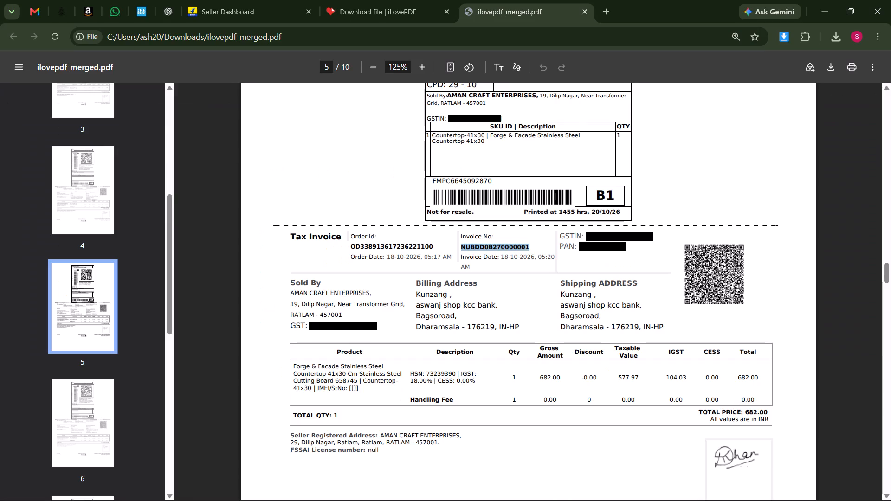
pyautogui.hotkey('alt', 'Tab')
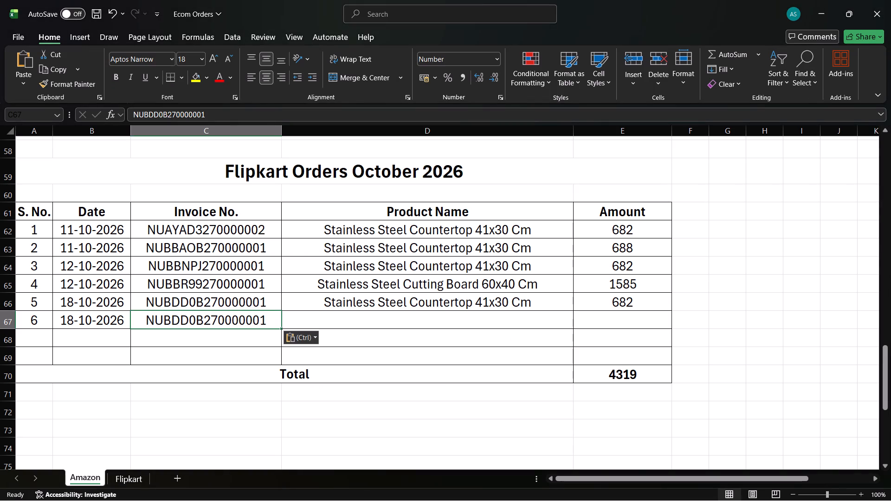
pyautogui.hotkey('alt', 'Tab')
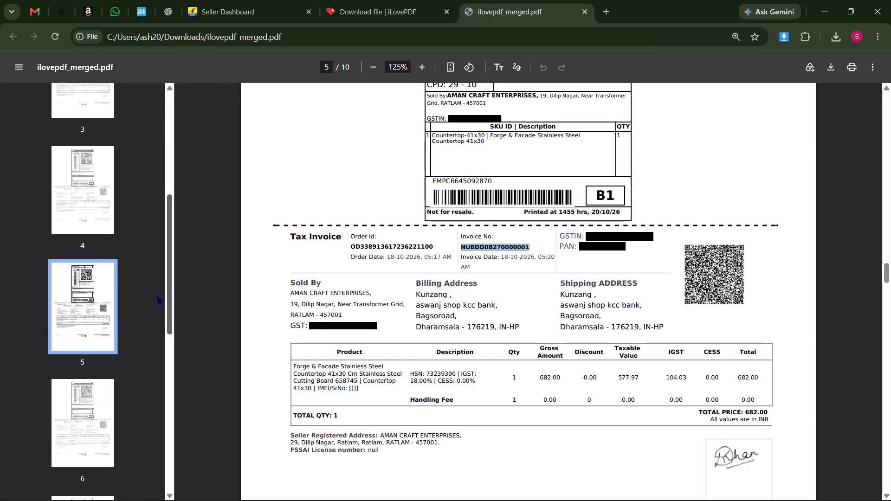
pyautogui.click(93, 395)
pyautogui.scroll(-1, 500, 338)
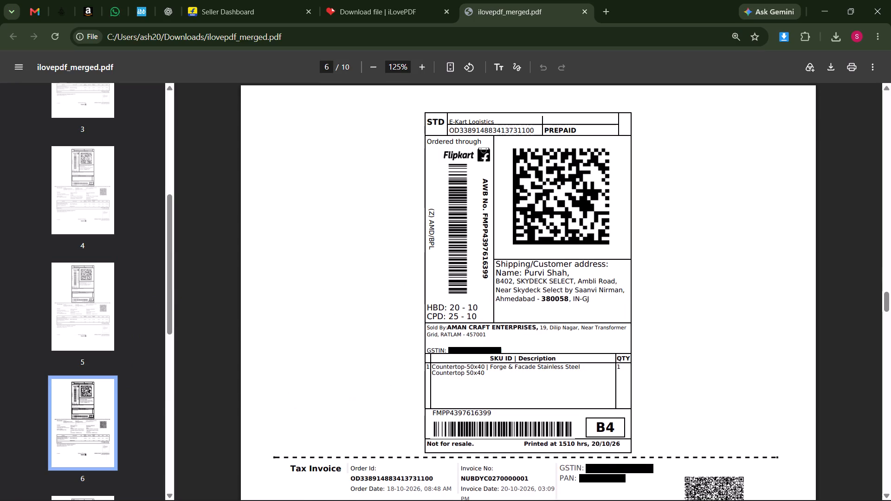
pyautogui.scroll(-1, 500, 338)
pyautogui.click(90, 298)
pyautogui.scroll(-2, 466, 267)
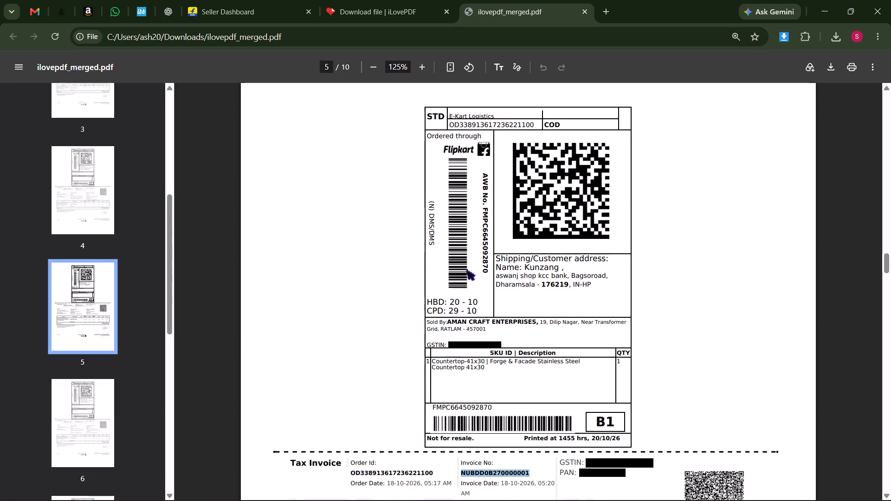
pyautogui.hotkey('alt', 'Tab')
pyautogui.hotkey('alt', 'Tab')
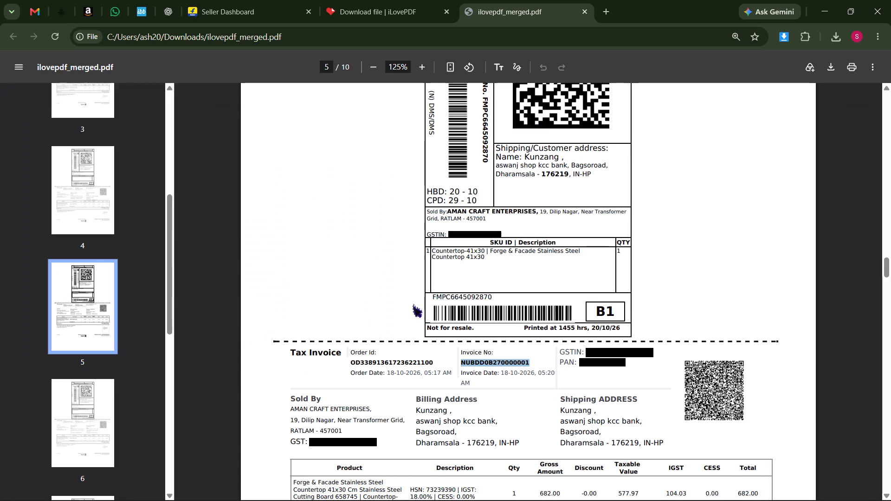
pyautogui.scroll(-1, 459, 300)
pyautogui.click(88, 412)
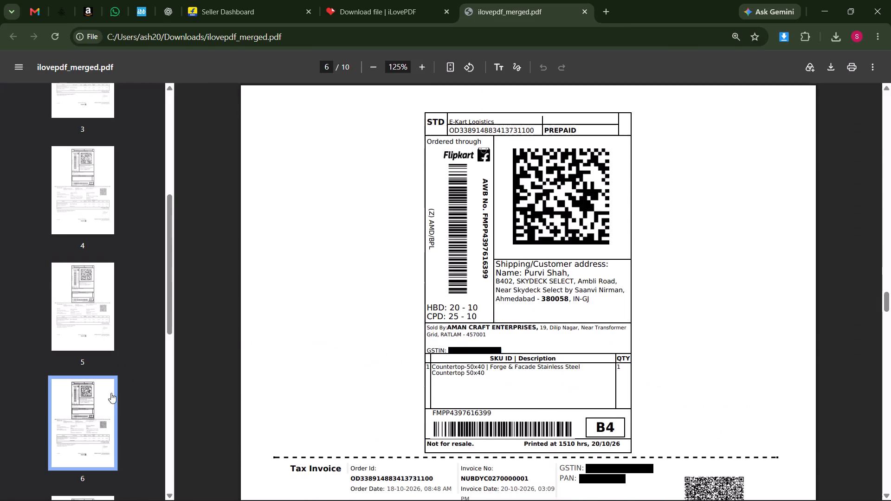
pyautogui.scroll(-5, 393, 268)
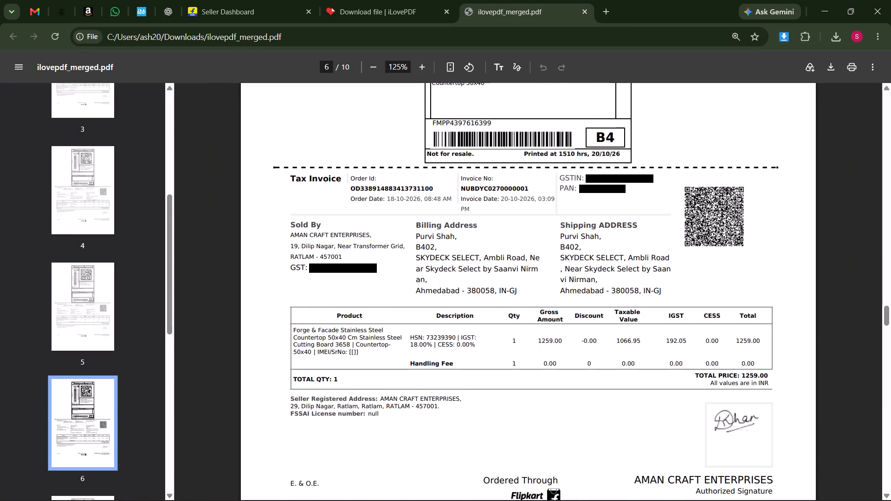
pyautogui.doubleClick(517, 185)
pyautogui.hotkey('ctrl', 'c')
pyautogui.hotkey('alt', 'Tab')
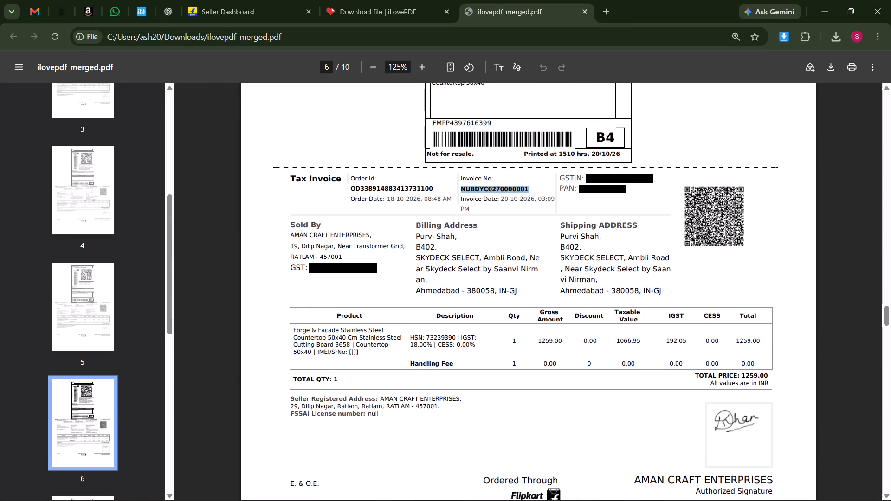
pyautogui.hotkey('ctrl', 'v')
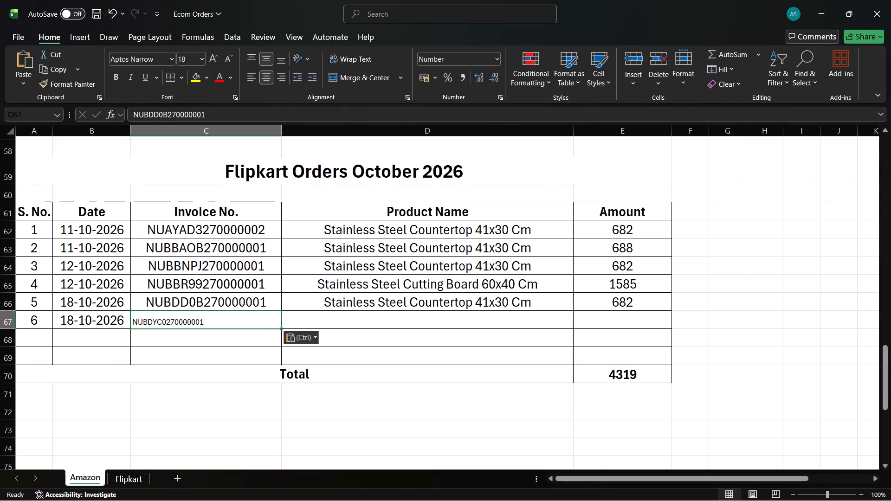
pyautogui.click(311, 338)
pyautogui.click(315, 366)
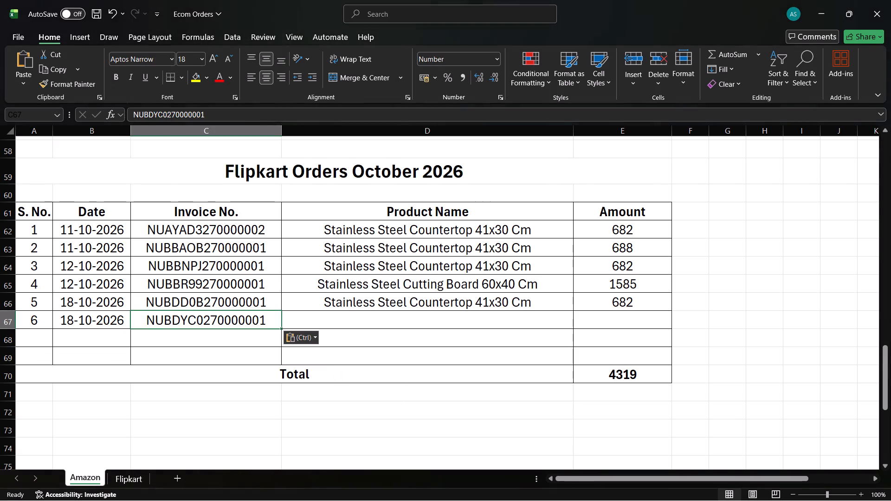
pyautogui.press('Tab')
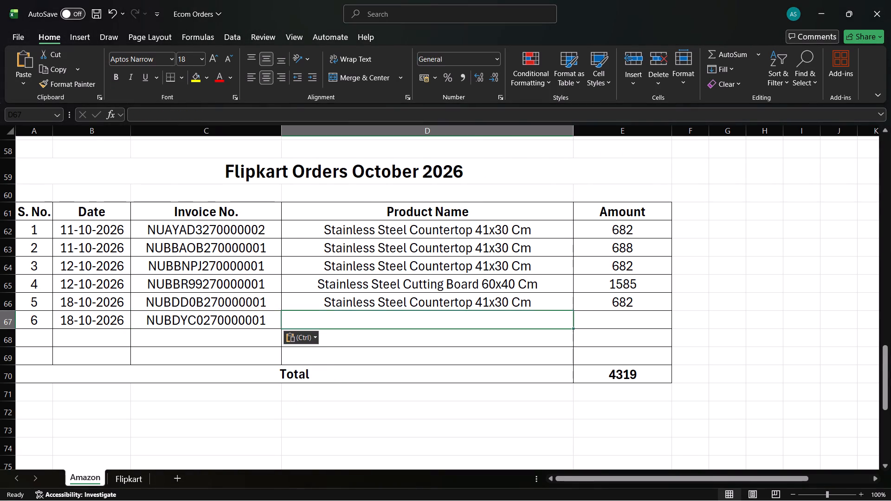
# Check the invoice date on page 6 of the merged PDF and set order 6's Date to 20-10-2026 in Excel.
pyautogui.hotkey('alt', 'Tab')
pyautogui.click(522, 221)
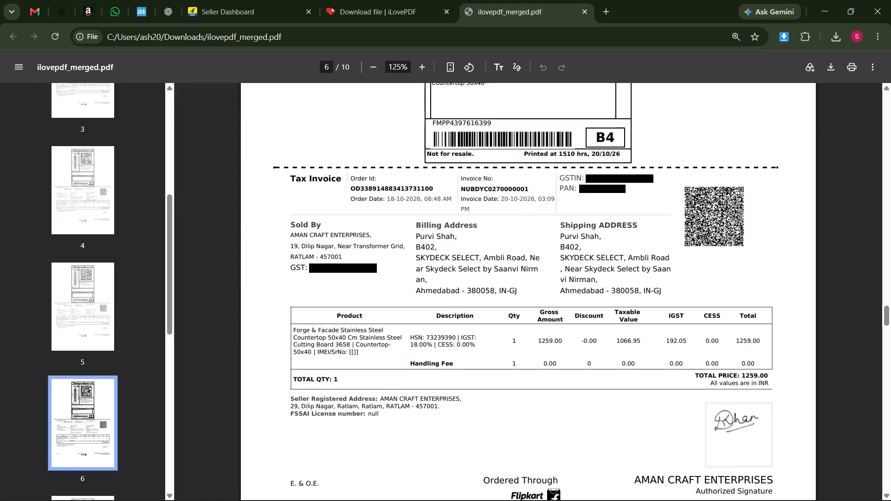
pyautogui.hotkey('alt', 'Tab')
pyautogui.click(105, 322)
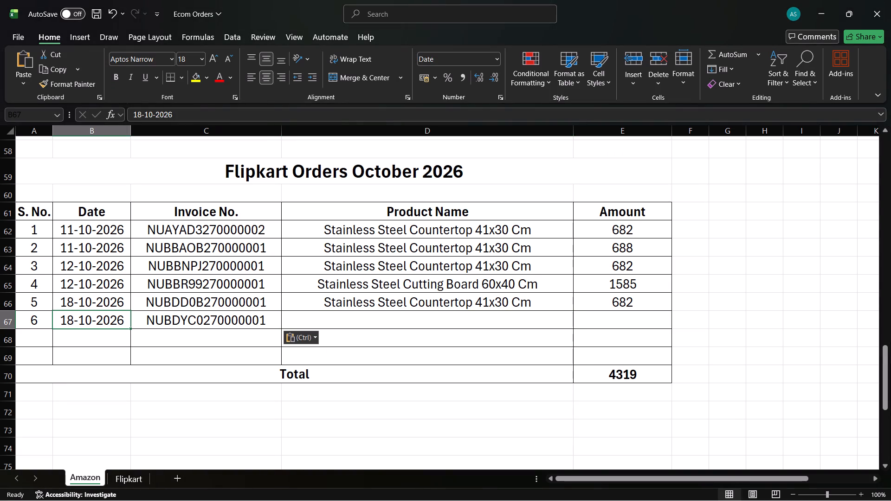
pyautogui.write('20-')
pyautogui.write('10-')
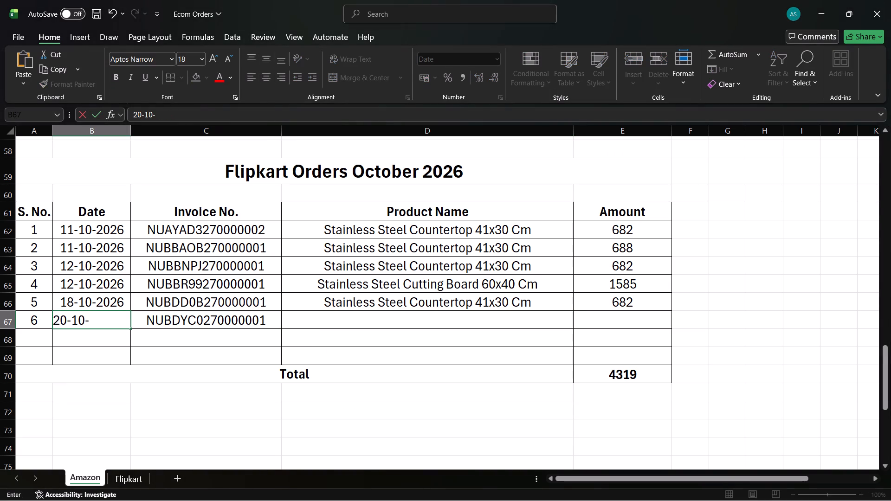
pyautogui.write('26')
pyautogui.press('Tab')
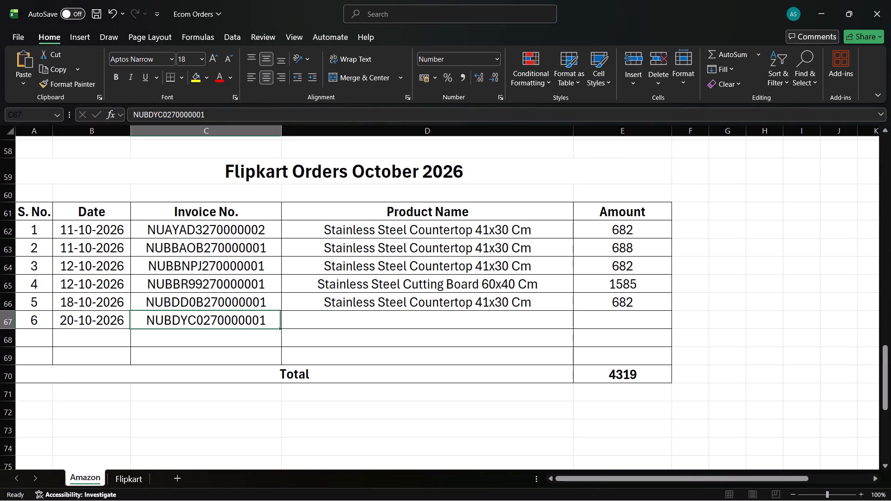
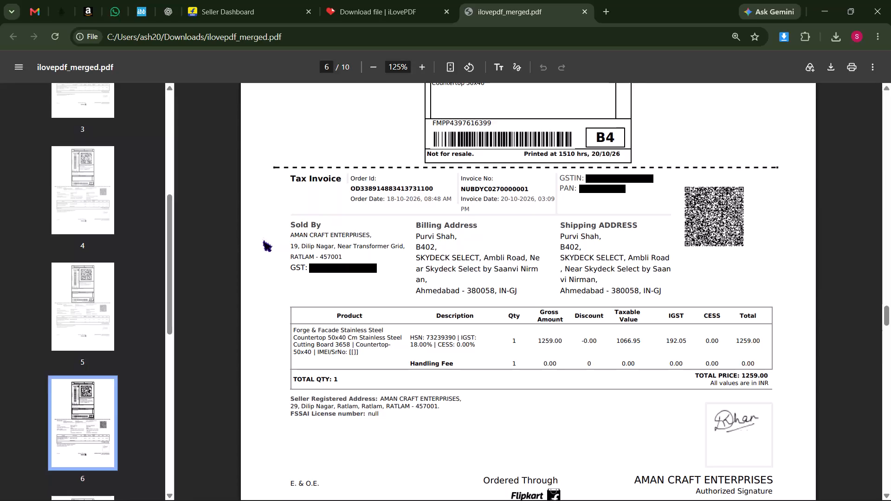
# Copy product name Stainless Steel Countertop 50x40 Cm from page 6 of the merged PDF into order 6's Product Name in Excel, matching the table formatting.
pyautogui.scroll(-3, 102, 274)
pyautogui.hotkey('alt', 'Tab')
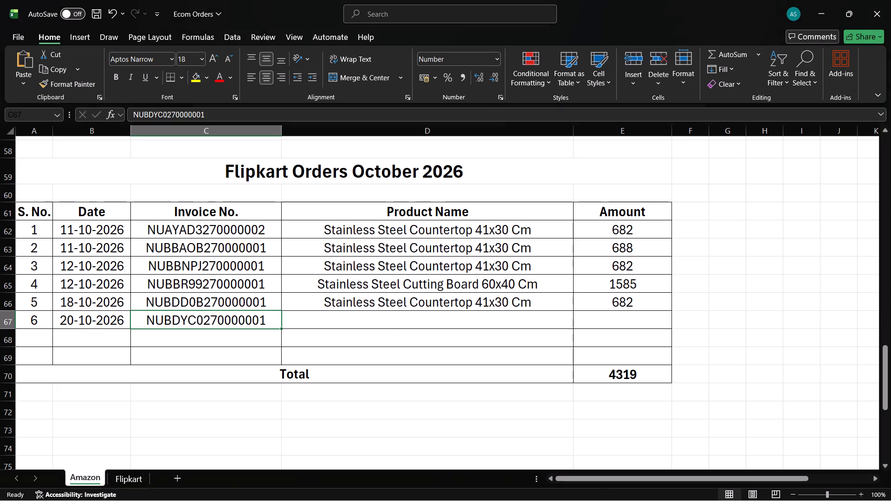
pyautogui.press('Tab')
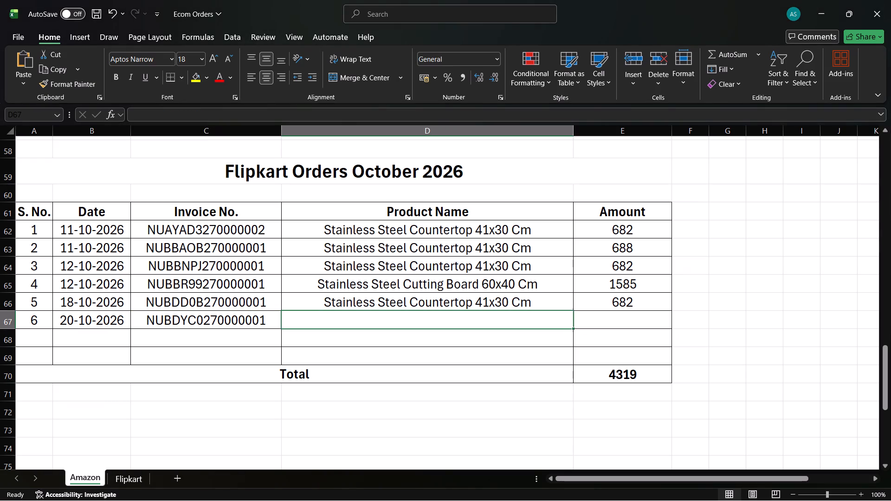
pyautogui.hotkey('alt', 'Tab')
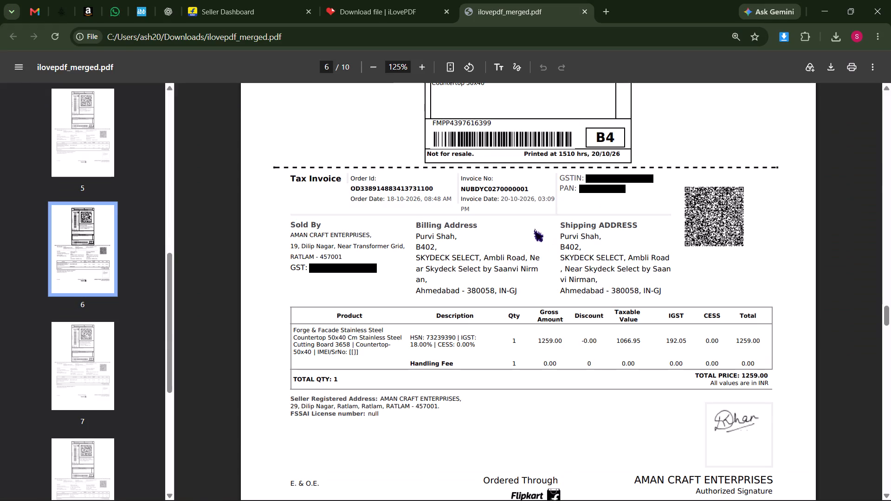
pyautogui.hotkey('alt', 'Tab')
pyautogui.hotkey('alt', 'Tab')
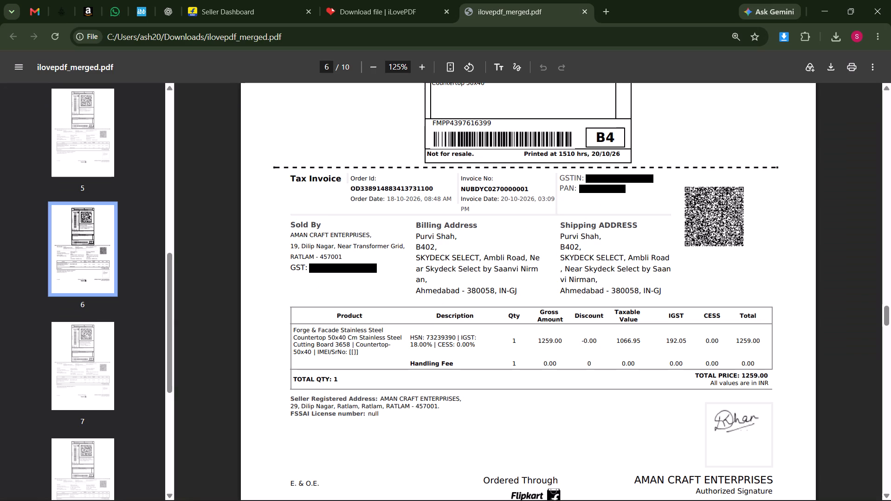
pyautogui.hotkey('alt', 'Tab')
pyautogui.hotkey('alt', 'Tab')
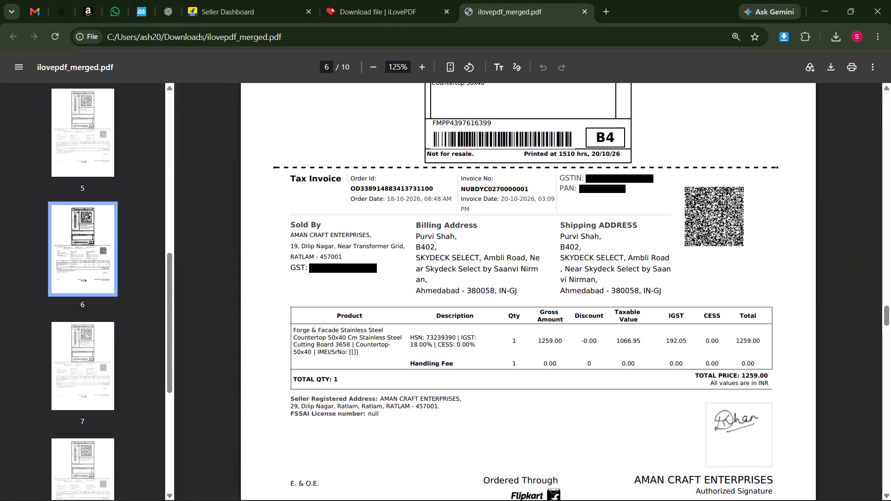
pyautogui.moveTo(341, 328); pyautogui.dragTo(355, 334)
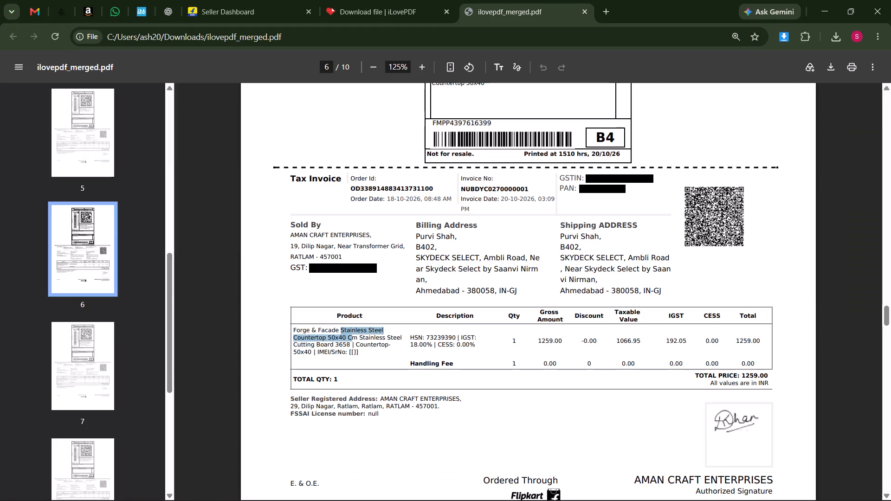
pyautogui.moveTo(355, 334); pyautogui.dragTo(359, 337)
pyautogui.moveTo(359, 337); pyautogui.dragTo(358, 337)
pyautogui.hotkey('ctrl', 'c')
pyautogui.hotkey('alt', 'Tab')
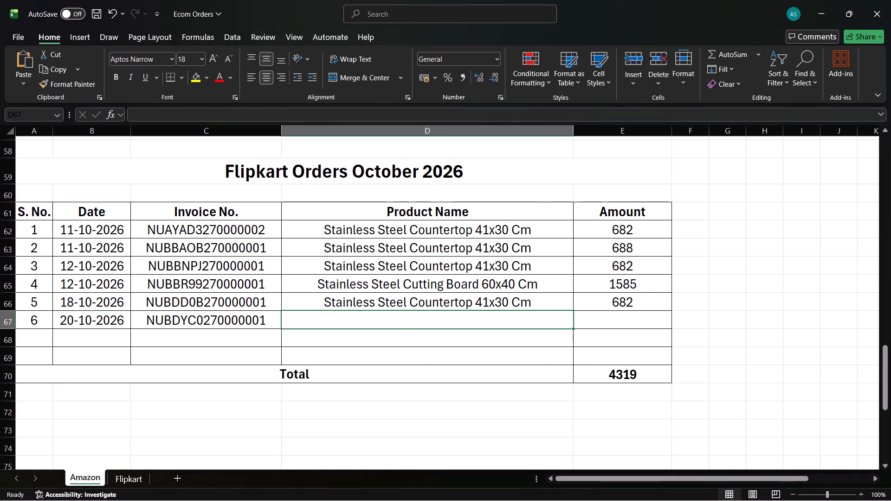
pyautogui.hotkey('ctrl', 'v')
pyautogui.click(595, 340)
pyautogui.click(603, 371)
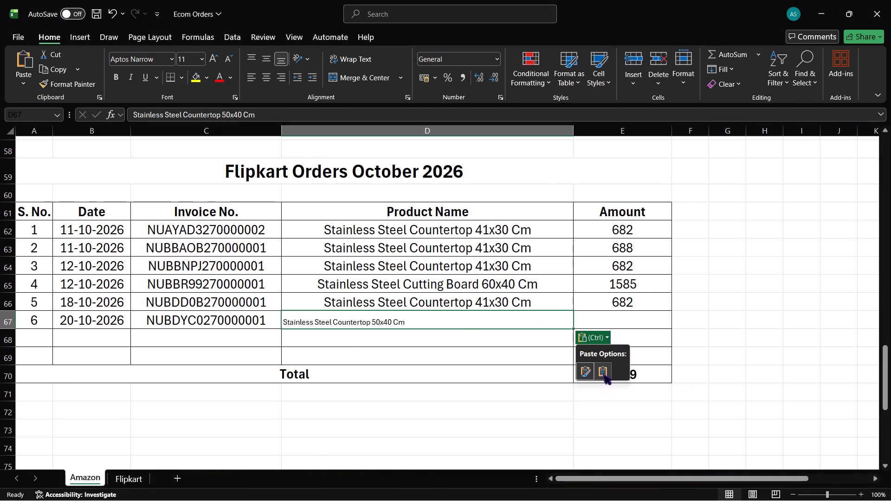
# Check the total price on page 6 of the merged PDF and set order 6's Amount to 1259 in Excel.
pyautogui.press('Tab')
pyautogui.hotkey('alt', 'Tab')
pyautogui.hotkey('alt', 'Tab')
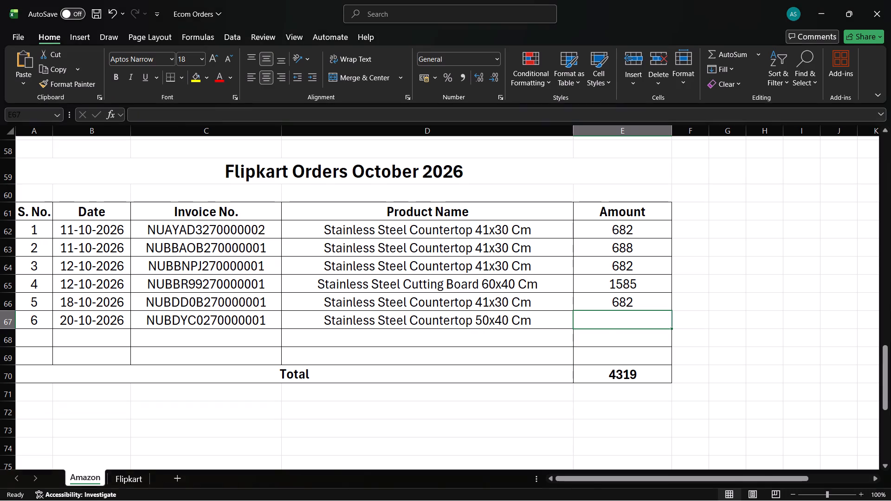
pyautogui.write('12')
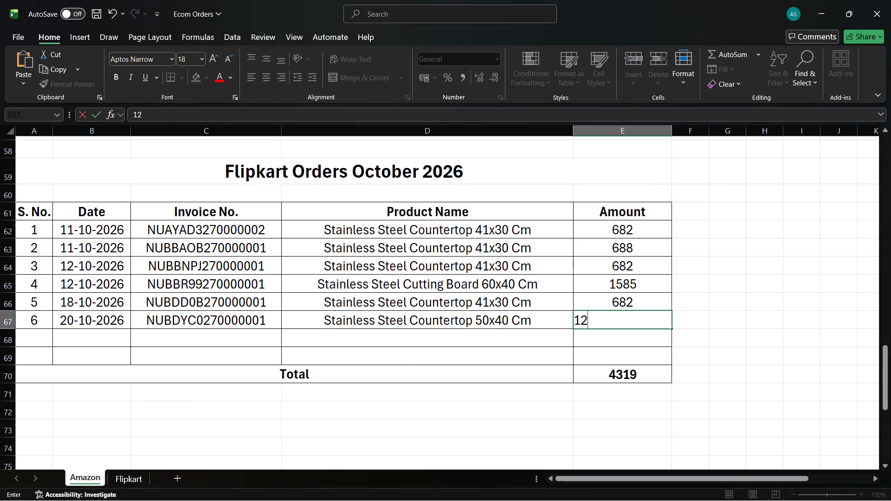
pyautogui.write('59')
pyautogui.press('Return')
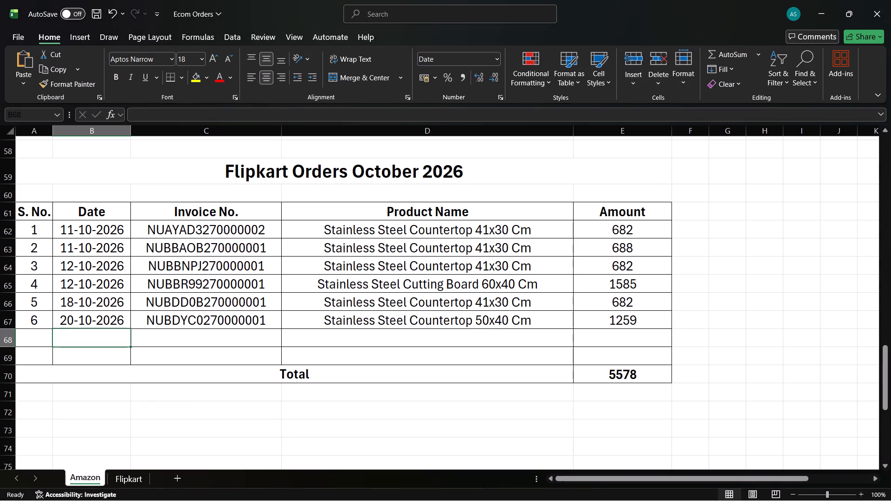
# Enter serial number 7 in the next empty row of the Flipkart Orders October 2026 table.
pyautogui.click(34, 346)
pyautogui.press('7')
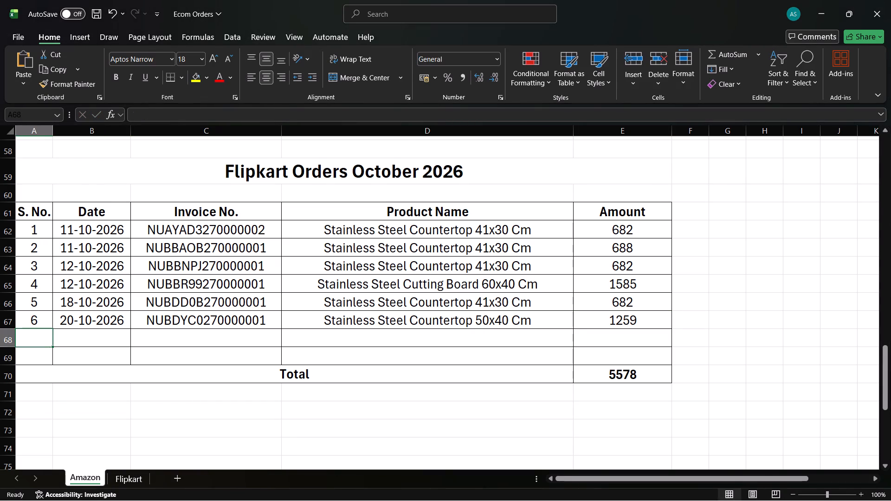
pyautogui.press('Tab')
pyautogui.hotkey('alt', 'Tab')
pyautogui.click(76, 368)
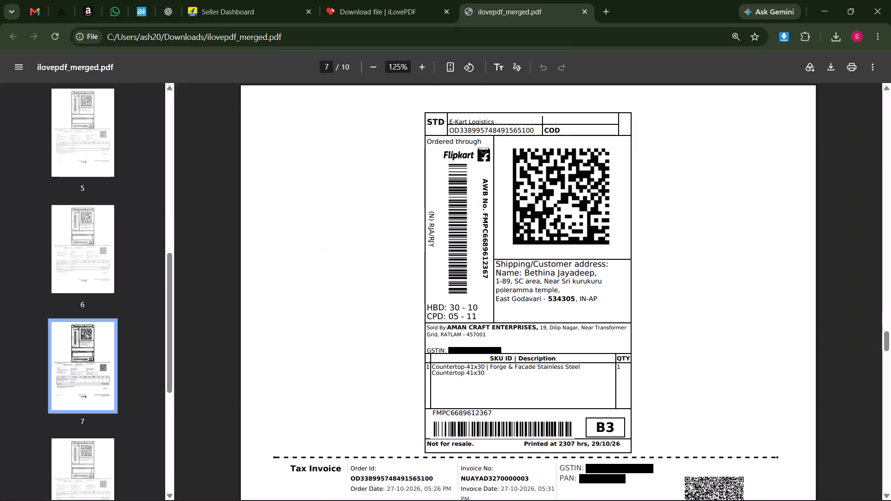
pyautogui.scroll(-5, 440, 310)
pyautogui.doubleClick(519, 186)
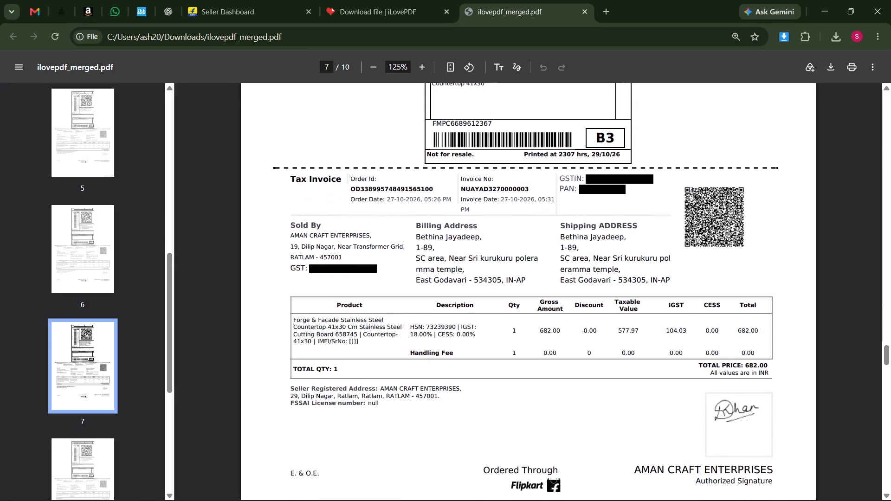
pyautogui.hotkey('ctrl', 'c')
pyautogui.hotkey('alt', 'Tab')
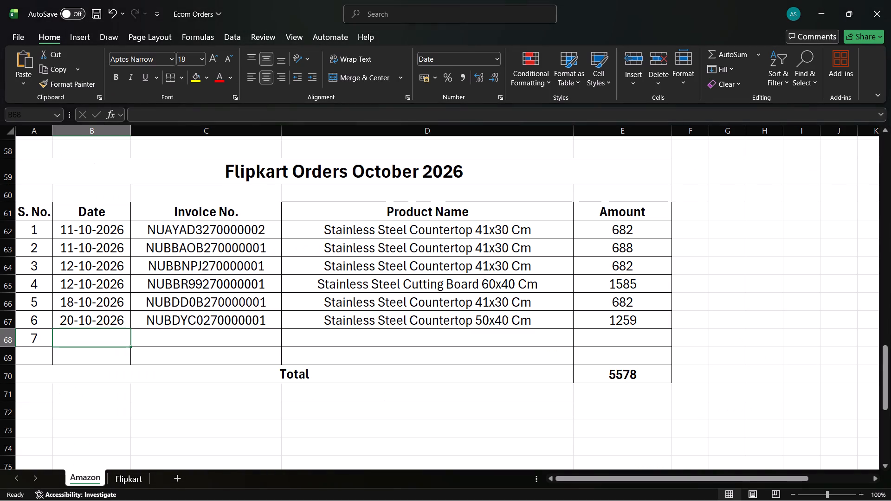
pyautogui.click(195, 345)
pyautogui.hotkey('ctrl', 'v')
pyautogui.click(298, 355)
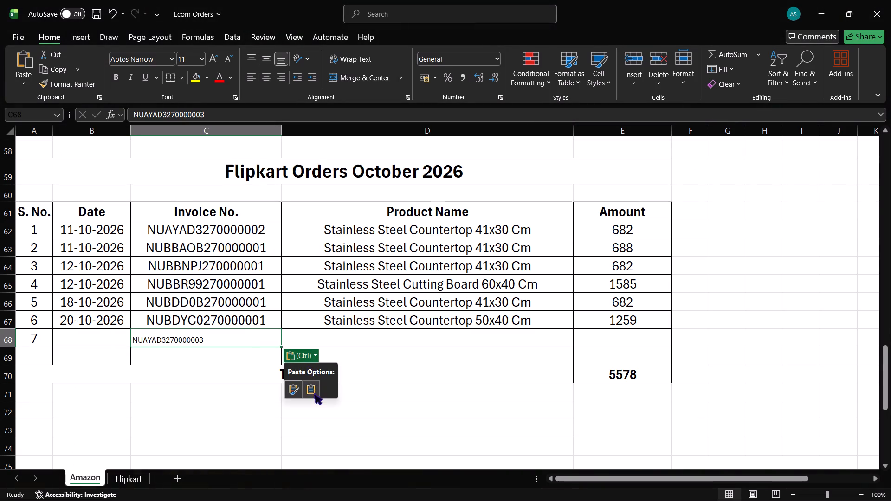
pyautogui.click(313, 391)
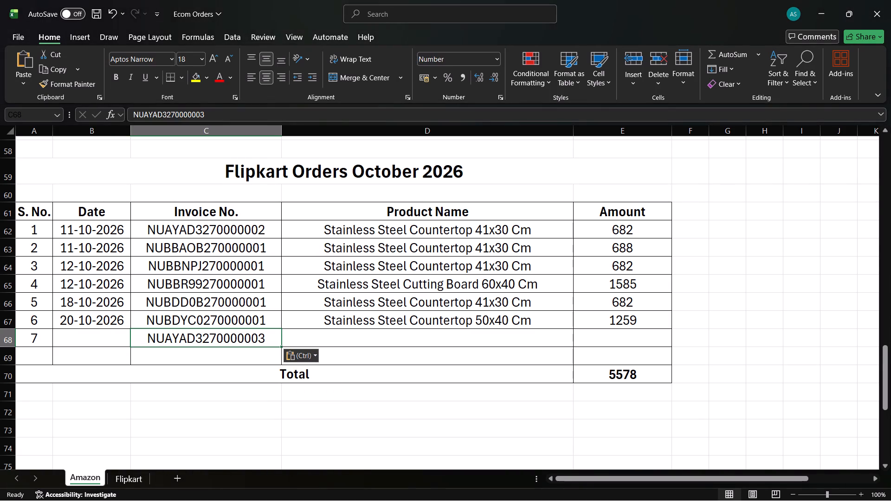
# Check the invoice date on page 7 of the merged PDF and set order 7's Date to 27-10-2026 in Excel.
pyautogui.click(95, 334)
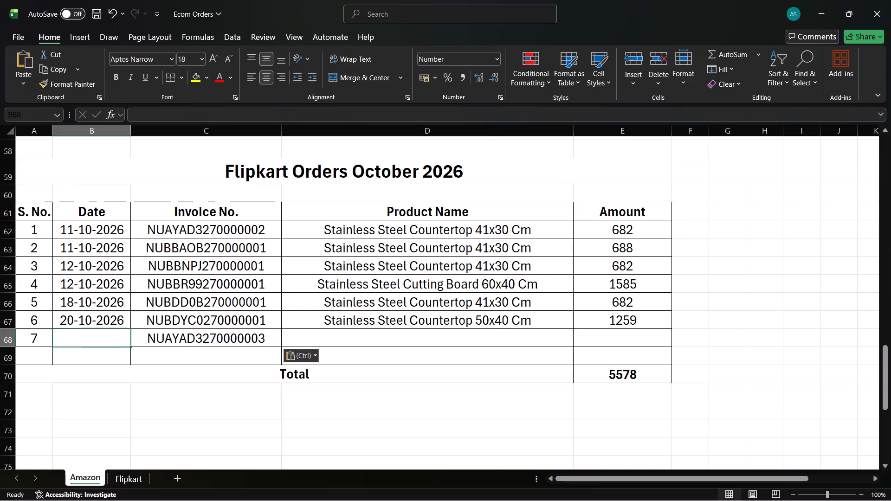
pyautogui.hotkey('alt', 'Tab')
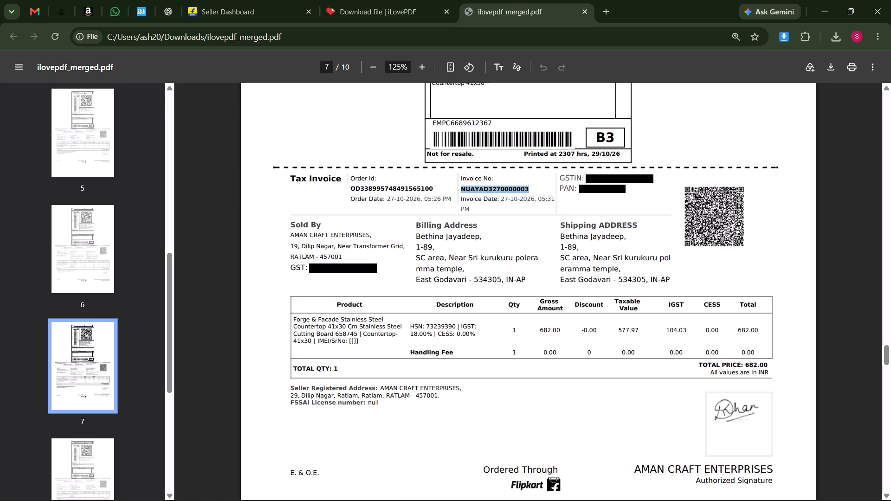
pyautogui.hotkey('alt', 'Tab')
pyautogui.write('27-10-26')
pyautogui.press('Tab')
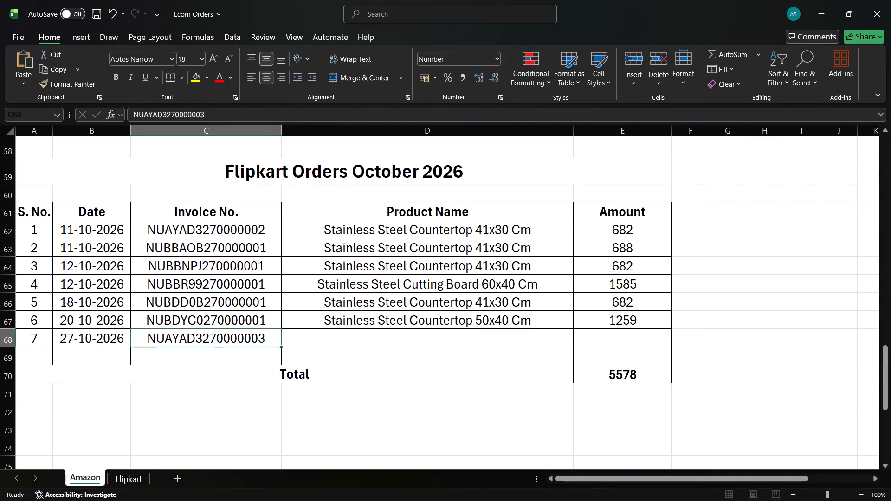
# Select order 7's Product Name cell in Excel and consult the product description on page 7 of the merged PDF.
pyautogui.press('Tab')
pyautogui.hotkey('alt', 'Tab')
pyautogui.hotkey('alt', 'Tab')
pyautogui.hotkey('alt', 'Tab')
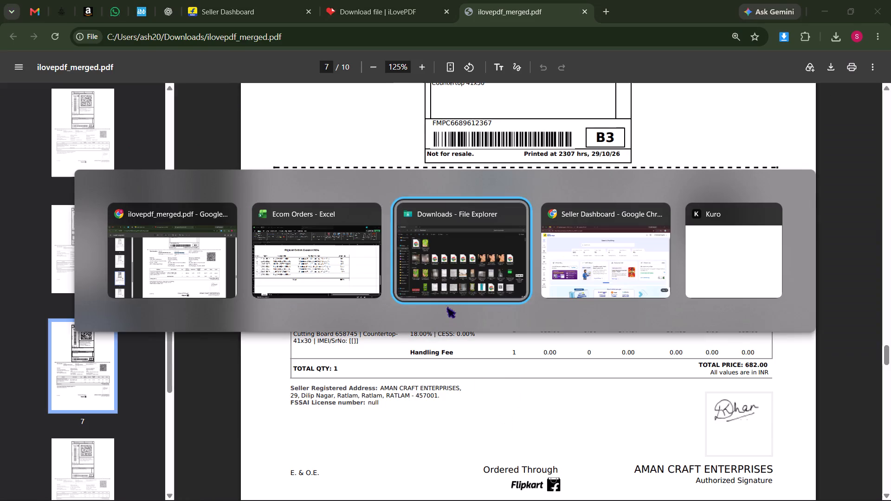
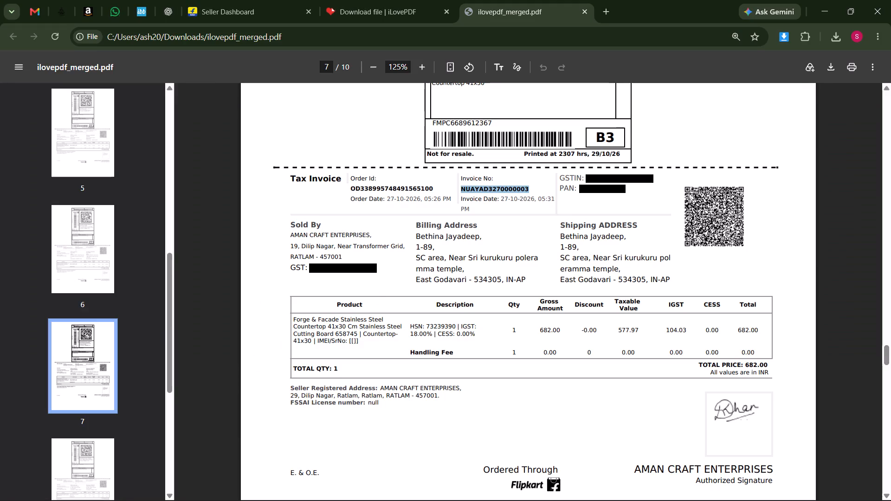
# Copy "Stainless Steel Countertop 41x30 Cm" from page 7 of the merged PDF into order 7's Product Name in Excel, matching the table formatting.
pyautogui.hotkey('alt', 'Tab')
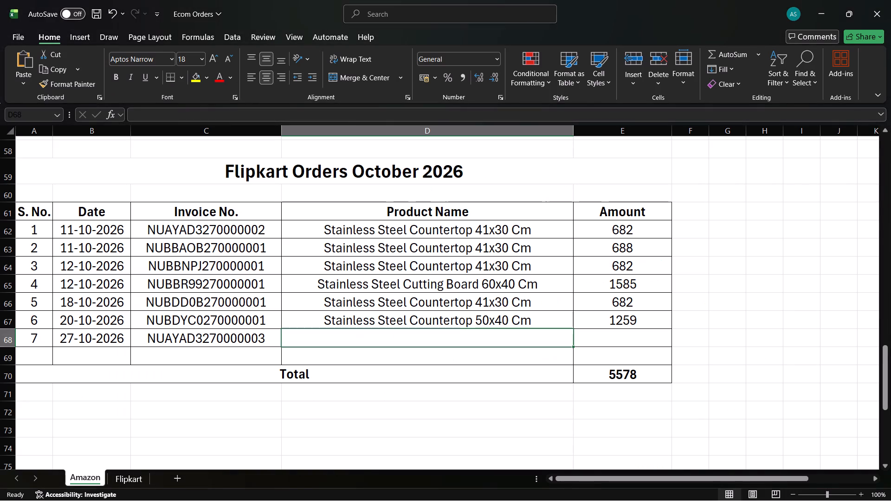
pyautogui.hotkey('alt', 'Tab')
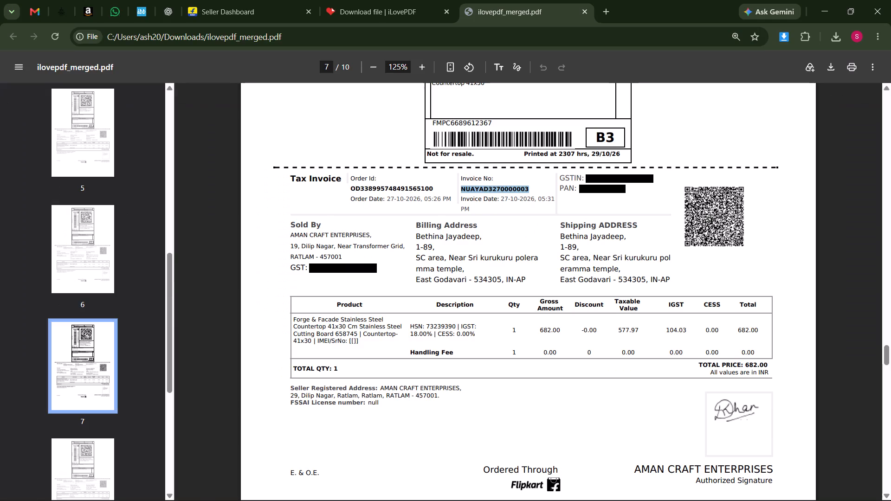
pyautogui.hotkey('alt', 'Tab')
pyautogui.hotkey('alt', 'Tab')
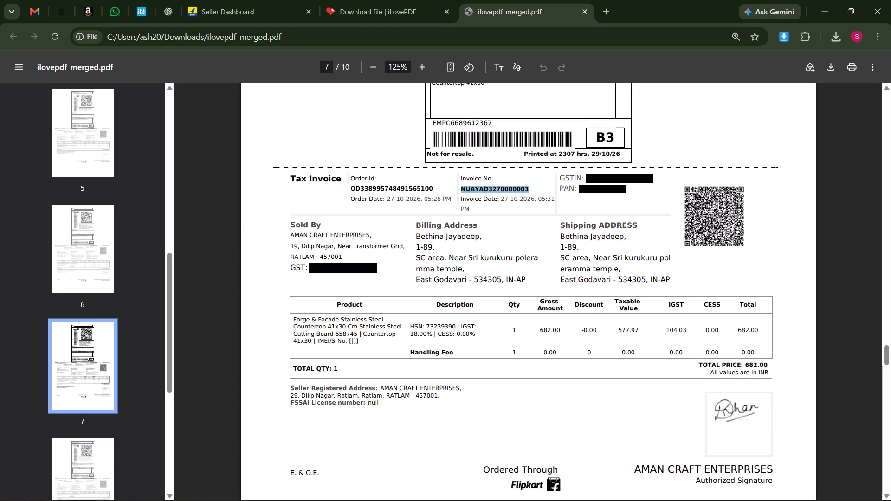
pyautogui.moveTo(340, 320); pyautogui.dragTo(356, 327)
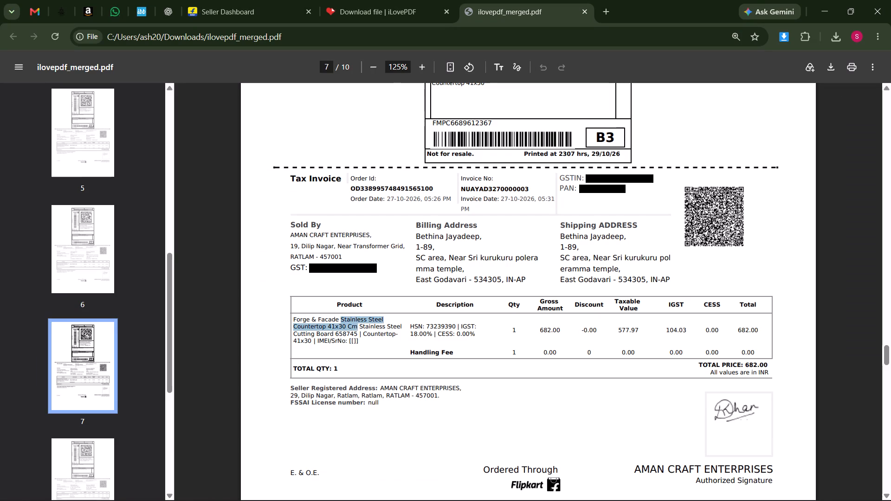
pyautogui.hotkey('ctrl', 'c')
pyautogui.hotkey('alt', 'Tab')
pyautogui.hotkey('ctrl', 'v')
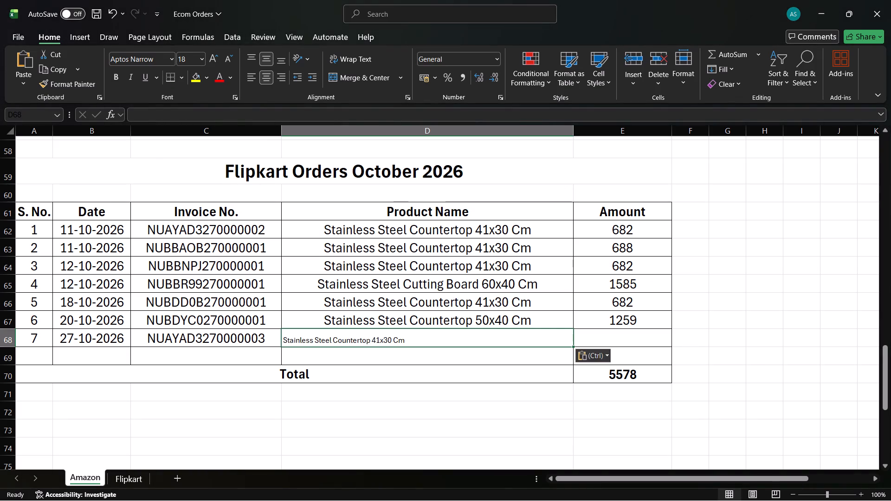
pyautogui.click(583, 356)
pyautogui.click(600, 388)
# Check the total price on page 7 of the merged PDF and set order 7's Amount to 682 in Excel.
pyautogui.press('Tab')
pyautogui.hotkey('alt', 'Tab')
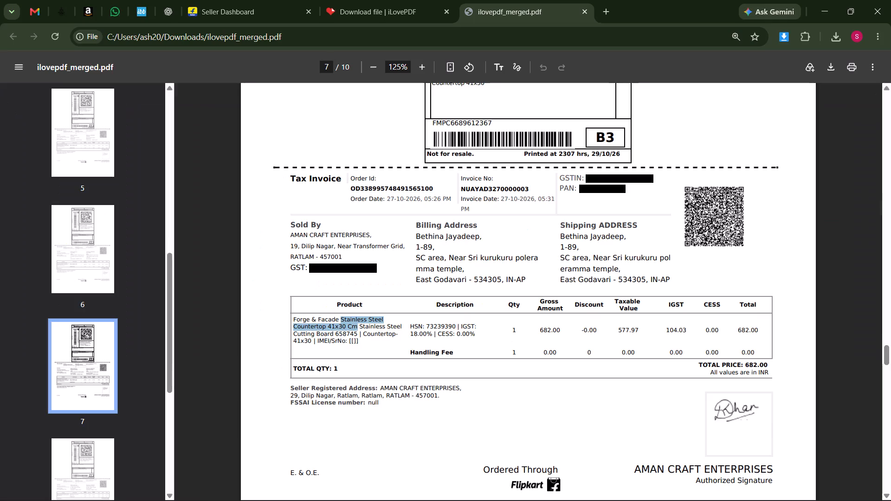
pyautogui.hotkey('alt', 'Tab')
pyautogui.write('682')
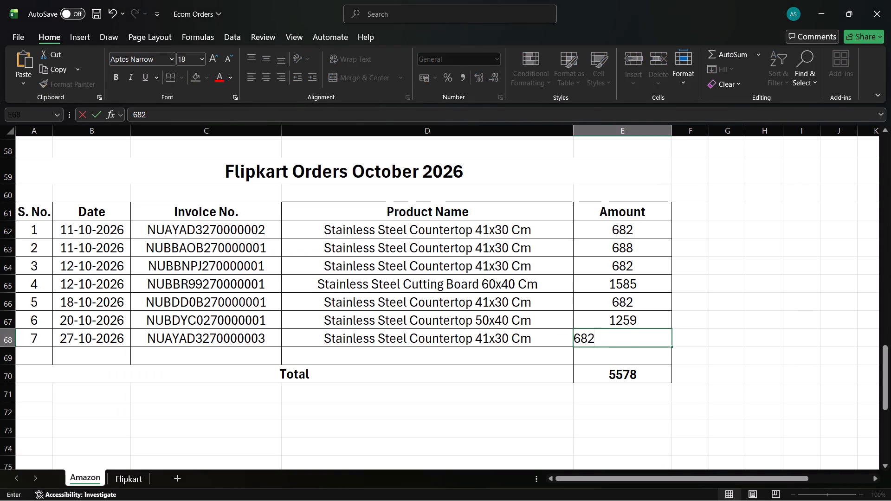
pyautogui.press('Return')
# Start order 8 in the next empty row of the Excel table, with Date 28-10-2026 taken from page 8 of the merged PDF.
pyautogui.click(37, 362)
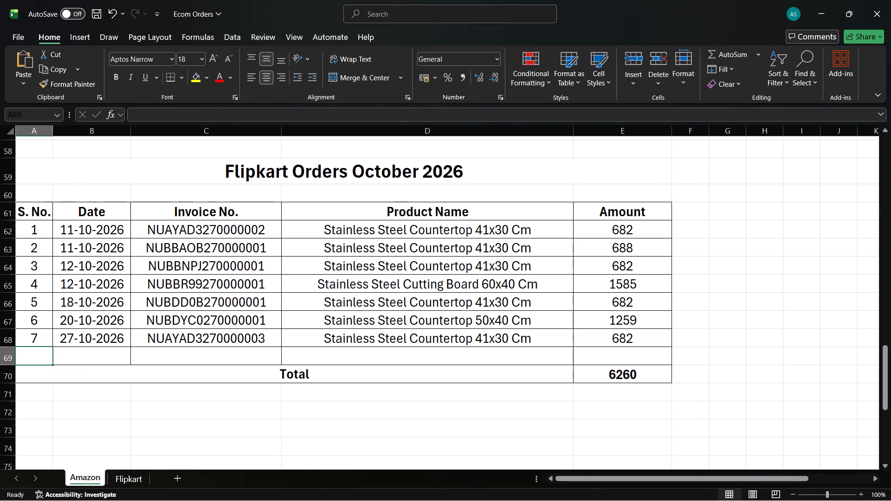
pyautogui.press('8')
pyautogui.press('Tab')
pyautogui.hotkey('alt', 'Tab')
pyautogui.scroll(-5, 109, 385)
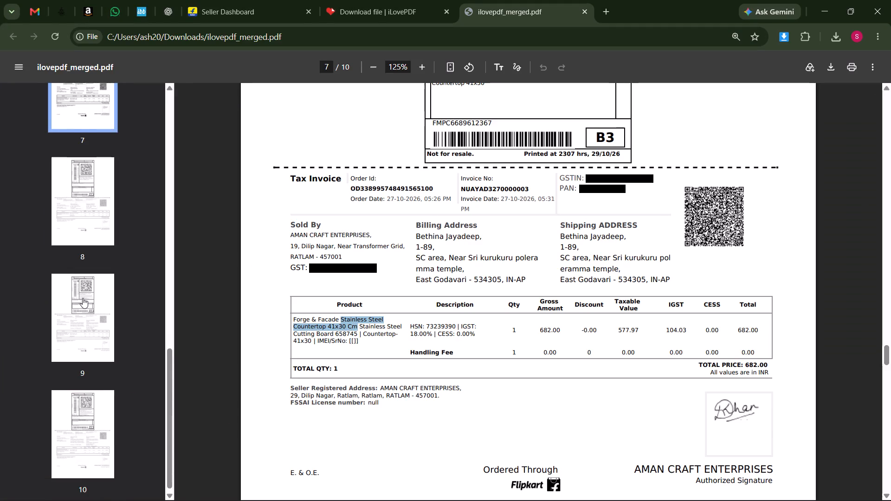
pyautogui.scroll(-2, 83, 296)
pyautogui.click(84, 205)
pyautogui.scroll(-5, 402, 288)
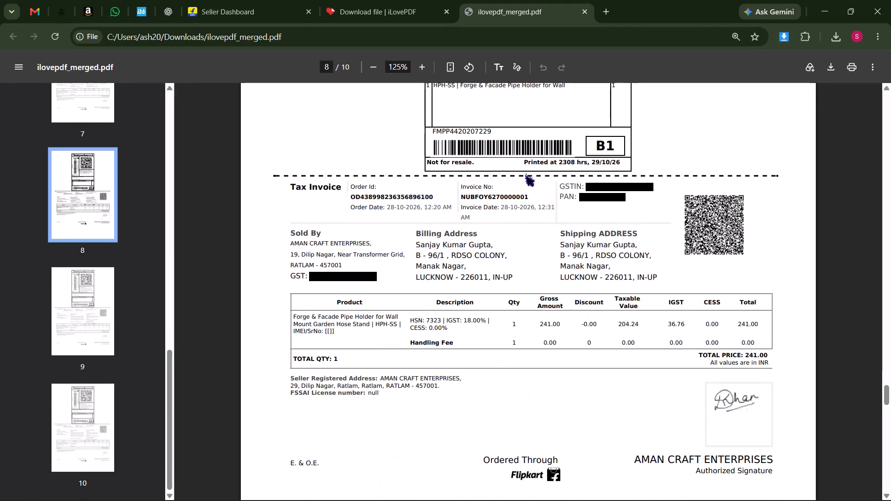
pyautogui.hotkey('alt', 'Tab')
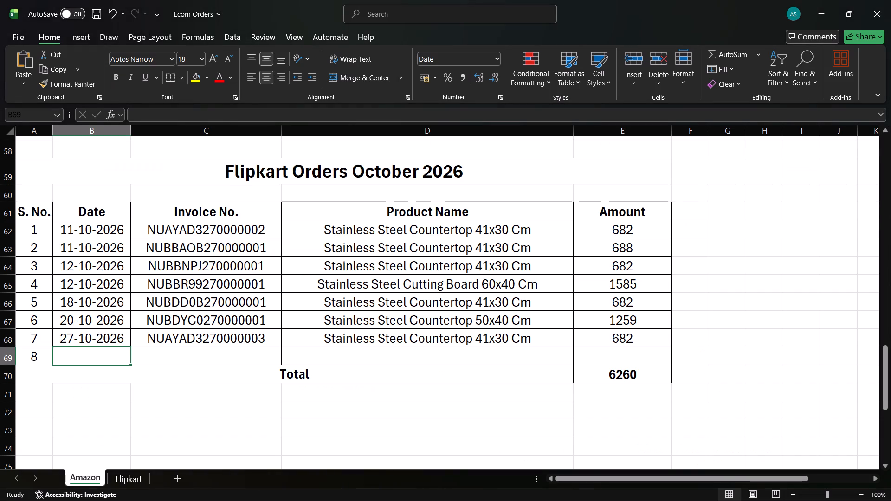
pyautogui.write('28-10-26')
pyautogui.press('Tab')
pyautogui.hotkey('alt', 'Tab')
pyautogui.doubleClick(502, 188)
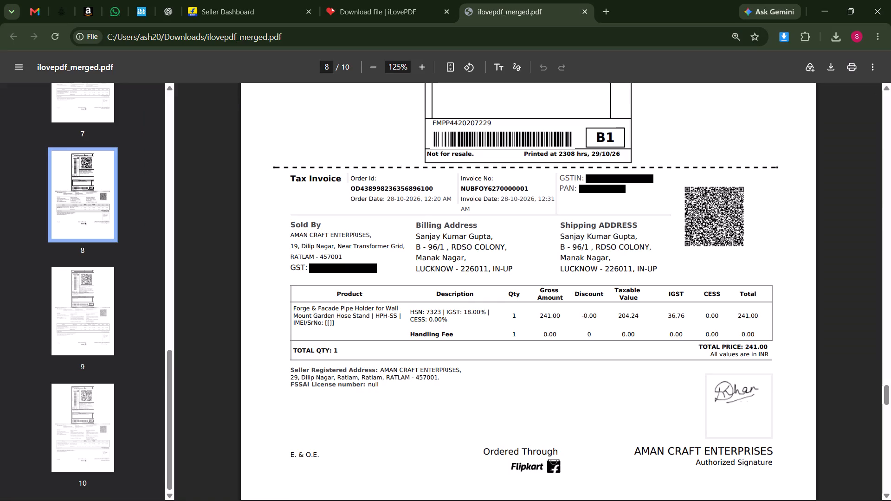
pyautogui.doubleClick(523, 187)
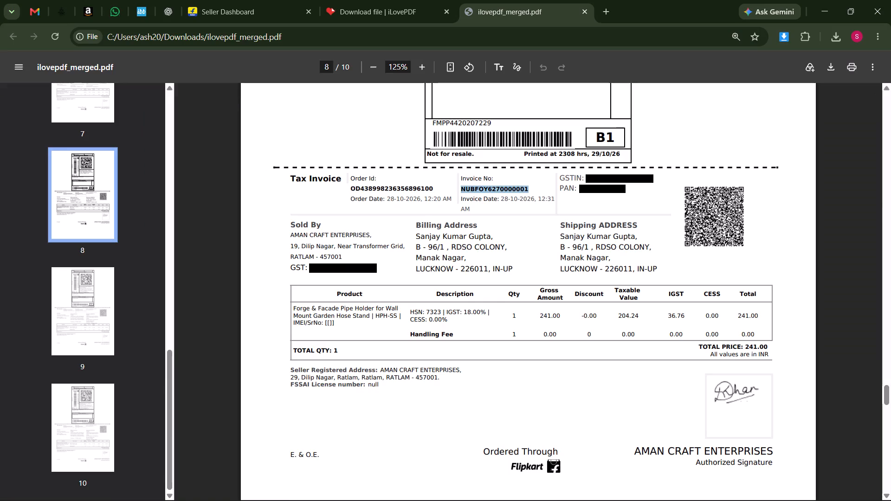
pyautogui.hotkey('ctrl', 'c')
pyautogui.hotkey('alt', 'Tab')
pyautogui.hotkey('ctrl', 'v')
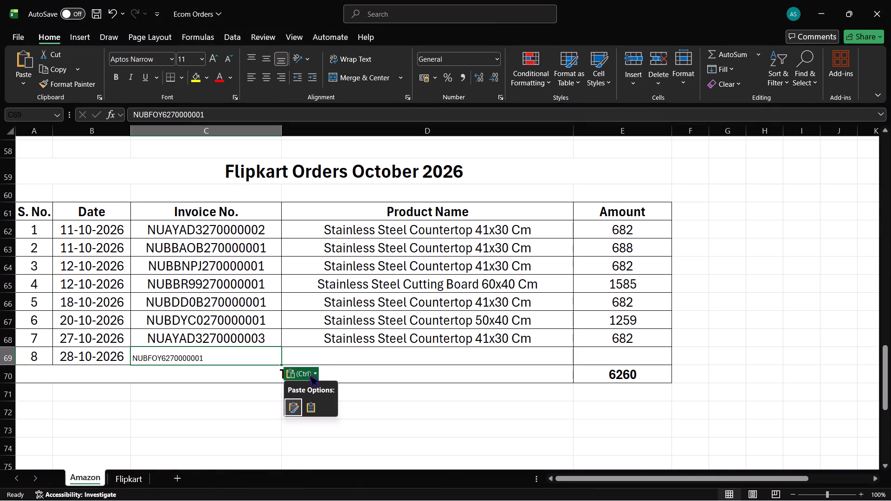
pyautogui.click(305, 374)
pyautogui.click(311, 375)
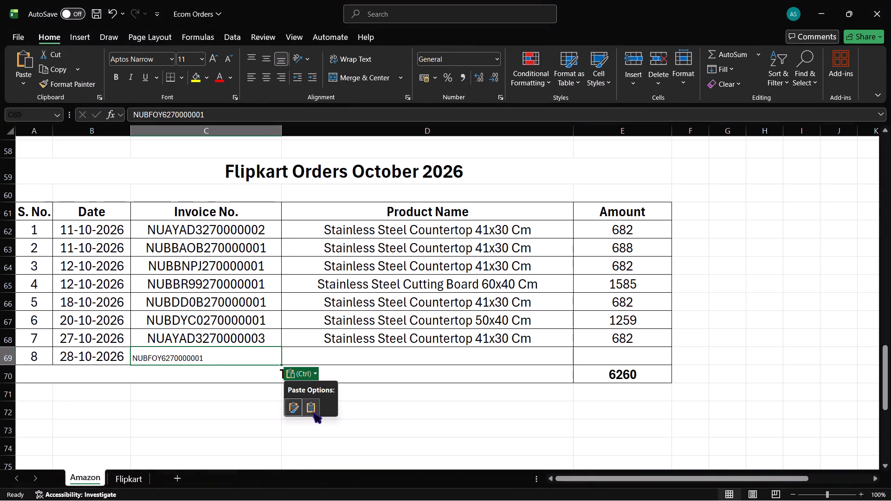
pyautogui.click(313, 411)
# Copy "Pipe Holder for Wall Mount Garden Hose Stand" from page 8 of the PDF into order 8's Product Name in Excel, matching the table formatting.
pyautogui.click(329, 349)
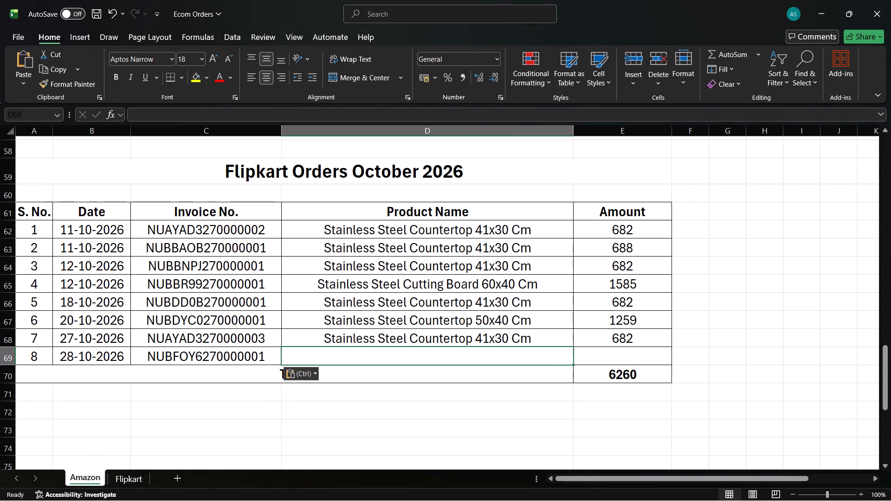
pyautogui.hotkey('alt', 'Tab')
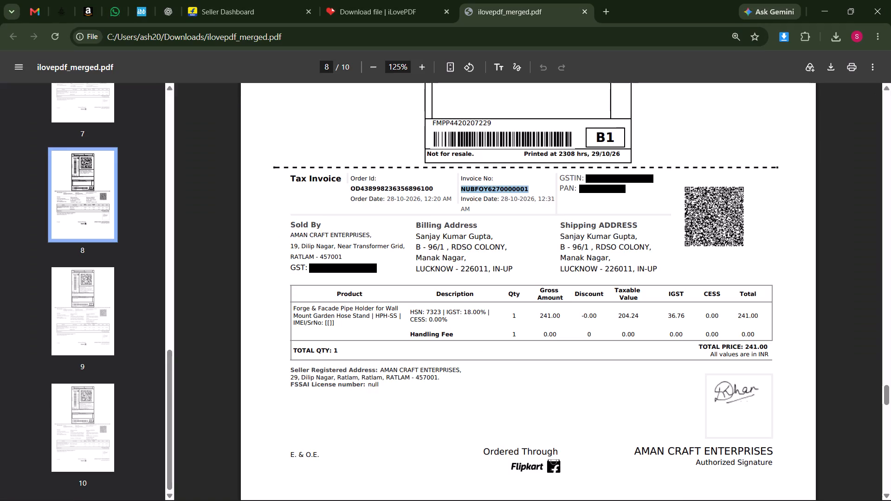
pyautogui.moveTo(341, 305); pyautogui.dragTo(354, 317)
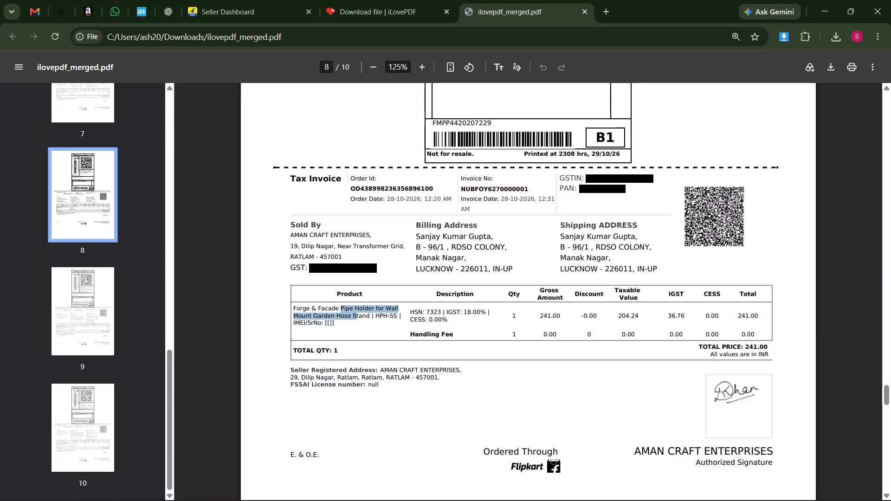
pyautogui.moveTo(354, 317); pyautogui.dragTo(368, 314)
pyautogui.moveTo(368, 314); pyautogui.dragTo(369, 314)
pyautogui.moveTo(369, 314); pyautogui.dragTo(369, 314)
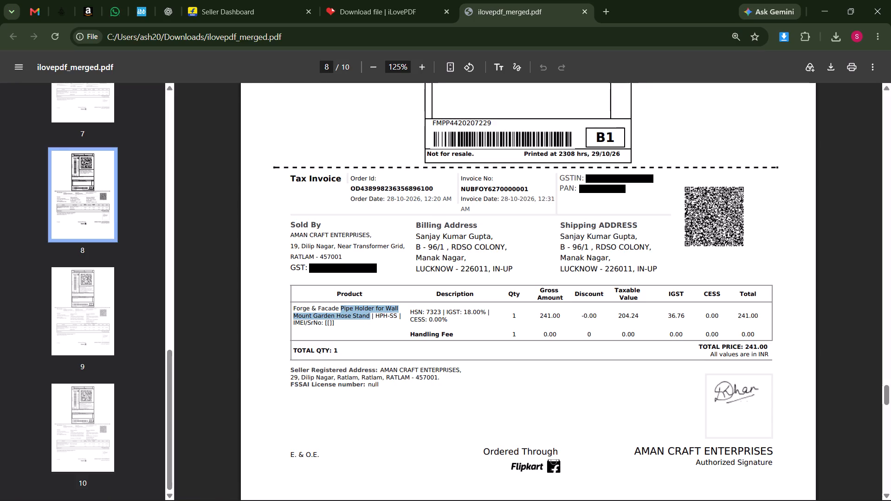
pyautogui.hotkey('ctrl', 'c')
pyautogui.hotkey('alt', 'Tab')
pyautogui.hotkey('ctrl', 'v')
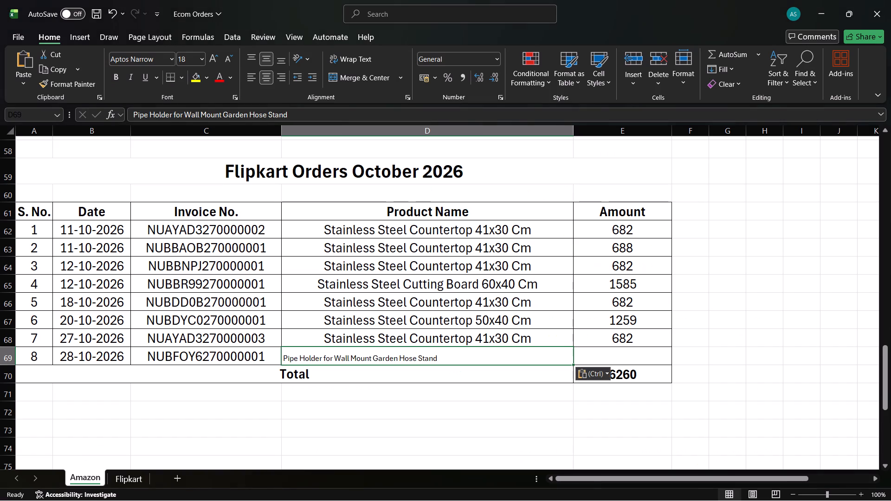
pyautogui.click(594, 377)
pyautogui.click(602, 407)
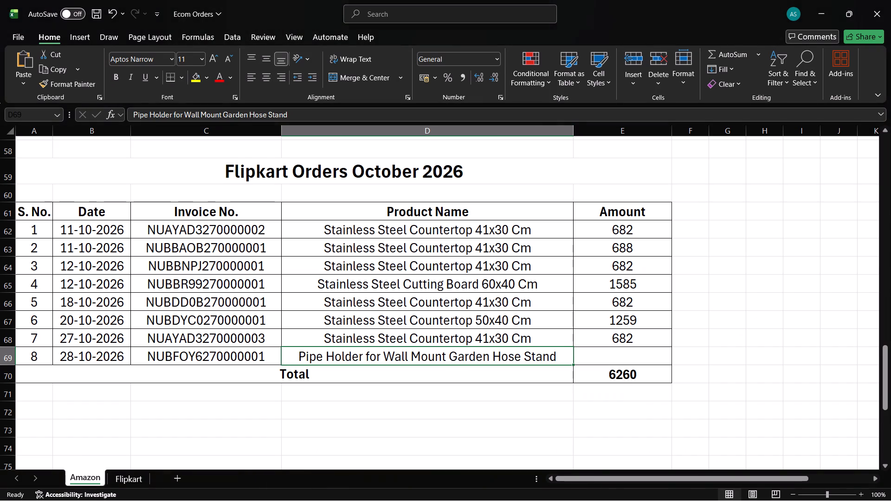
# Add the prefix "SS" and a space to the start of order 8's Product Name.
pyautogui.doubleClick(296, 358)
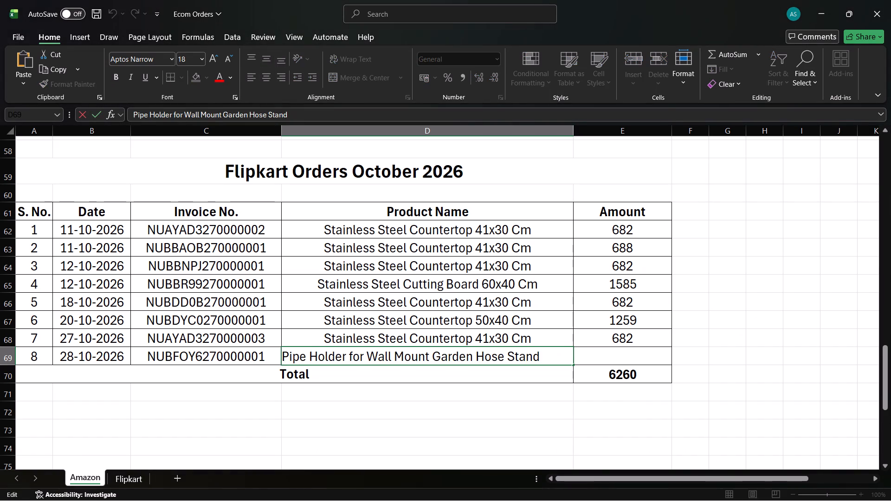
pyautogui.press('Left')
pyautogui.press('Left')
pyautogui.press('Left')
pyautogui.press('Left')
pyautogui.press('Left')
pyautogui.press('Left')
pyautogui.write('SS')
pyautogui.press('space')
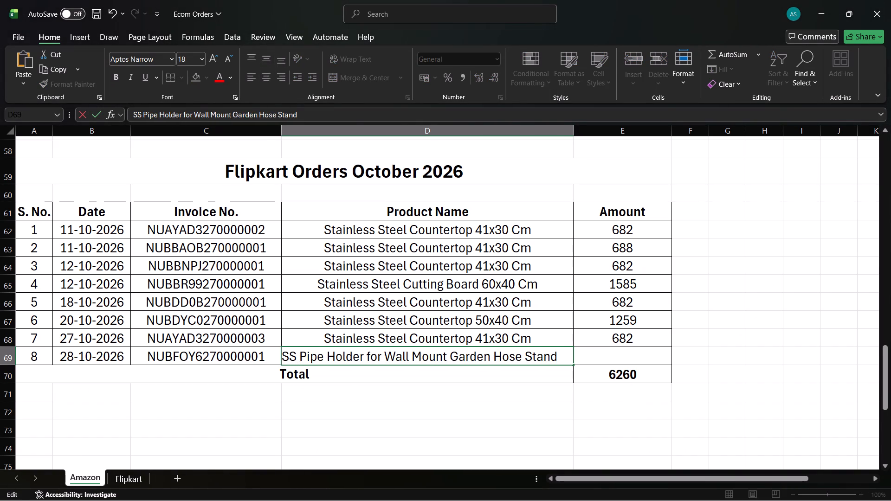
pyautogui.press('Tab')
# Check the total price on page 8 of the merged PDF and set order 8's Amount to 241 in Excel.
pyautogui.hotkey('alt', 'Tab')
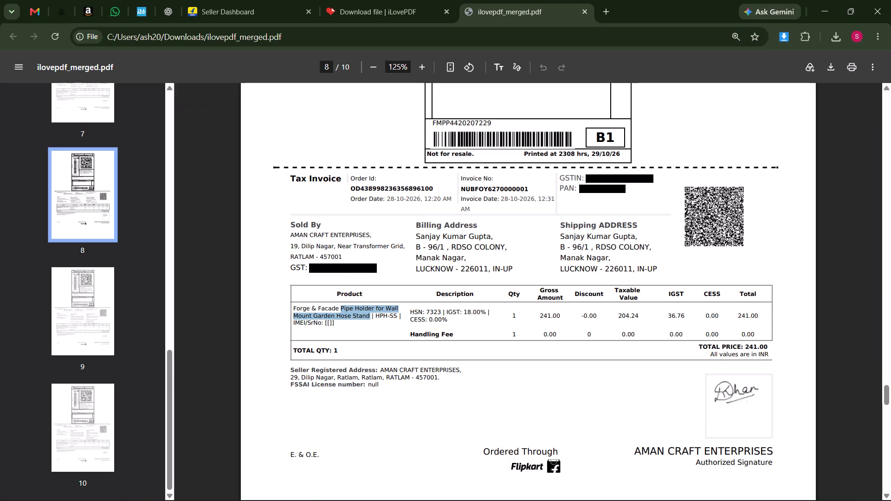
pyautogui.click(370, 322)
pyautogui.hotkey('alt', 'Tab')
pyautogui.hotkey('alt', 'Tab')
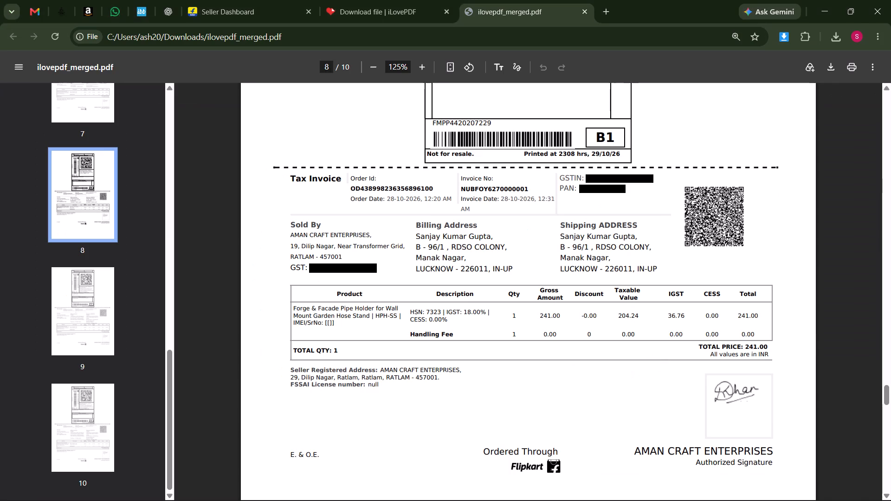
pyautogui.hotkey('alt', 'Tab')
pyautogui.write('241')
pyautogui.press('Return')
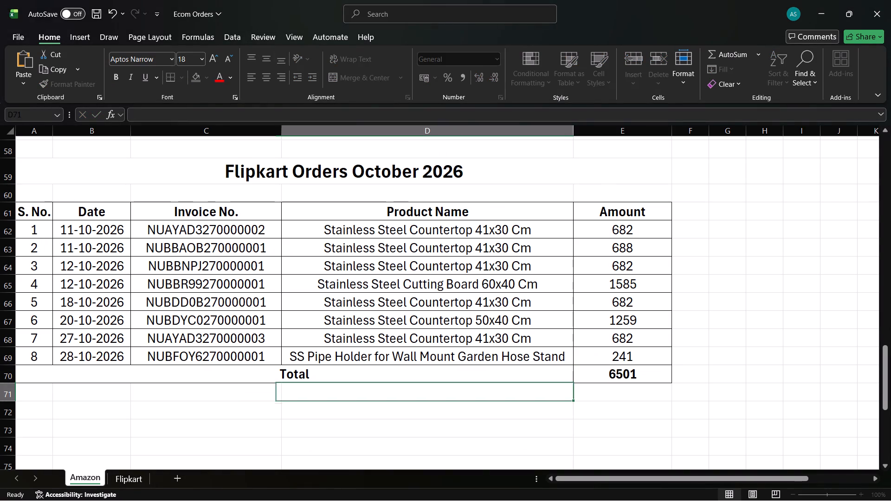
# Insert two blank rows above the Total row of the Flipkart Orders October 2026 table.
pyautogui.click(11, 379)
pyautogui.hotkey('ctrl', '+')
pyautogui.hotkey('ctrl', '+')
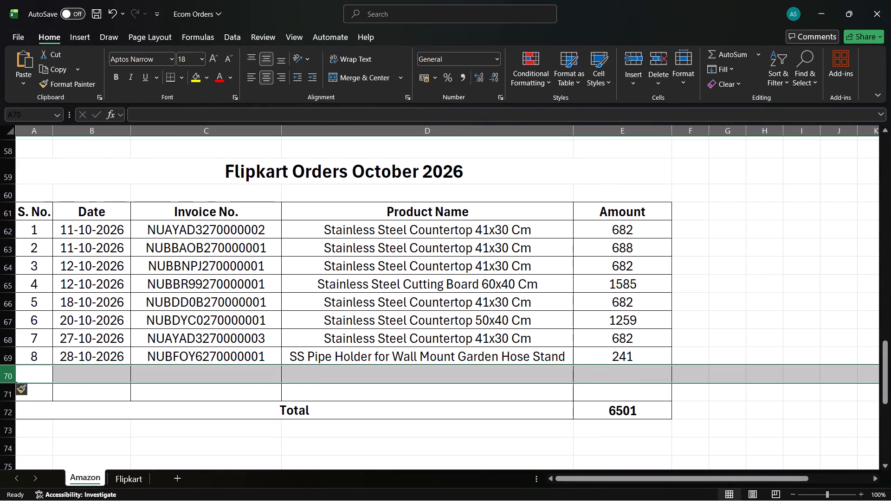
# Start order 9 in the first blank row, check page 9's invoice date in the PDF, and fill the Date down from order 8.
pyautogui.click(41, 378)
pyautogui.press('9')
pyautogui.press('Tab')
pyautogui.hotkey('alt', 'Tab')
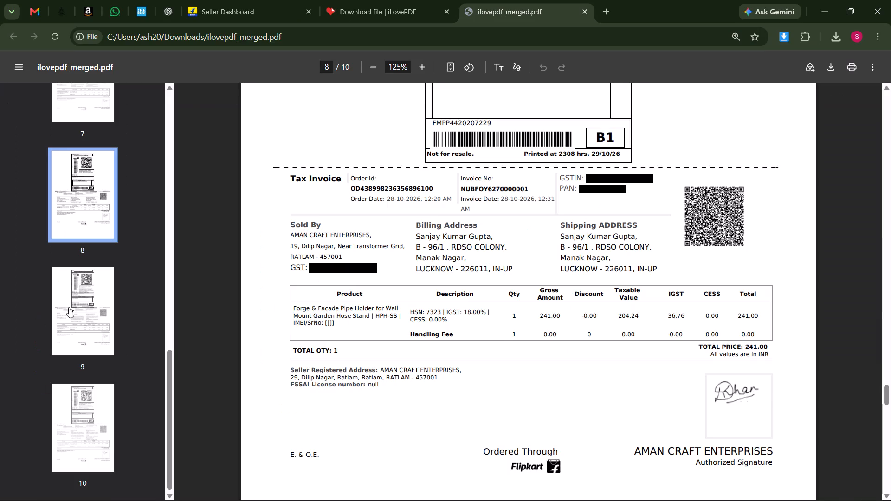
pyautogui.click(79, 307)
pyautogui.scroll(-4, 526, 353)
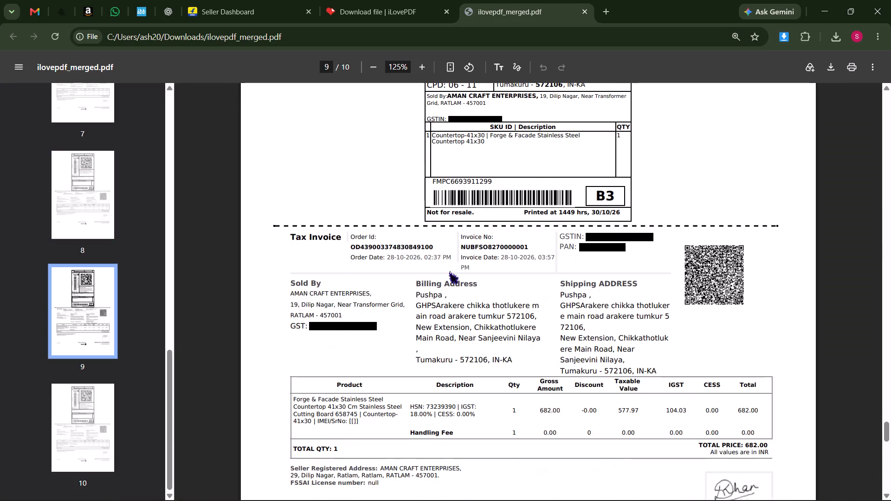
pyautogui.hotkey('alt', 'Tab')
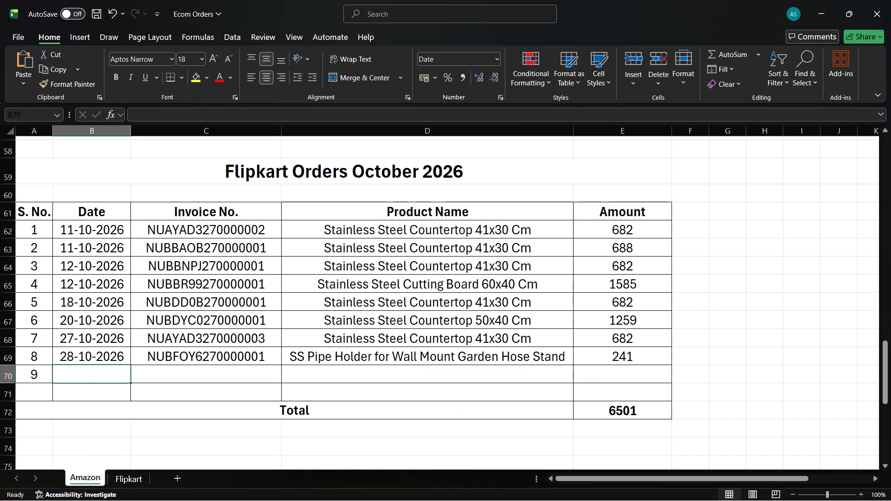
pyautogui.hotkey('ctrl', 'd')
pyautogui.press('Tab')
pyautogui.hotkey('alt', 'Tab')
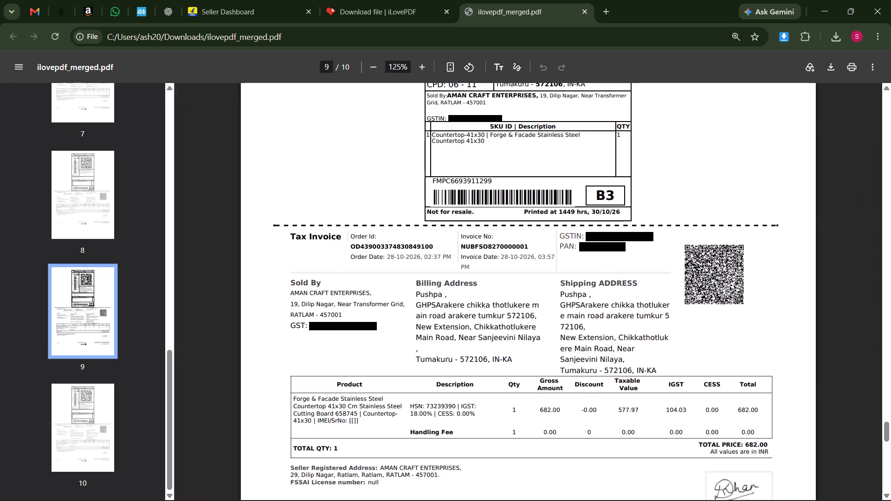
pyautogui.doubleClick(520, 247)
pyautogui.hotkey('ctrl', 'c')
pyautogui.hotkey('alt', 'Tab')
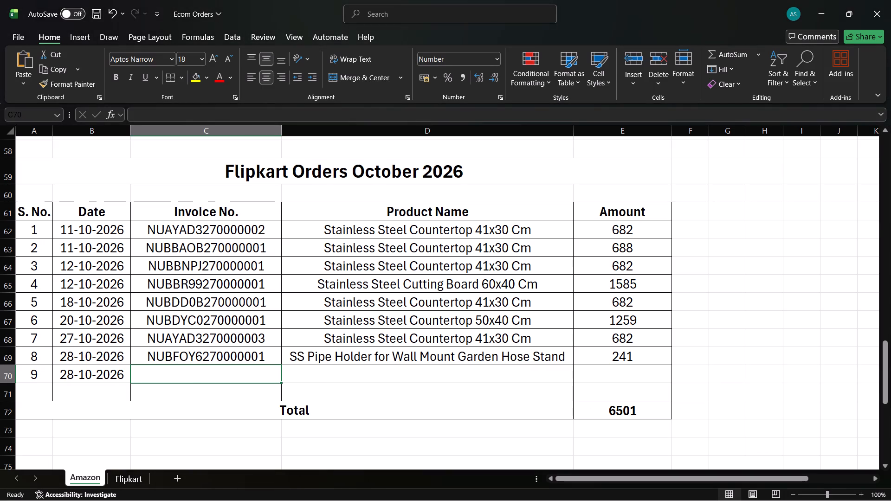
pyautogui.hotkey('ctrl', 'v')
pyautogui.click(312, 390)
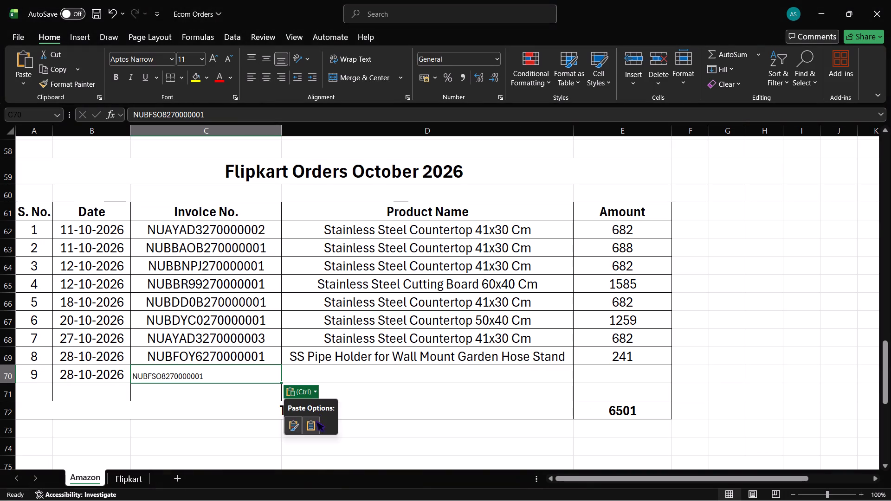
pyautogui.click(315, 421)
pyautogui.press('Tab')
# Check the product on page 9 of the PDF and copy order 7's Product Name, Stainless Steel Countertop 41x30 Cm, into order 9.
pyautogui.hotkey('alt', 'Tab')
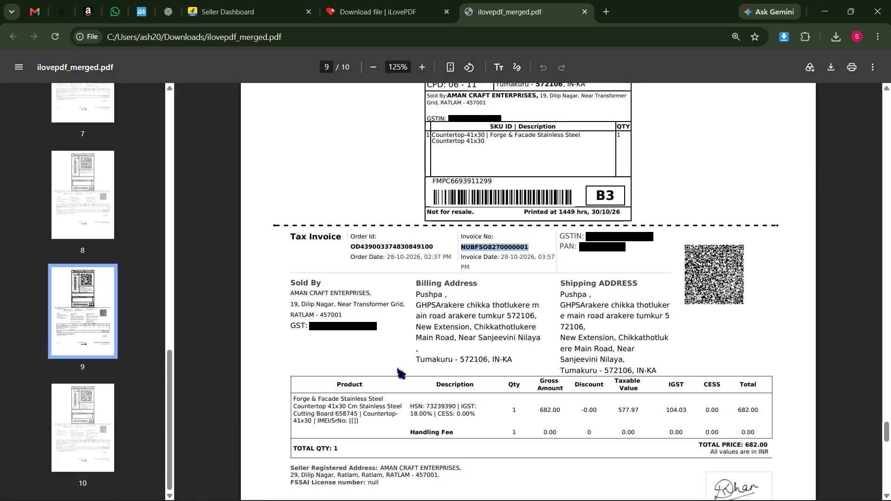
pyautogui.hotkey('alt', 'Tab')
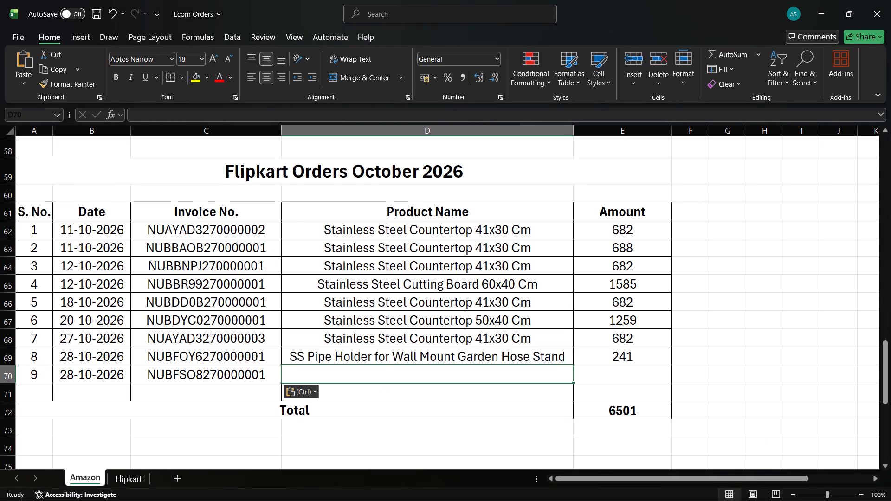
pyautogui.click(465, 338)
pyautogui.hotkey('ctrl', 'c')
pyautogui.click(423, 377)
pyautogui.hotkey('ctrl', 'v')
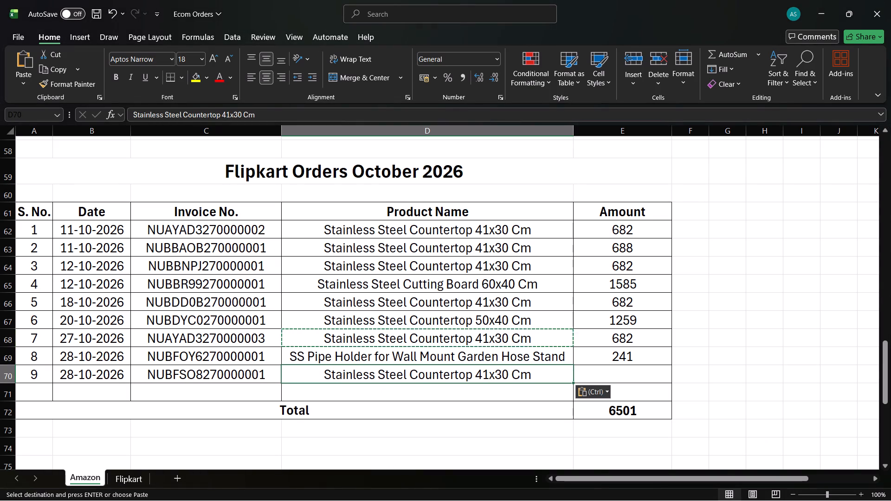
pyautogui.press('Escape')
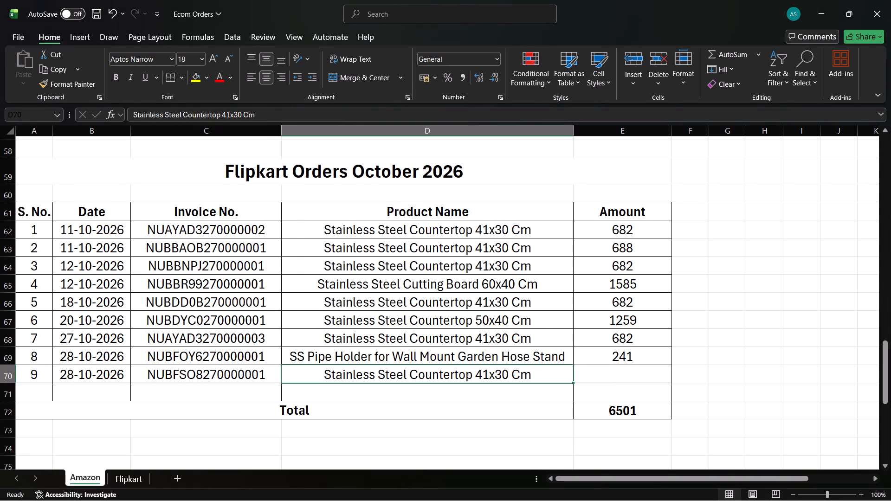
# Check the total price on page 9 of the merged PDF and set order 9's Amount to 682 in Excel.
pyautogui.press('Tab')
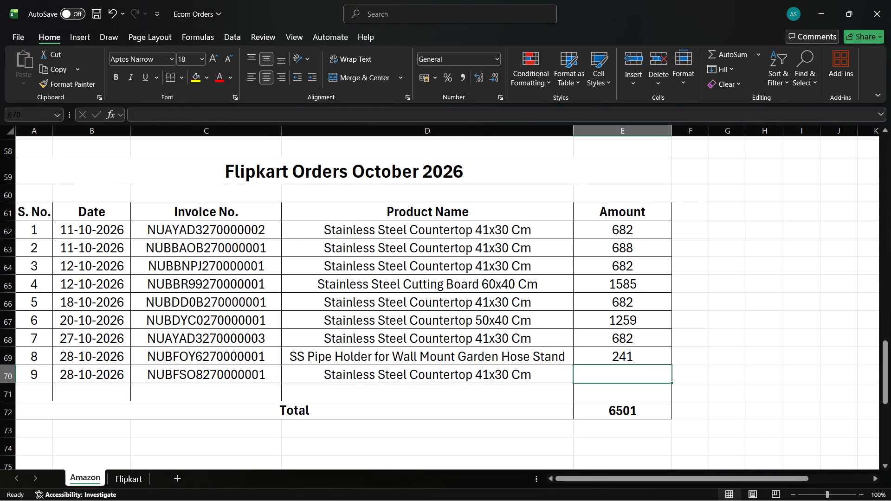
pyautogui.hotkey('alt', 'Tab')
pyautogui.hotkey('alt', 'Tab')
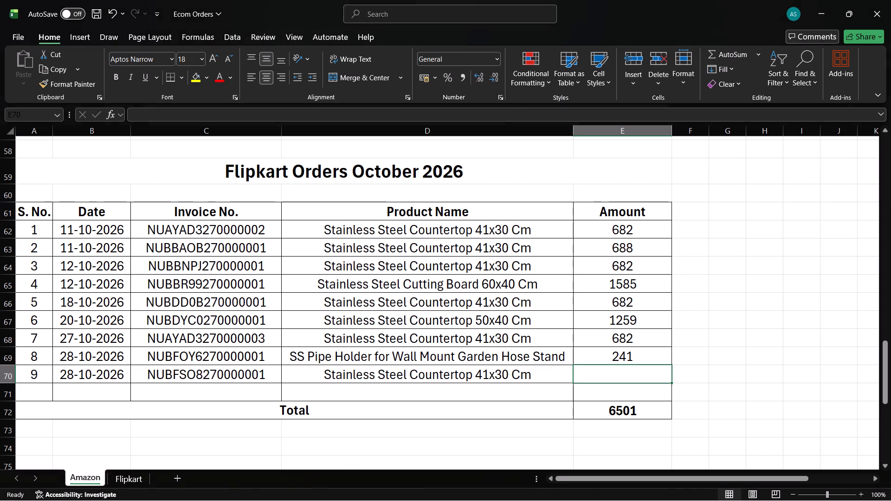
pyautogui.hotkey('alt', 'Tab')
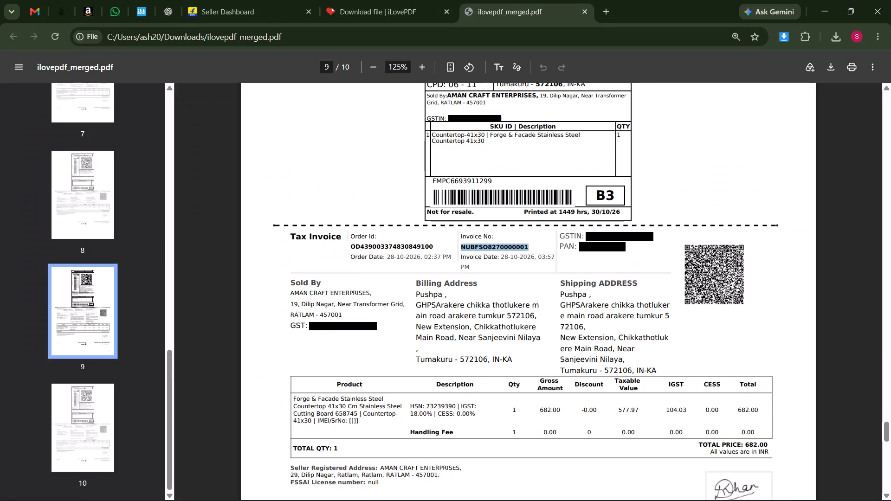
pyautogui.hotkey('alt', 'Tab')
pyautogui.hotkey('alt', 'Tab')
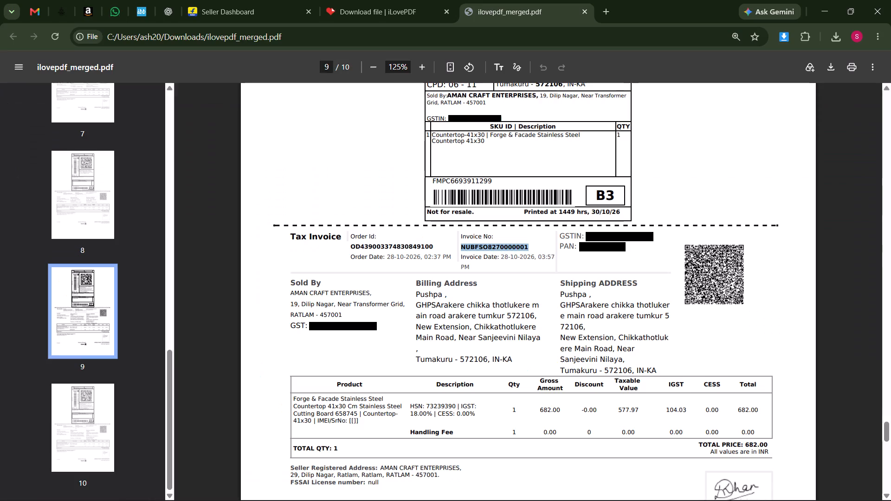
pyautogui.hotkey('alt', 'Tab')
pyautogui.write('682')
pyautogui.press('Return')
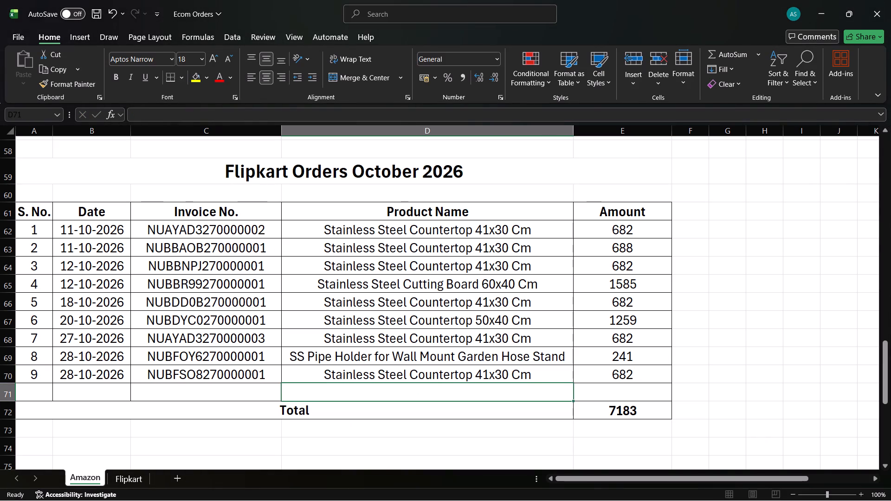
# Number the remaining blank row 10, copy the invoice number from page 10 of the PDF, and fill the Date down from order 9.
pyautogui.click(32, 392)
pyautogui.write('10')
pyautogui.press('Tab')
pyautogui.hotkey('alt', 'Tab')
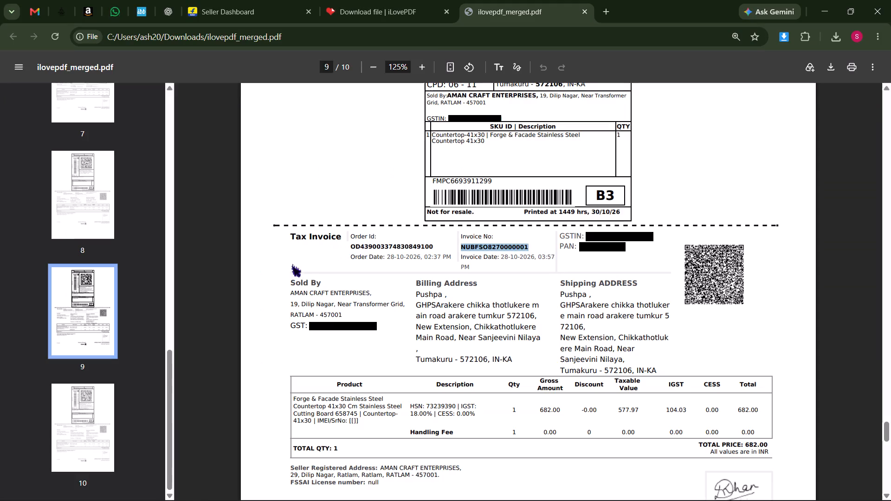
pyautogui.hotkey('alt', 'Tab')
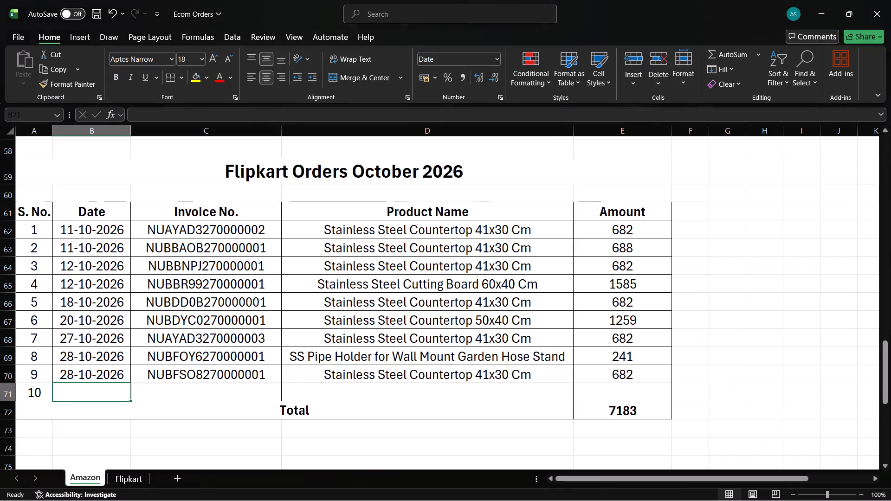
pyautogui.hotkey('alt', 'Tab')
pyautogui.click(68, 412)
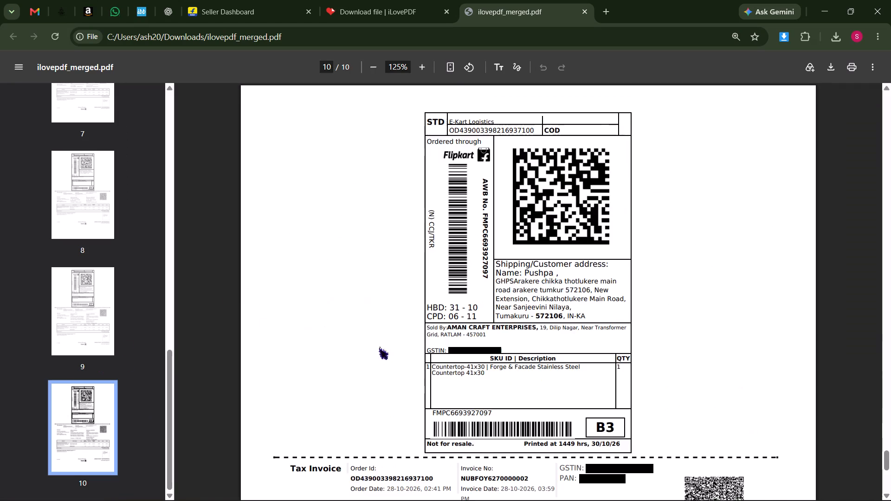
pyautogui.scroll(-5, 425, 333)
pyautogui.doubleClick(521, 186)
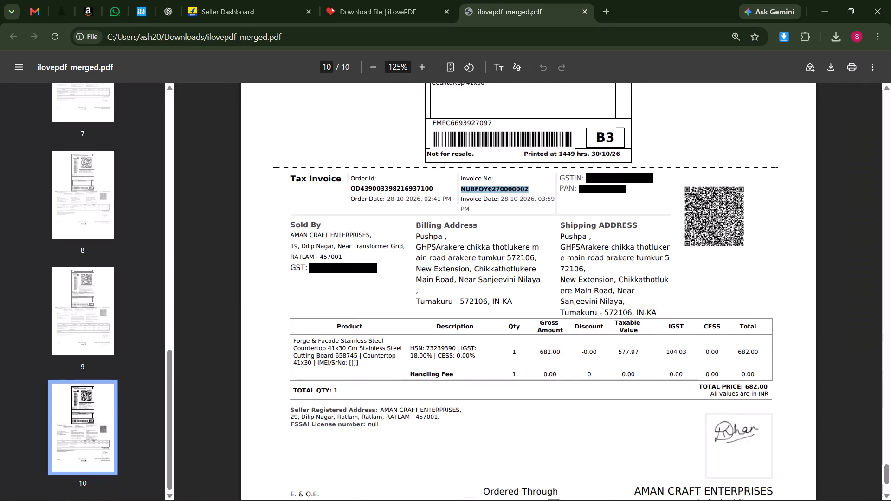
pyautogui.hotkey('ctrl', 'c')
pyautogui.hotkey('alt', 'Tab')
pyautogui.hotkey('ctrl', 'd')
pyautogui.press('Tab')
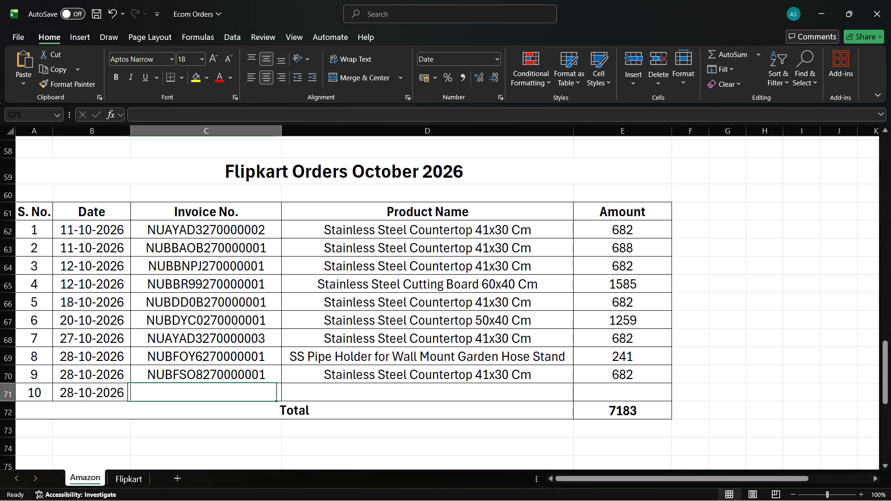
pyautogui.hotkey('alt', 'Tab')
pyautogui.hotkey('alt', 'Tab')
pyautogui.hotkey('ctrl', 'v')
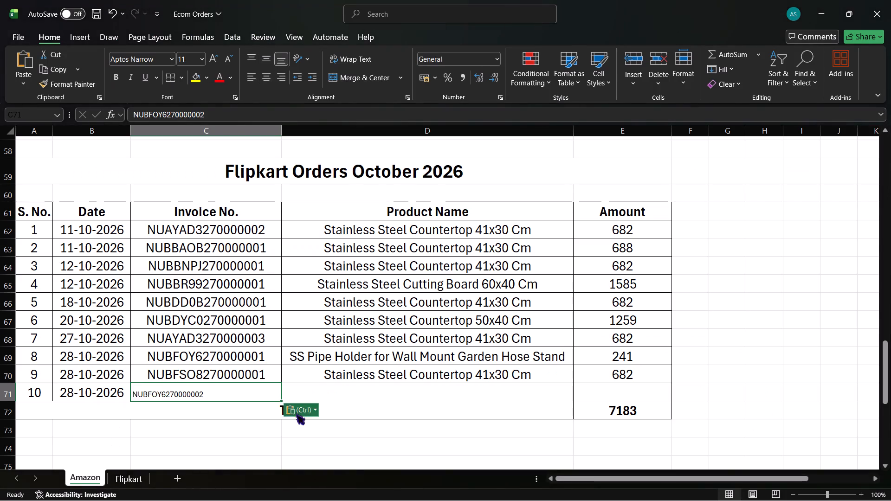
pyautogui.click(305, 405)
pyautogui.click(312, 441)
pyautogui.press('Tab')
# Check page 10's product and total price in the PDF, and fill order 10's Product Name and Amount down from order 9.
pyautogui.hotkey('alt', 'Tab')
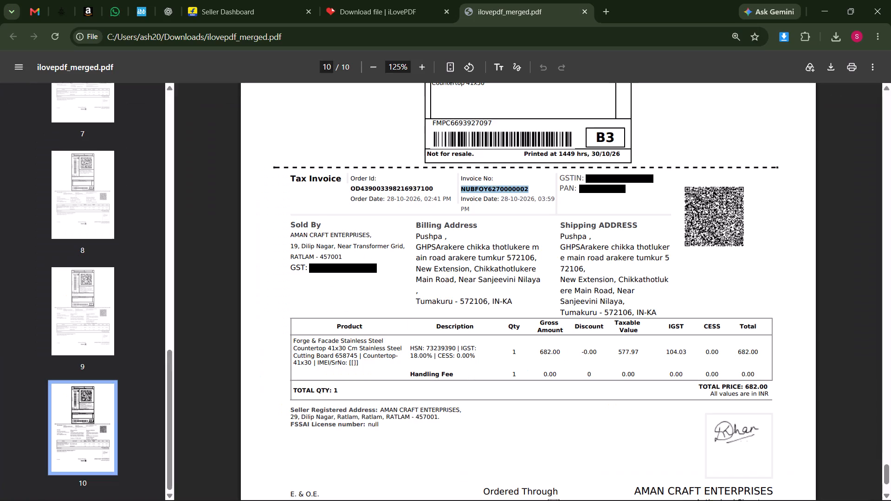
pyautogui.hotkey('alt', 'Tab')
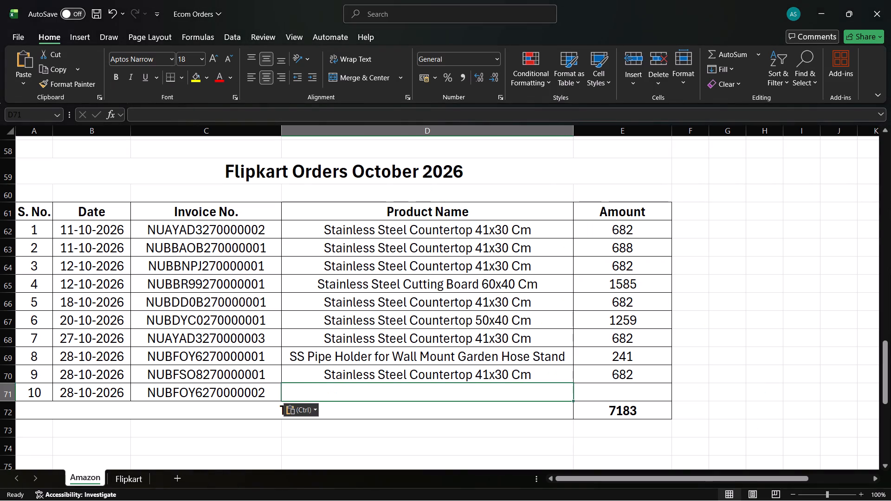
pyautogui.hotkey('ctrl', 'd')
pyautogui.press('Tab')
pyautogui.hotkey('alt', 'Tab')
pyautogui.hotkey('alt', 'Tab')
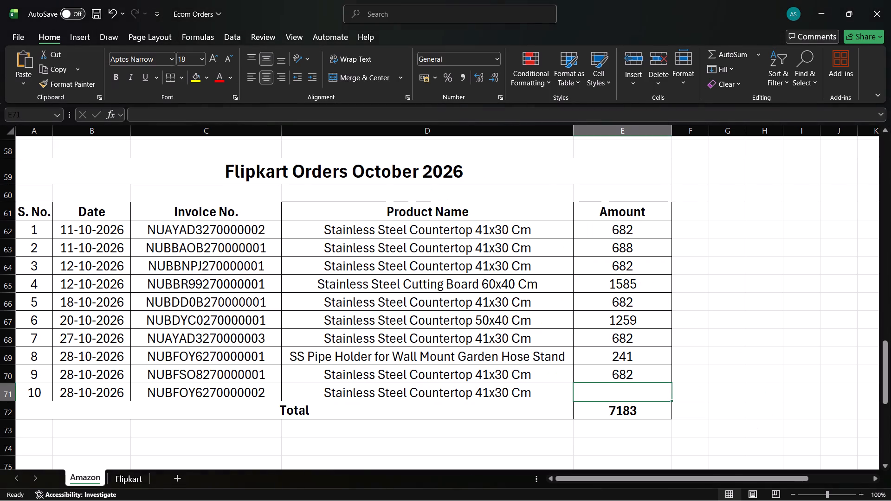
pyautogui.hotkey('ctrl', 'd')
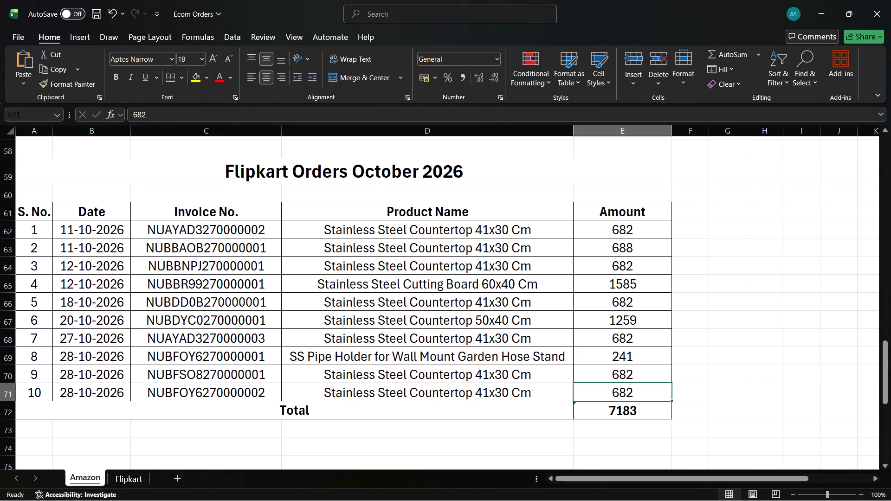
# Extend the Flipkart Total formula to sum E62:E71 and check it against the sum of the ten selected amounts.
pyautogui.click(628, 417)
pyautogui.press('F2')
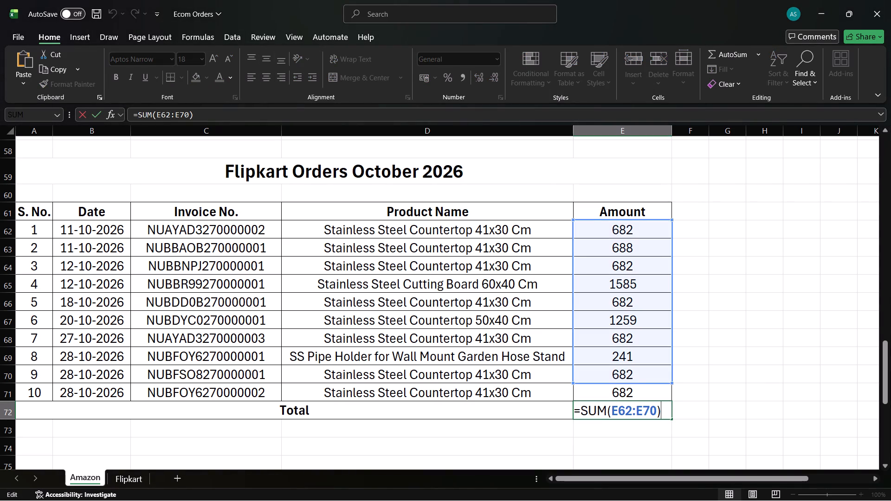
pyautogui.moveTo(671, 384); pyautogui.dragTo(677, 394)
pyautogui.press('Return')
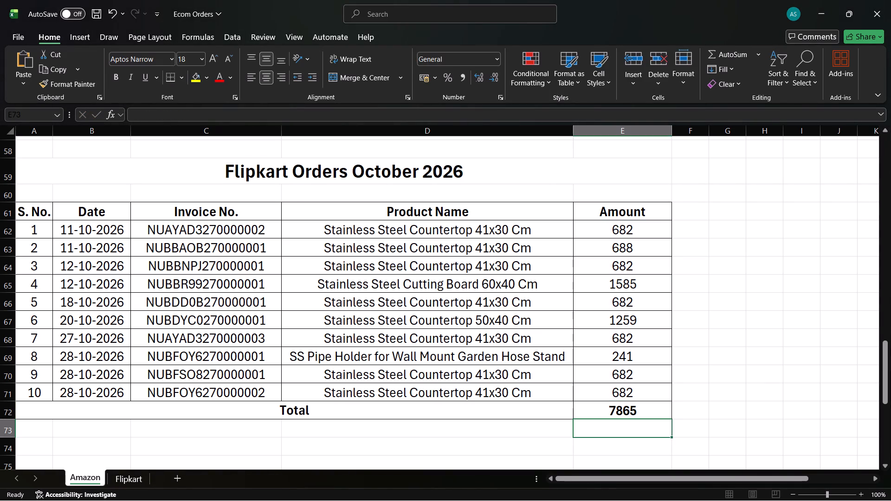
pyautogui.moveTo(599, 234); pyautogui.dragTo(628, 393)
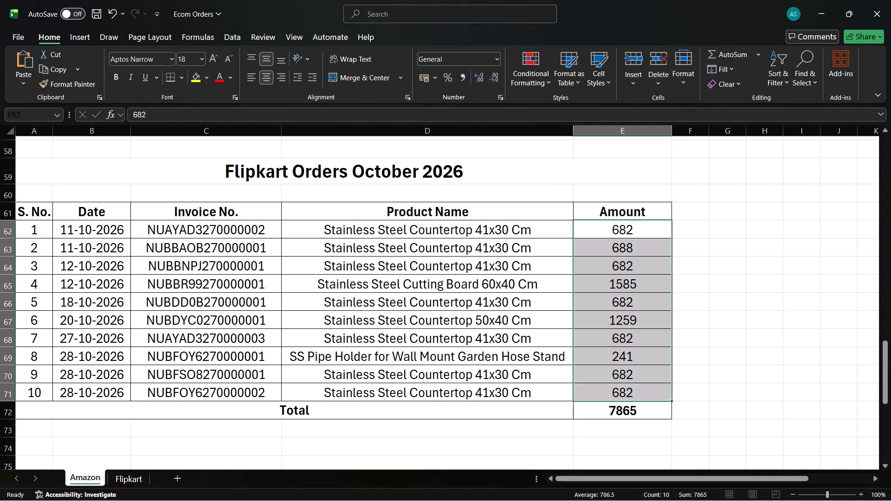
pyautogui.click(339, 433)
# Save the Ecom Orders workbook.
pyautogui.scroll(-3, 417, 414)
pyautogui.hotkey('ctrl', 's')
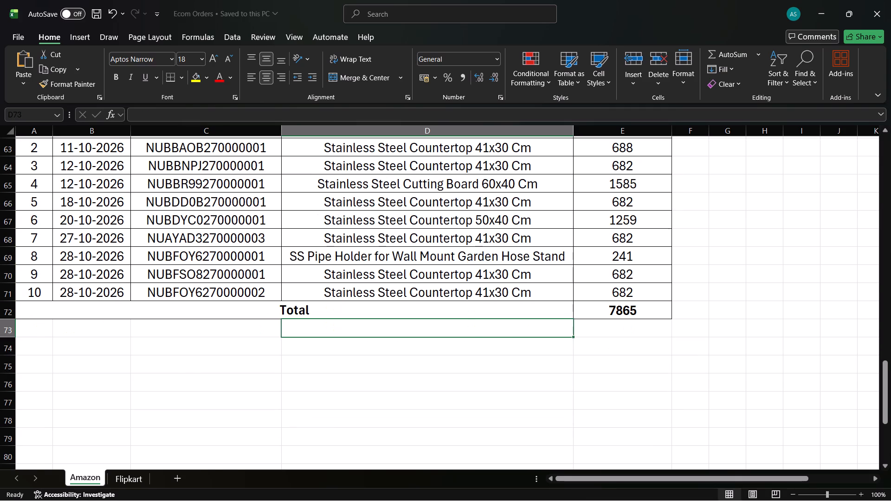
# Change the month in the Amazon table's title at the top of the sheet so it reads "Amazon Orders October 2026".
pyautogui.scroll(19, 194, 345)
pyautogui.scroll(18, 194, 345)
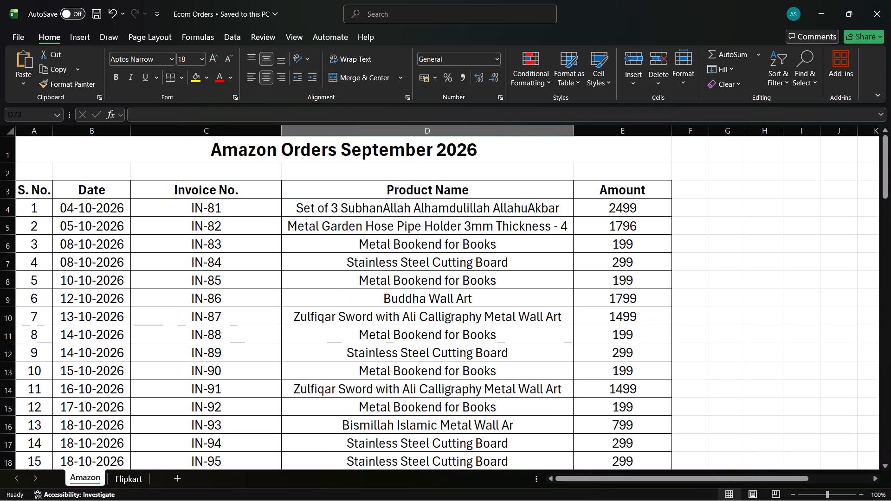
pyautogui.scroll(3, 194, 344)
pyautogui.moveTo(168, 148); pyautogui.dragTo(622, 407)
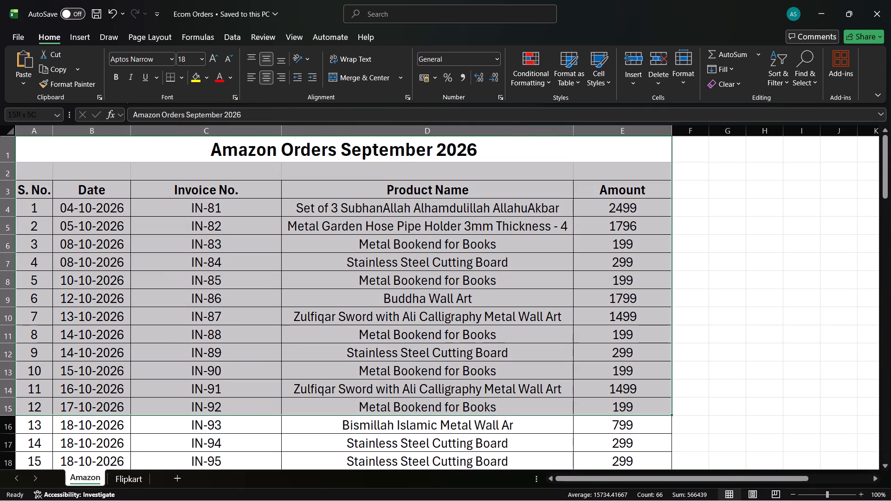
pyautogui.moveTo(622, 407); pyautogui.dragTo(624, 407)
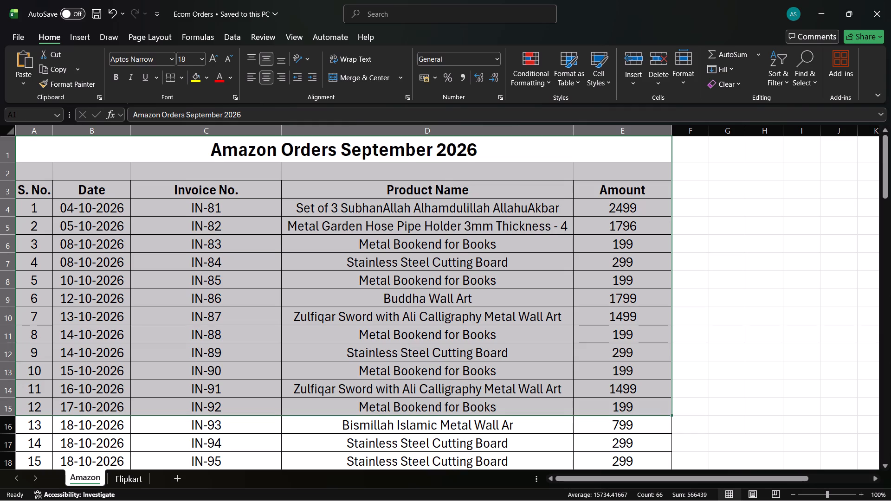
pyautogui.doubleClick(431, 153)
pyautogui.press('Left')
pyautogui.press('BackSpace')
pyautogui.press('BackSpace')
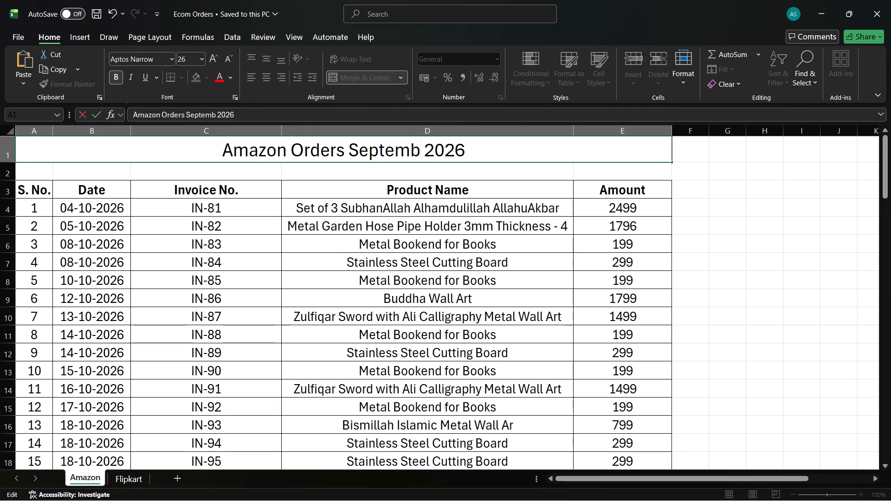
pyautogui.press('BackSpace')
pyautogui.press('BackSpace')
pyautogui.press('BackSpace')
pyautogui.press('BackSpace')
pyautogui.press('BackSpace')
pyautogui.press('BackSpace')
pyautogui.press('BackSpace')
pyautogui.write('Oc')
pyautogui.write('tober')
pyautogui.press('Return')
# Select the Amazon Orders October 2026 table from its title past its Total row and set the print range to Print Selection.
pyautogui.moveTo(498, 147); pyautogui.dragTo(605, 449)
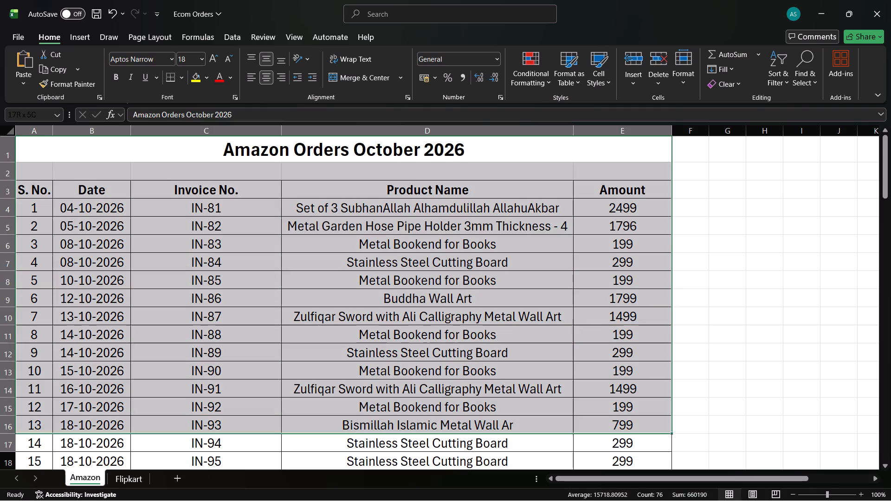
pyautogui.moveTo(605, 449); pyautogui.dragTo(622, 484)
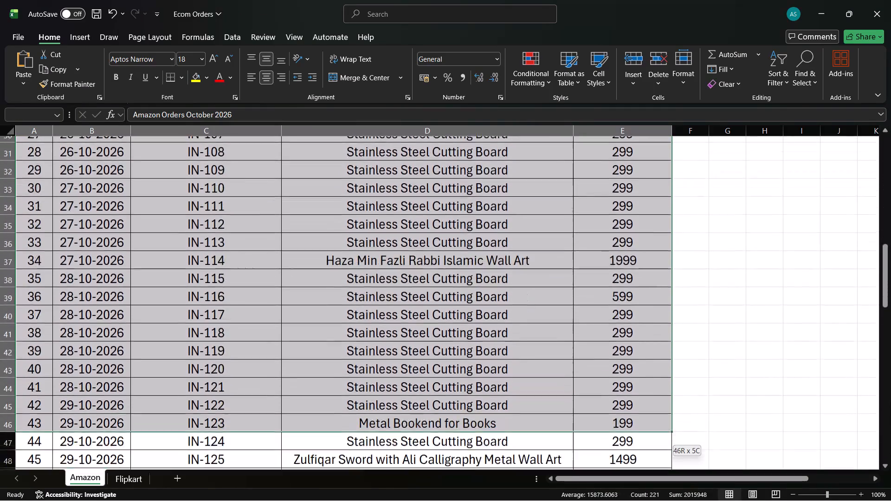
pyautogui.moveTo(622, 484); pyautogui.dragTo(665, 325)
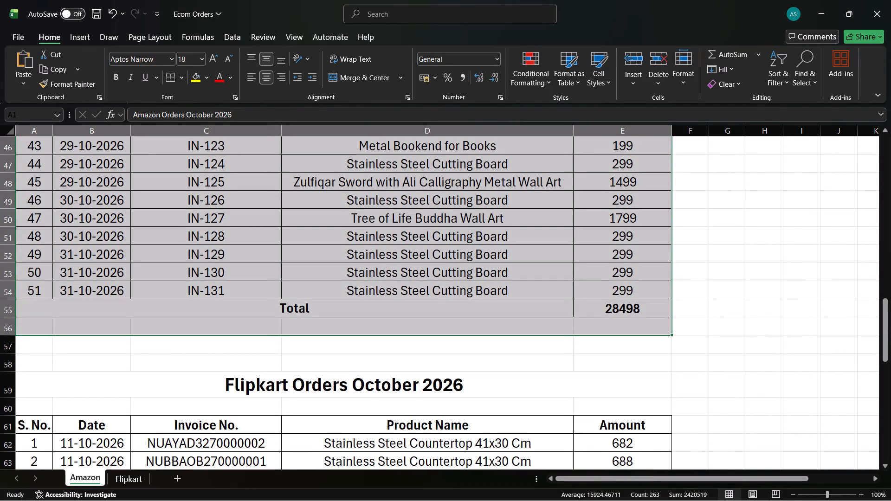
pyautogui.hotkey('ctrl', 'p')
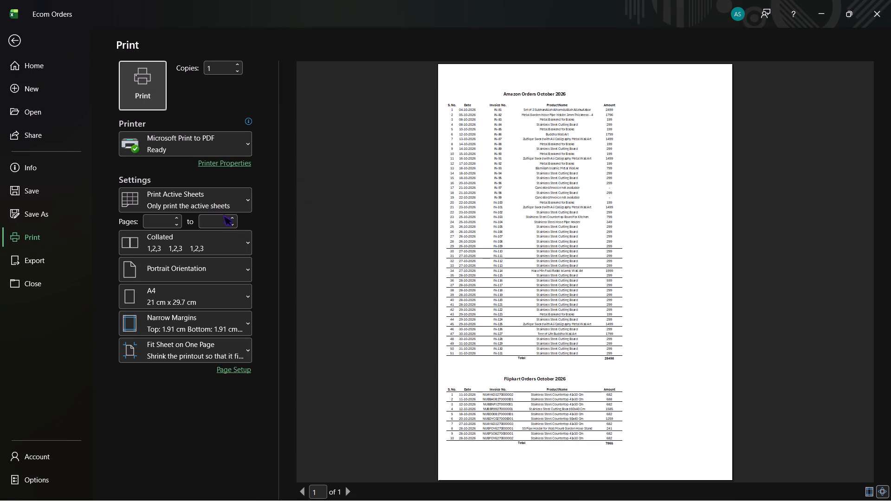
pyautogui.click(233, 201)
pyautogui.click(202, 286)
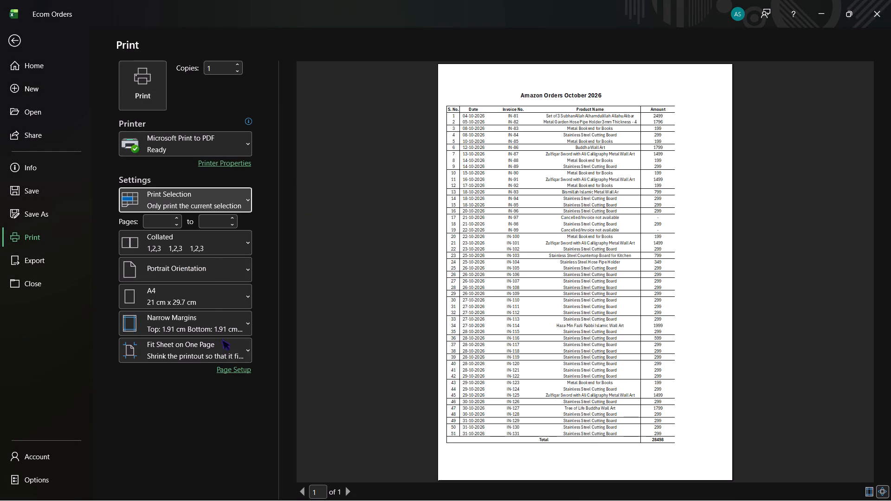
# Scale the Amazon table printout to Fit All Rows on One Page and set the paper size to A3.
pyautogui.click(213, 343)
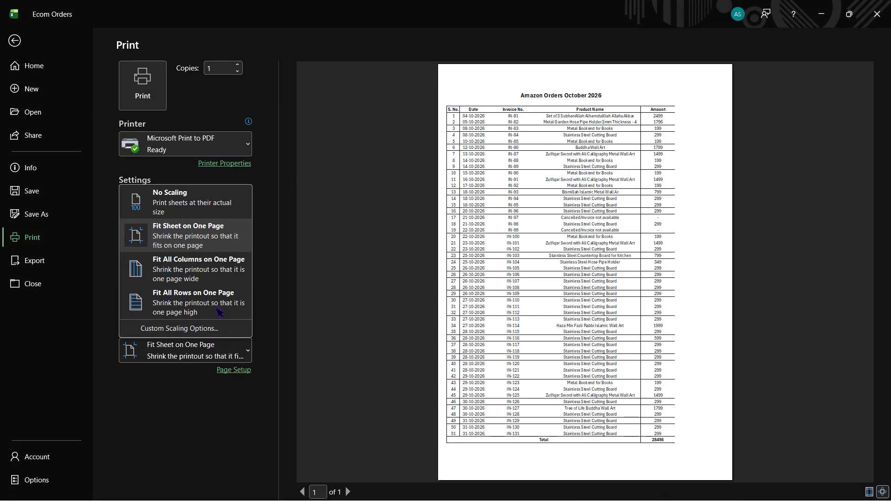
pyautogui.click(211, 279)
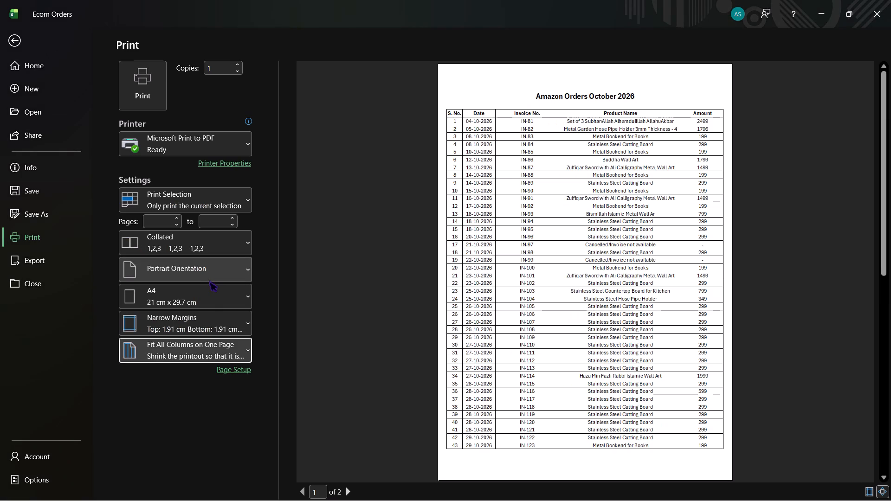
pyautogui.click(216, 348)
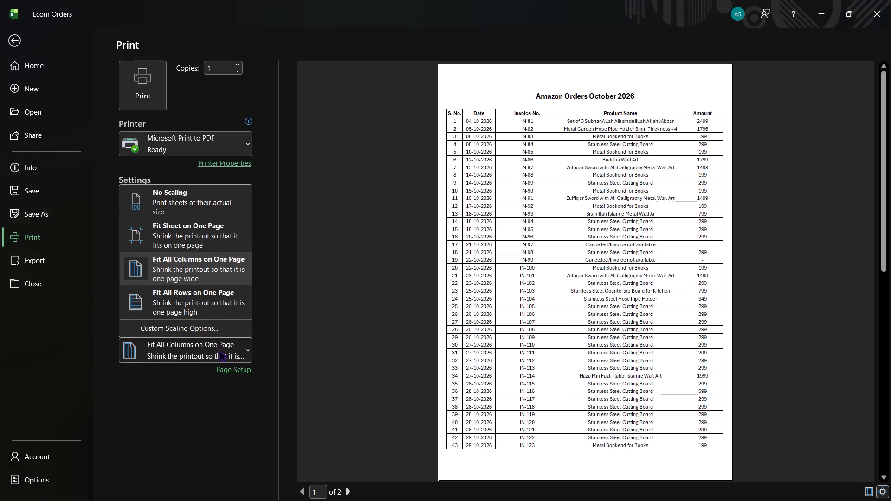
pyautogui.click(212, 303)
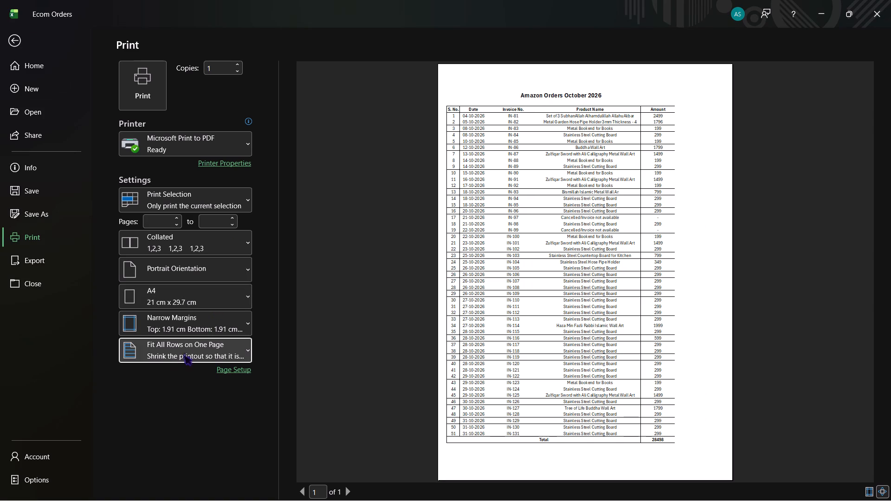
pyautogui.click(219, 297)
pyautogui.click(212, 209)
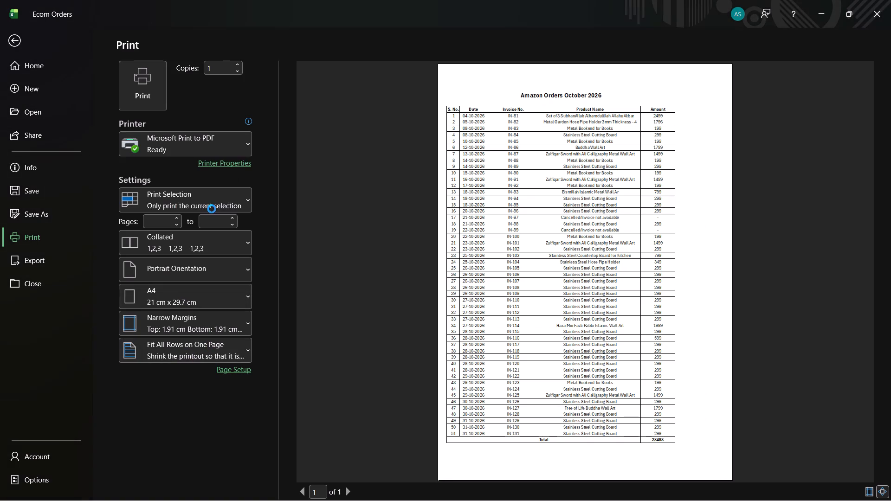
pyautogui.click(209, 288)
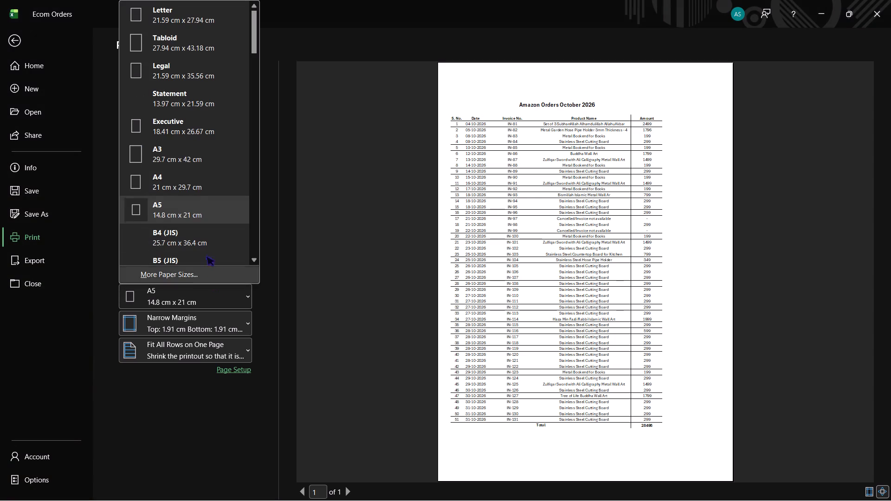
pyautogui.click(187, 161)
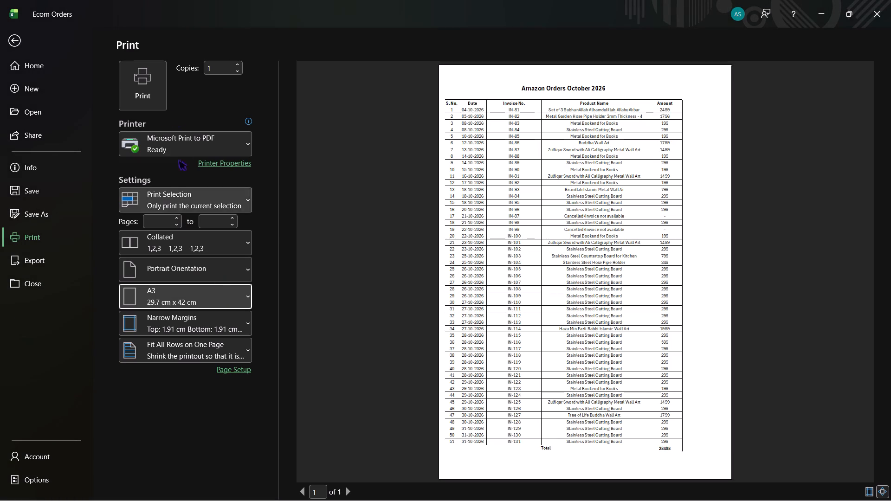
# Print the Amazon selection to a PDF named Amazon in the October folder under ID > Accounts.
pyautogui.click(147, 73)
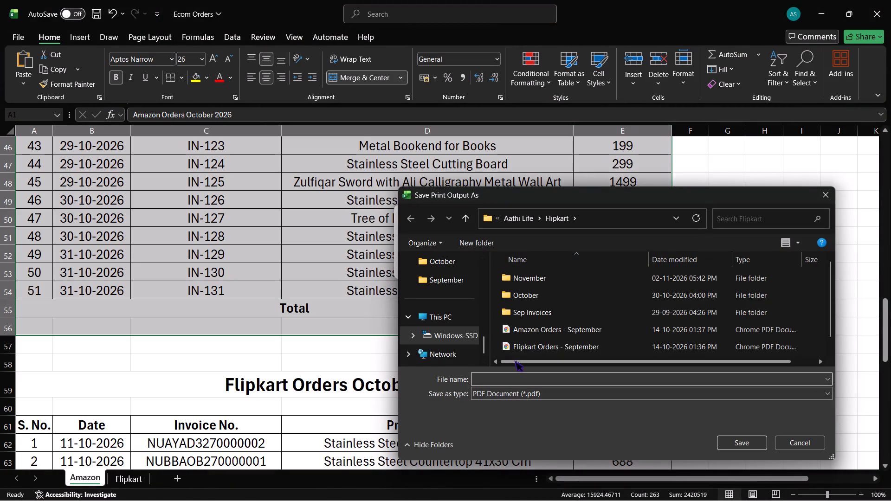
pyautogui.scroll(5, 455, 330)
pyautogui.scroll(-7, 454, 328)
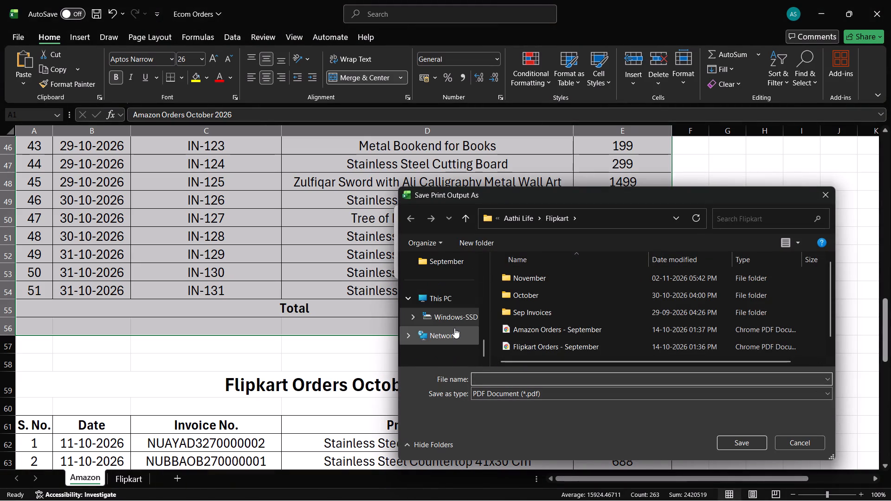
pyautogui.scroll(2, 454, 301)
pyautogui.click(450, 278)
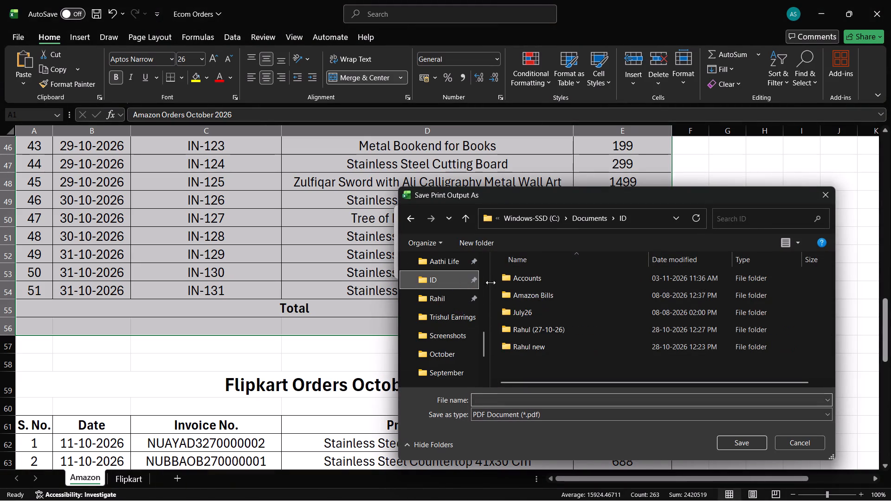
pyautogui.doubleClick(560, 278)
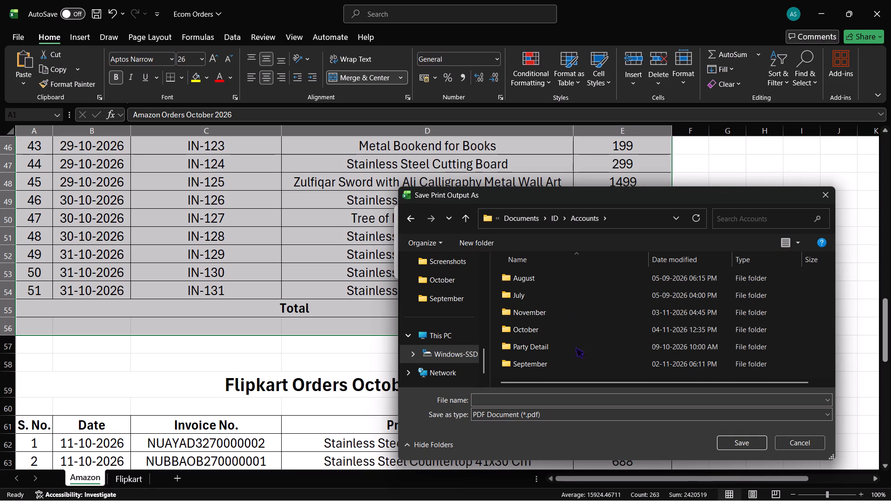
pyautogui.doubleClick(557, 329)
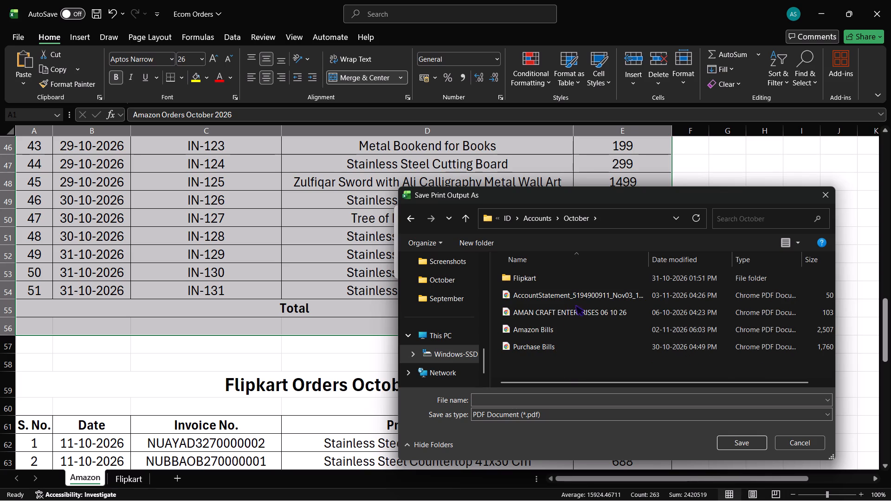
pyautogui.click(484, 397)
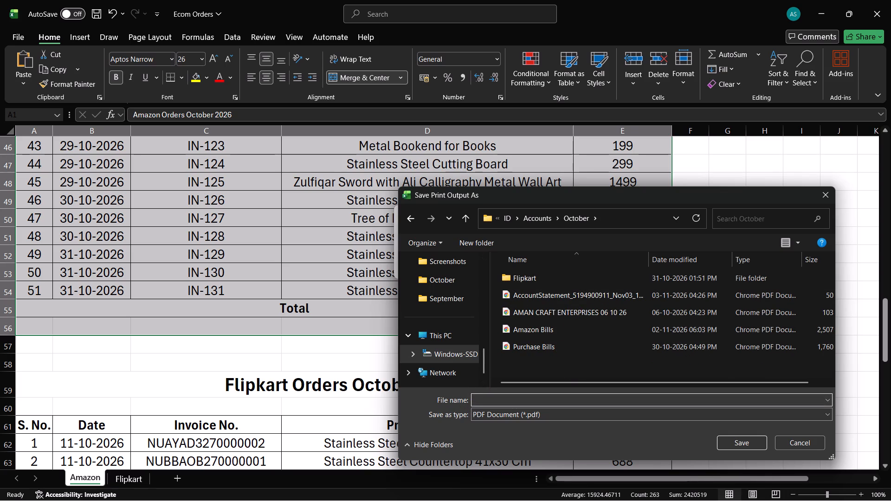
pyautogui.write('Ama')
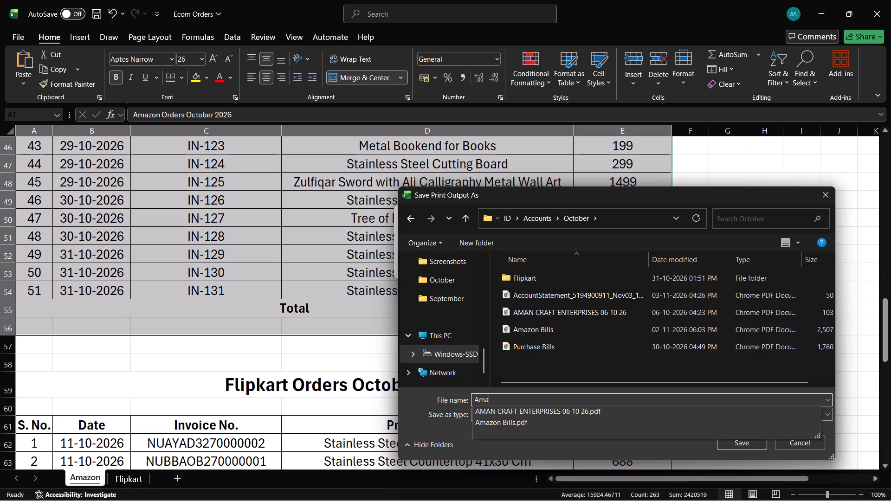
pyautogui.write('zon')
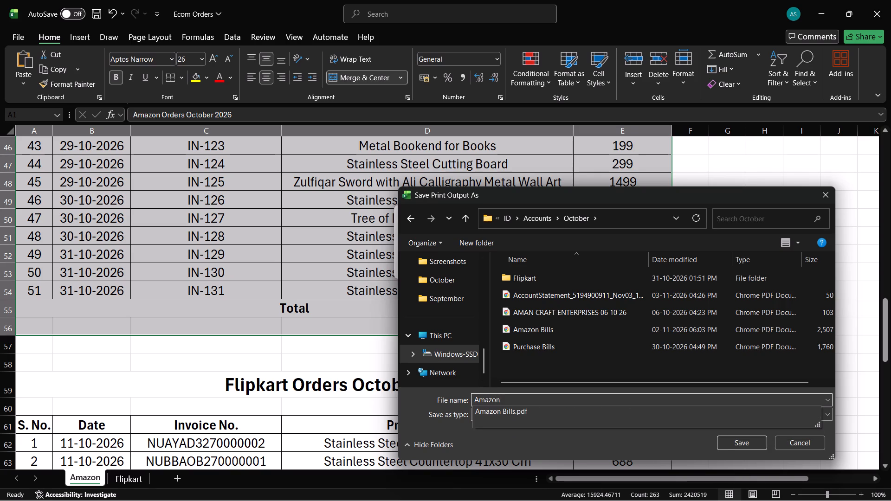
pyautogui.press('Return')
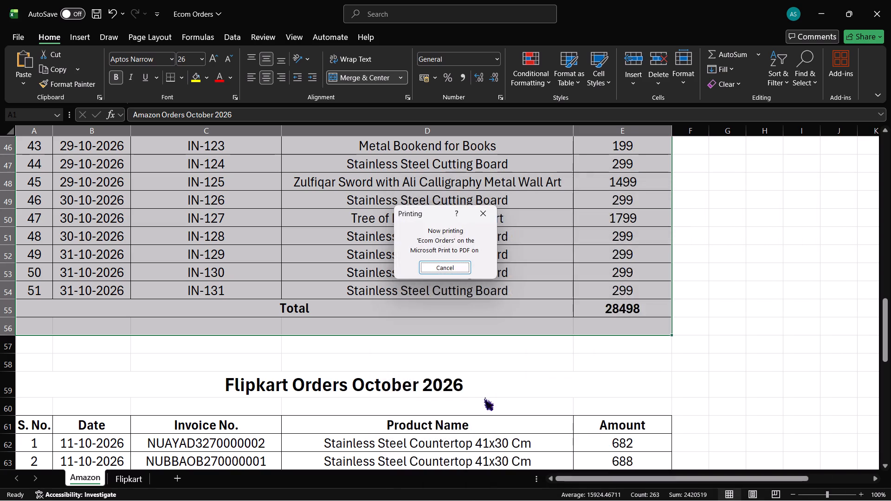
pyautogui.click(478, 366)
# In File Explorer, open the Amazon & Flipkart Orders PDF from the Accounts > September folder, review its table layout, and close it.
pyautogui.scroll(-4, 445, 359)
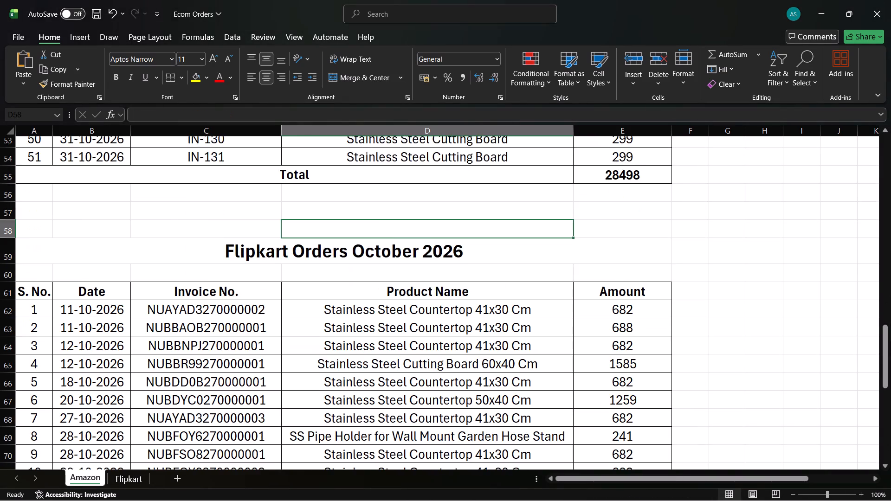
pyautogui.scroll(-2, 393, 326)
pyautogui.hotkey('alt', 'Tab')
pyautogui.hotkey('alt', 'Tab')
pyautogui.hotkey('alt', 'Tab')
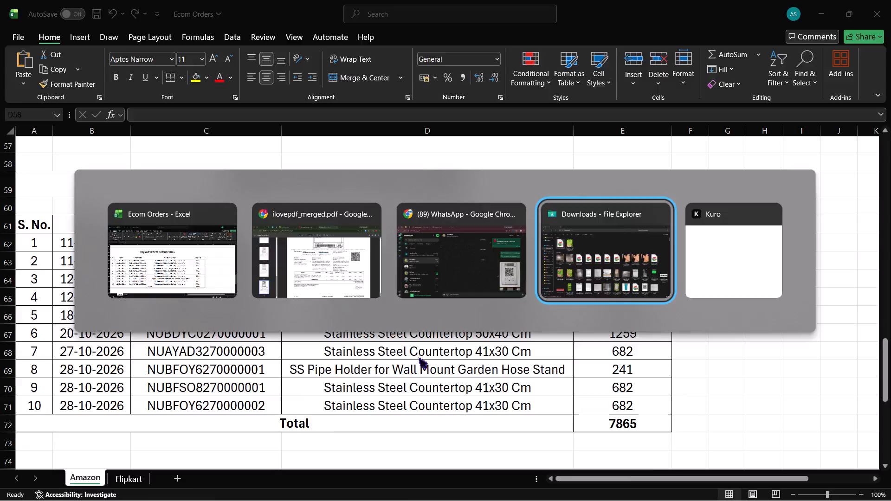
pyautogui.click(34, 306)
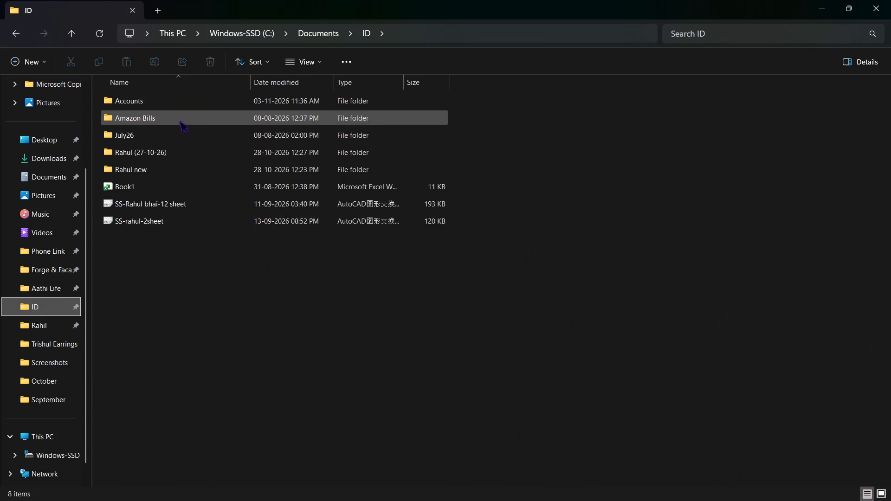
pyautogui.doubleClick(180, 104)
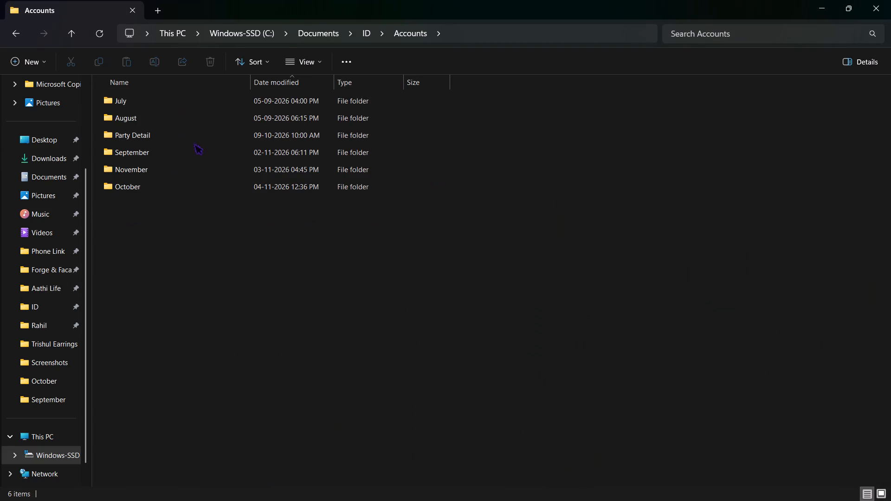
pyautogui.doubleClick(200, 150)
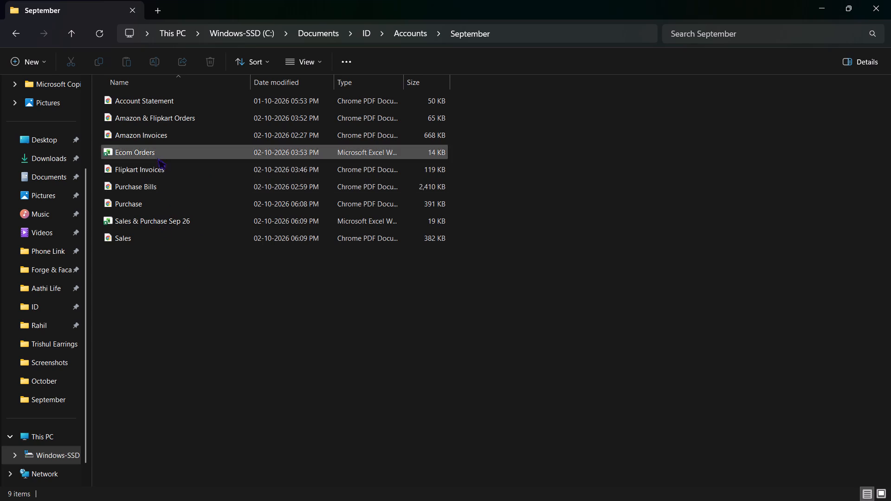
pyautogui.doubleClick(187, 120)
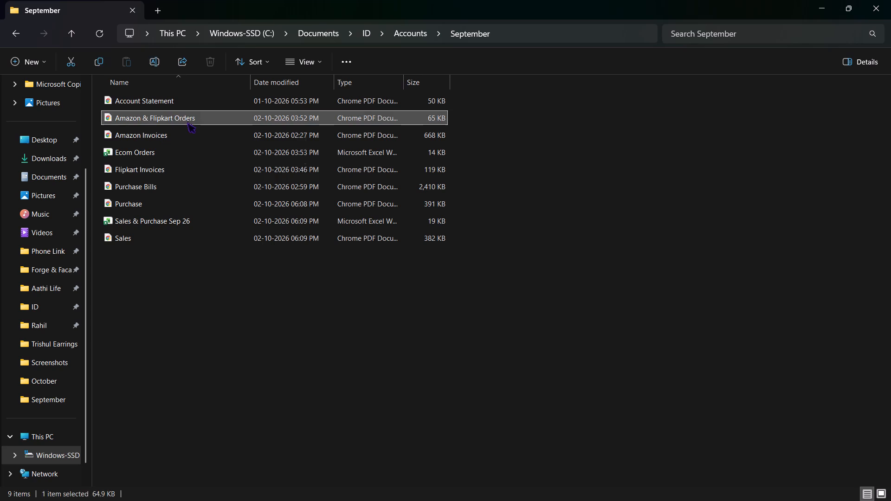
pyautogui.scroll(-1, 409, 229)
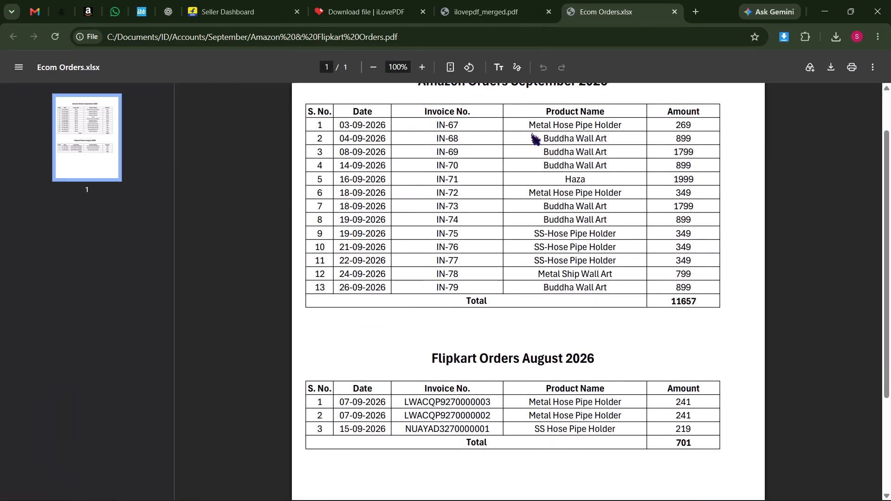
pyautogui.click(674, 13)
pyautogui.hotkey('alt', 'Tab')
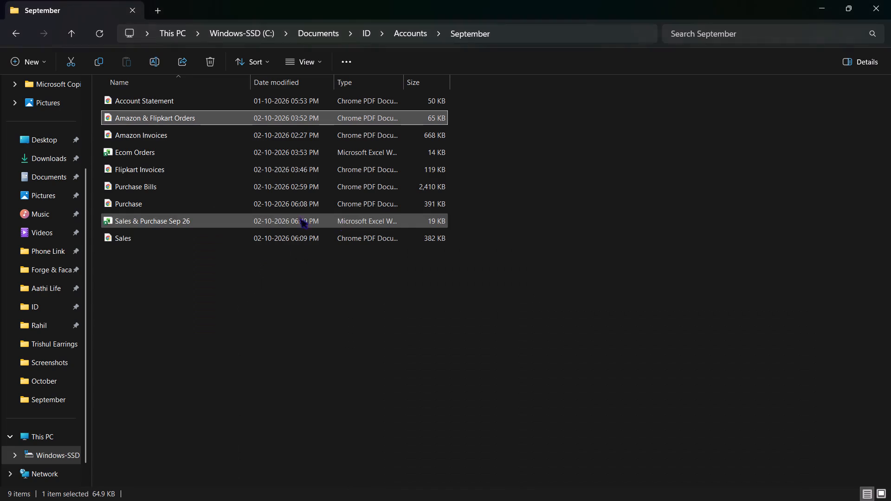
# Open the Amazon PDF from the Accounts > October folder, check the printed table from title to Total row, and close it.
pyautogui.click(192, 292)
pyautogui.hotkey('alt', 'Tab')
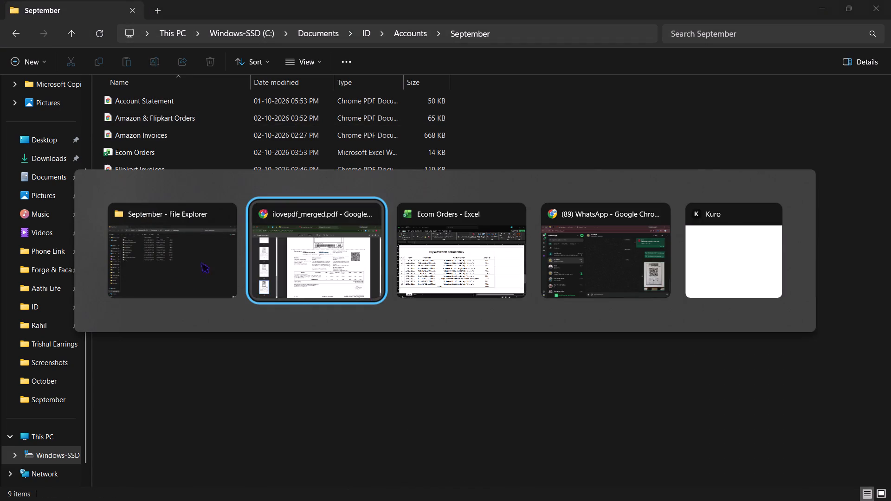
pyautogui.keyDown('alt'); pyautogui.click(197, 253); pyautogui.keyUp('alt')
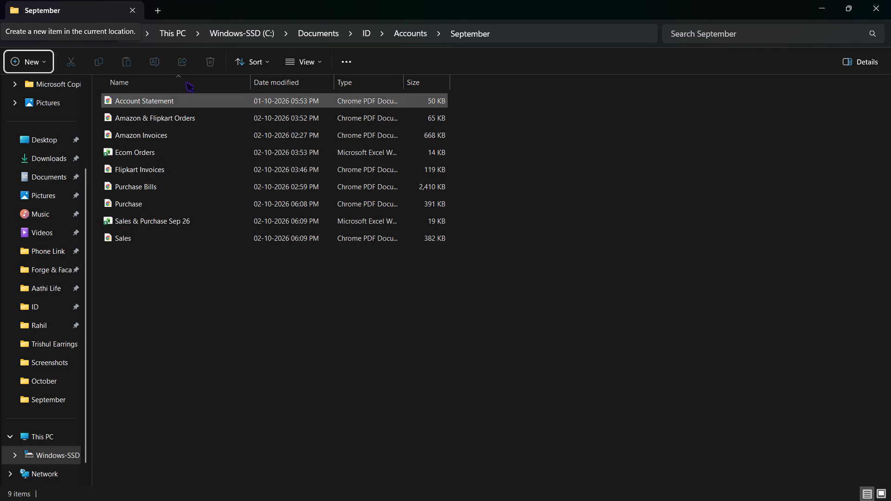
pyautogui.click(399, 32)
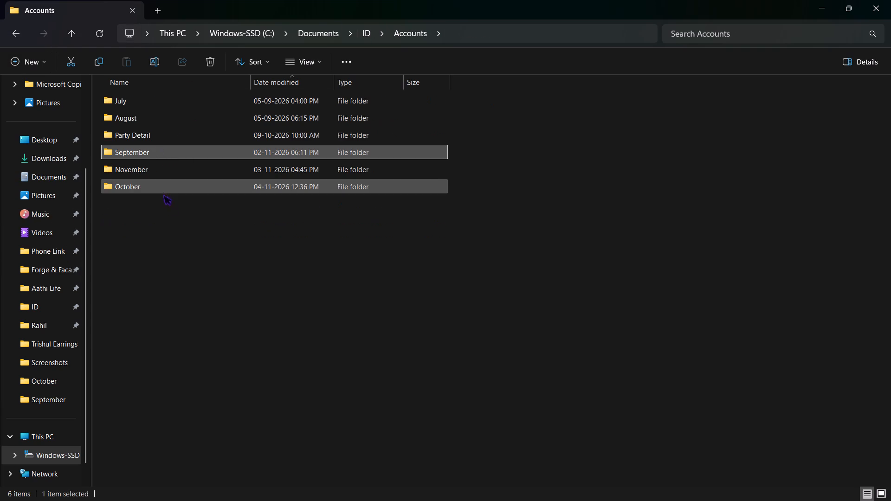
pyautogui.doubleClick(163, 192)
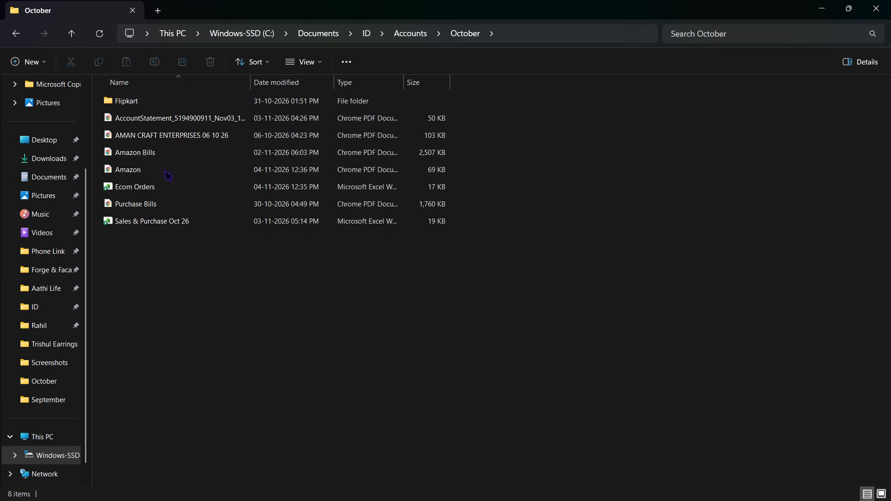
pyautogui.click(164, 167)
pyautogui.doubleClick(155, 171)
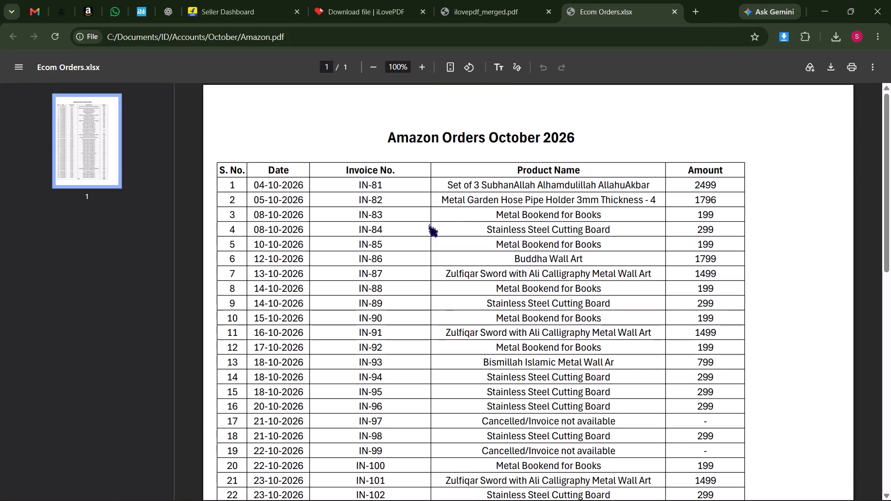
pyautogui.scroll(-6, 459, 221)
pyautogui.scroll(1, 461, 213)
pyautogui.scroll(-5, 461, 213)
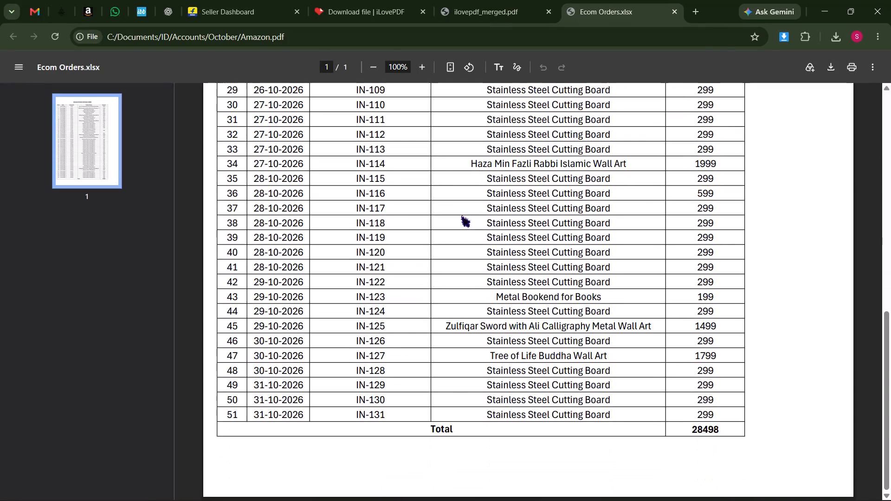
pyautogui.scroll(3, 610, 213)
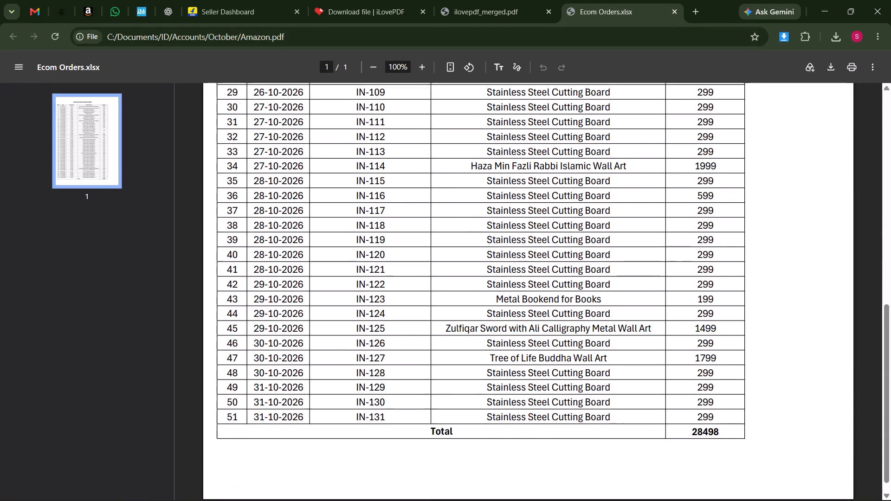
pyautogui.scroll(7, 610, 213)
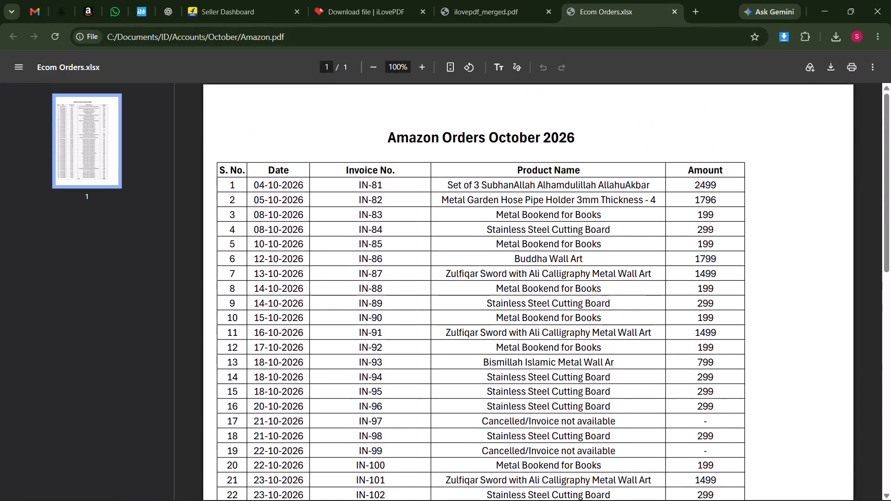
pyautogui.scroll(-8, 565, 248)
pyautogui.click(675, 13)
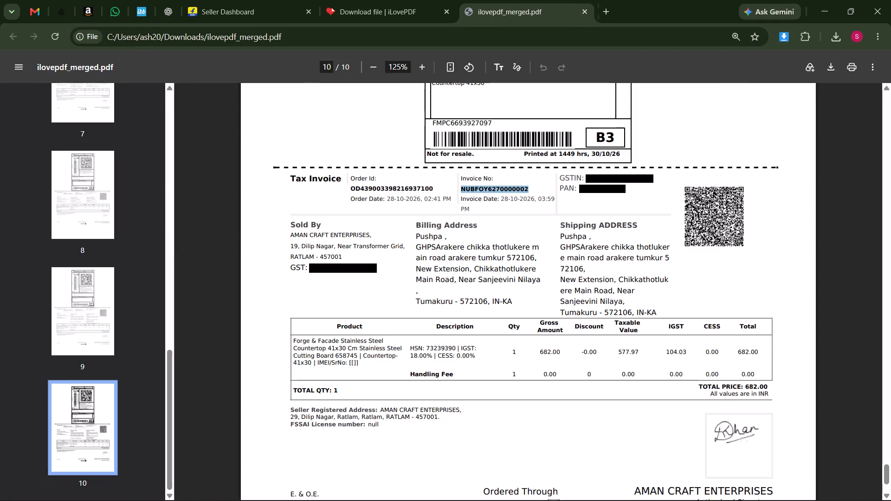
# Rename the Amazon PDF in the October folder as Amazon Orders.
pyautogui.hotkey('alt', 'Tab')
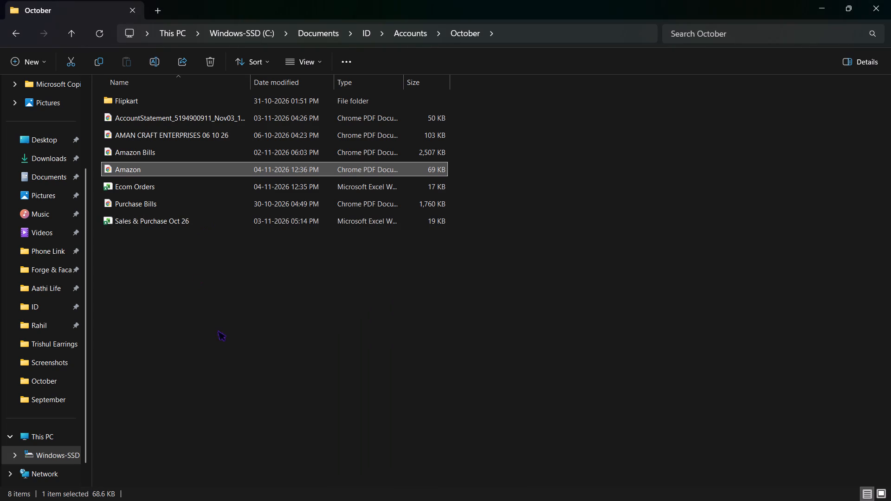
pyautogui.press('F2')
pyautogui.press('Right')
pyautogui.press('space')
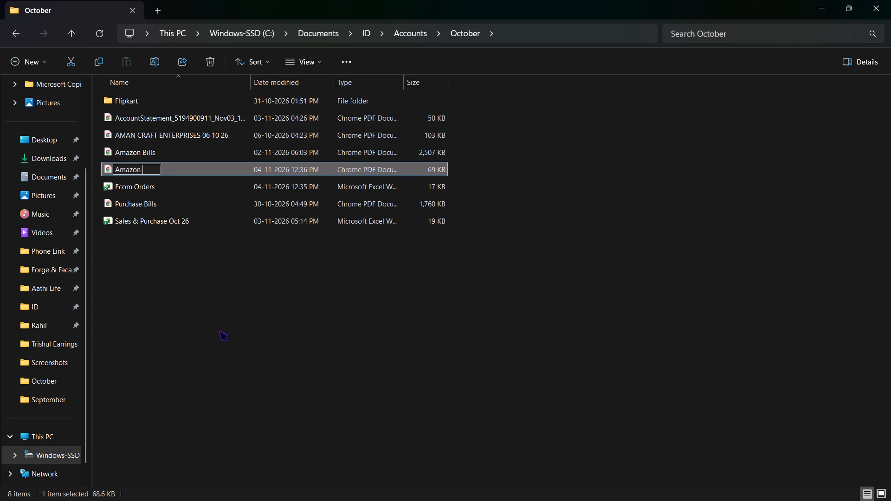
pyautogui.write('Orders')
pyautogui.press('Return')
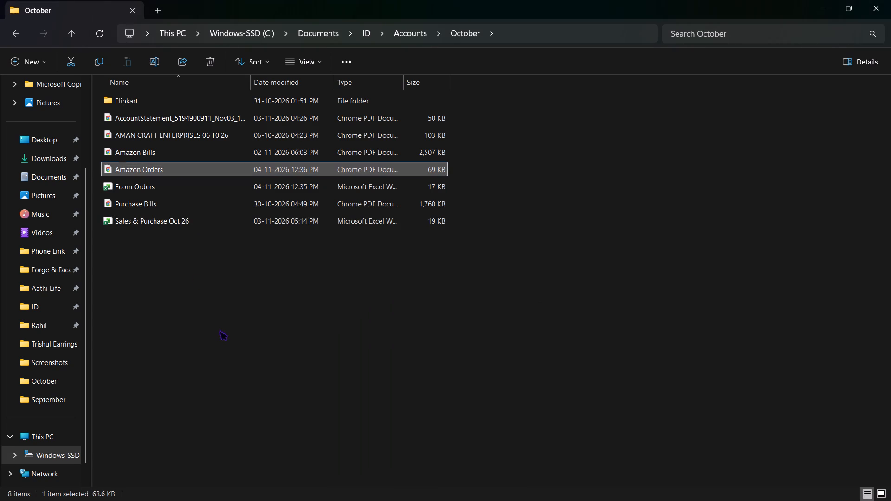
pyautogui.click(219, 328)
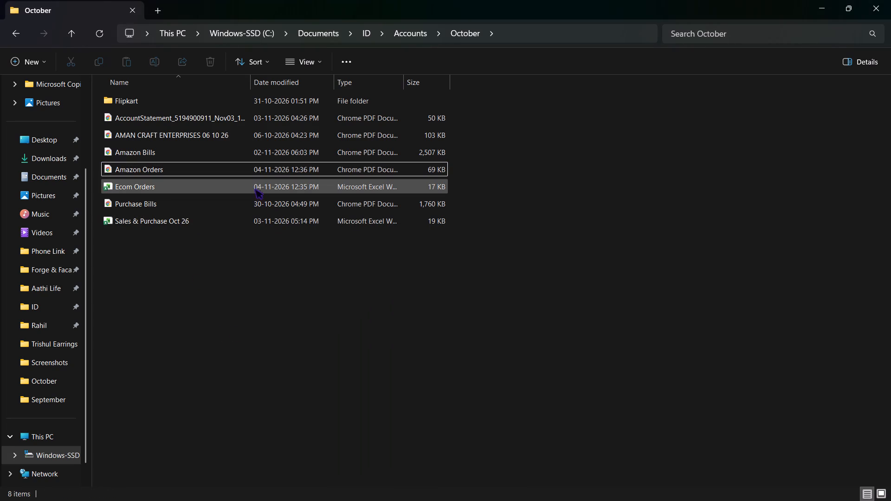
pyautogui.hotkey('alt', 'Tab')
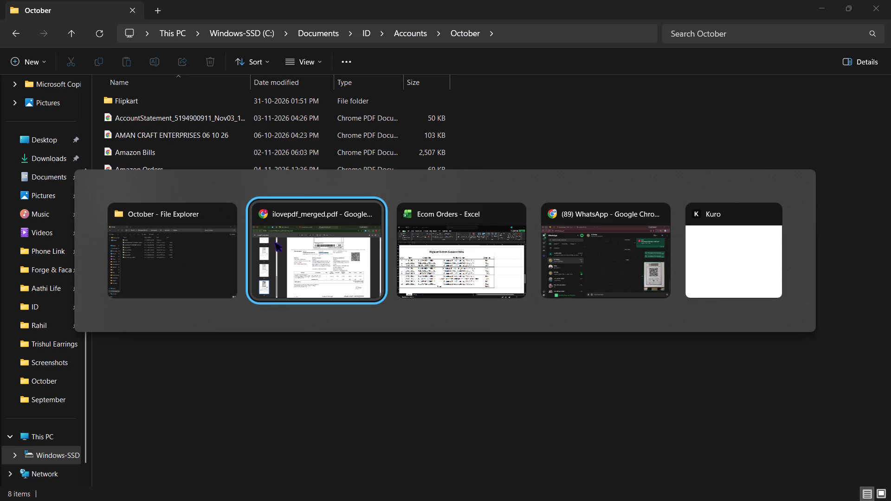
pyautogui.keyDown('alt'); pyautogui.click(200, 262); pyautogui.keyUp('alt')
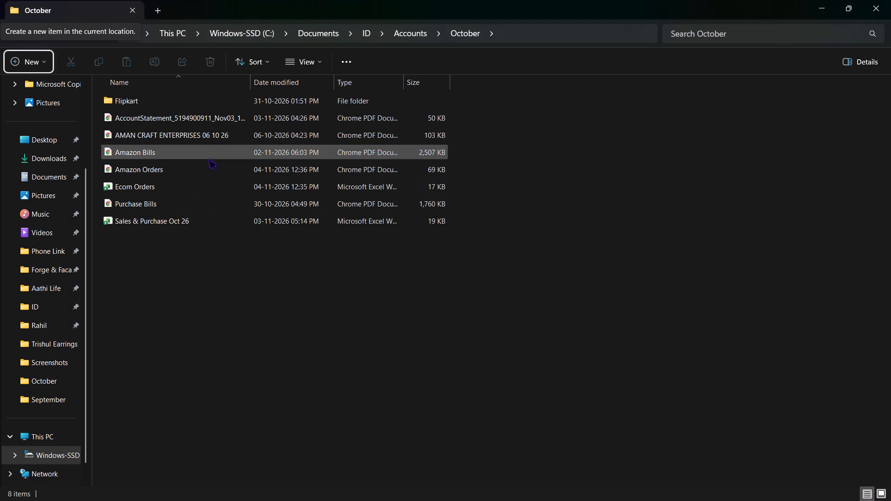
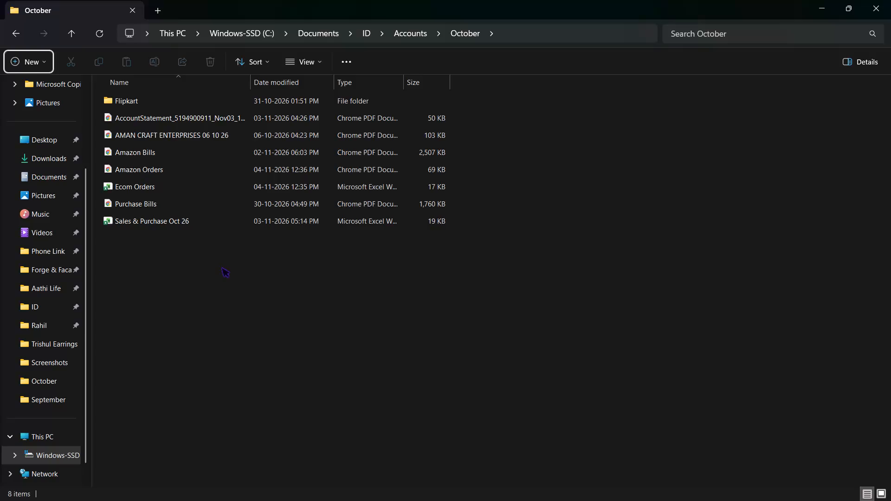
# Rename the ilovepdf_merged PDF in the Downloads folder as Flipkart Invoices.
pyautogui.hotkey('alt', 'Tab')
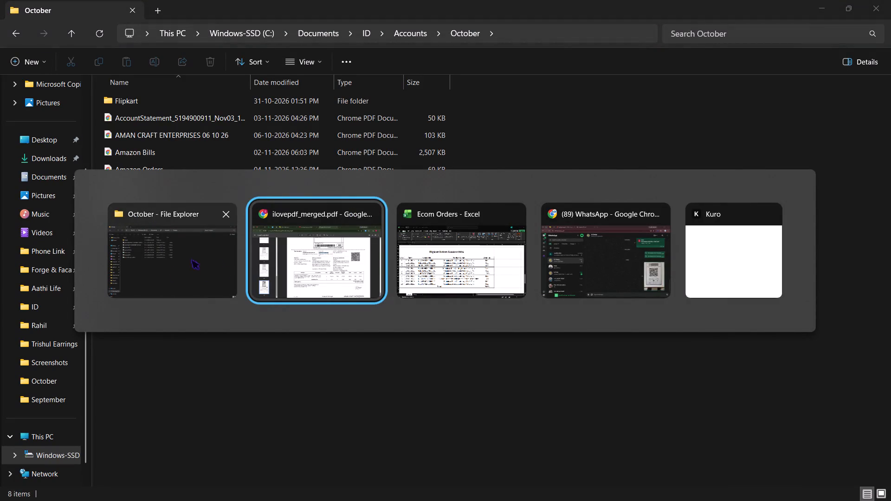
pyautogui.keyDown('alt'); pyautogui.click(149, 265); pyautogui.keyUp('alt')
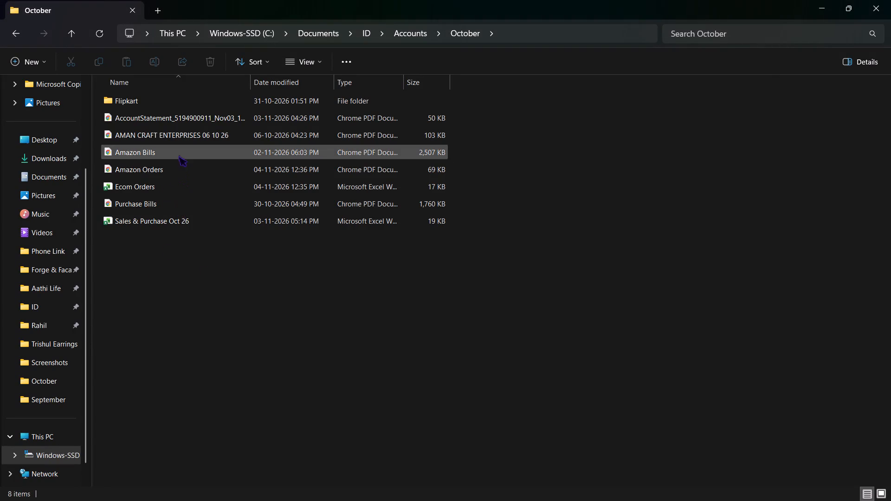
pyautogui.click(48, 160)
pyautogui.click(132, 126)
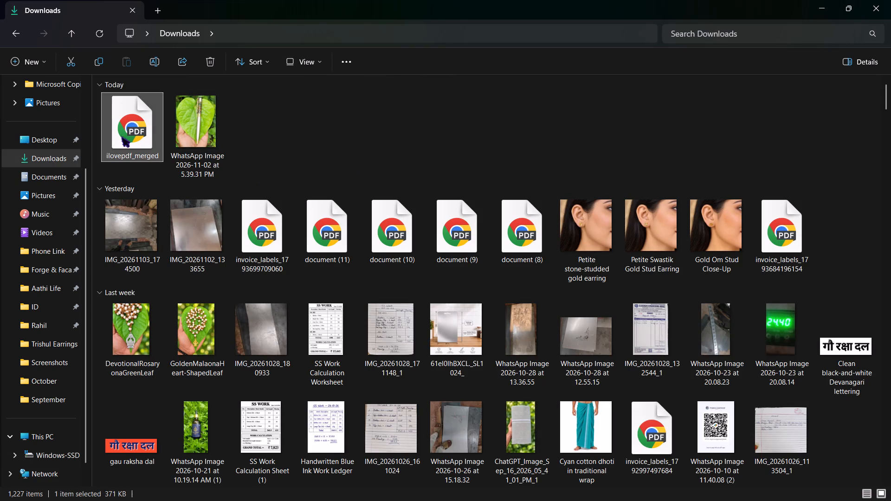
pyautogui.press('F2')
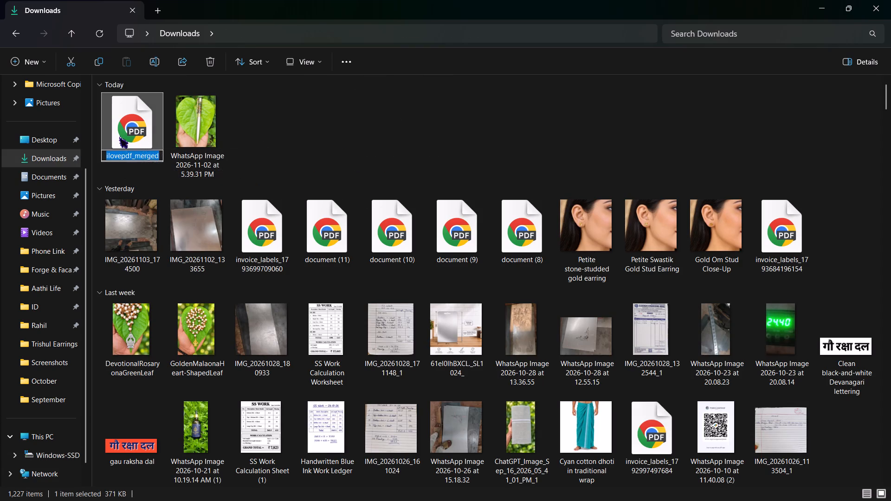
pyautogui.write('Flipkart Inoi')
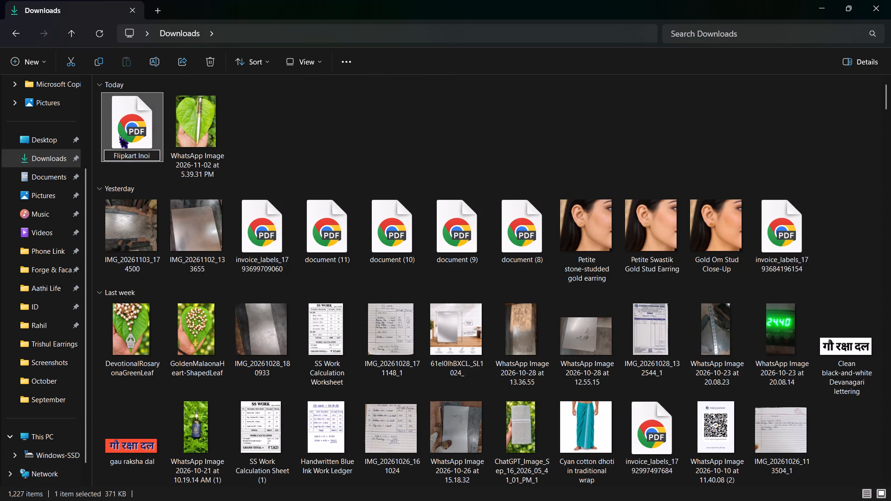
pyautogui.press('BackSpace')
pyautogui.press('BackSpace')
pyautogui.write('voices')
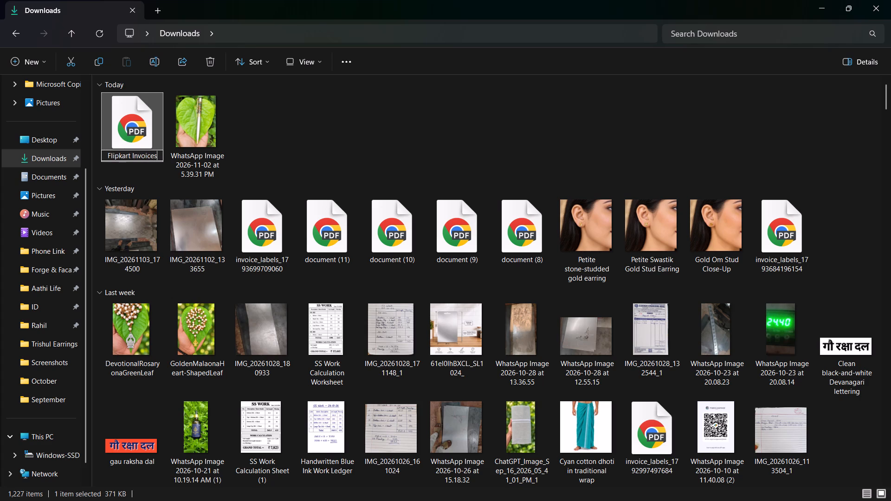
pyautogui.press('Return')
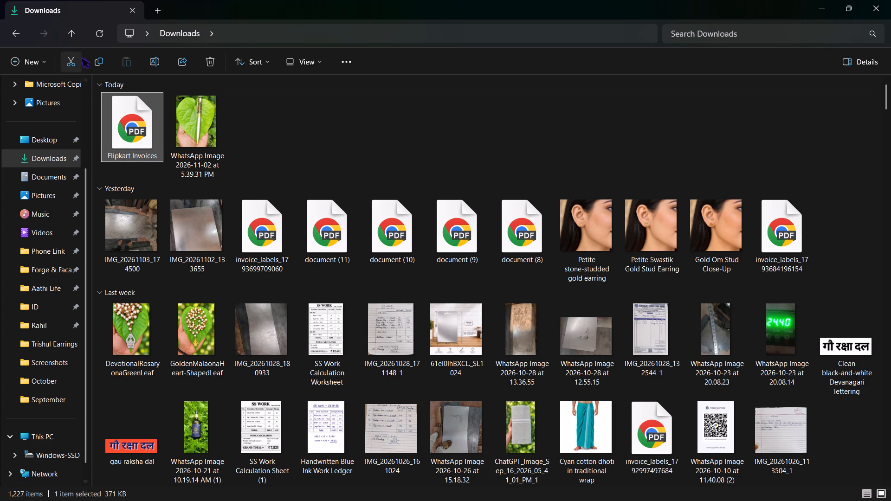
# Move the Flipkart Invoices PDF from Downloads into the October folder under ID > Accounts.
pyautogui.click(81, 54)
pyautogui.click(61, 309)
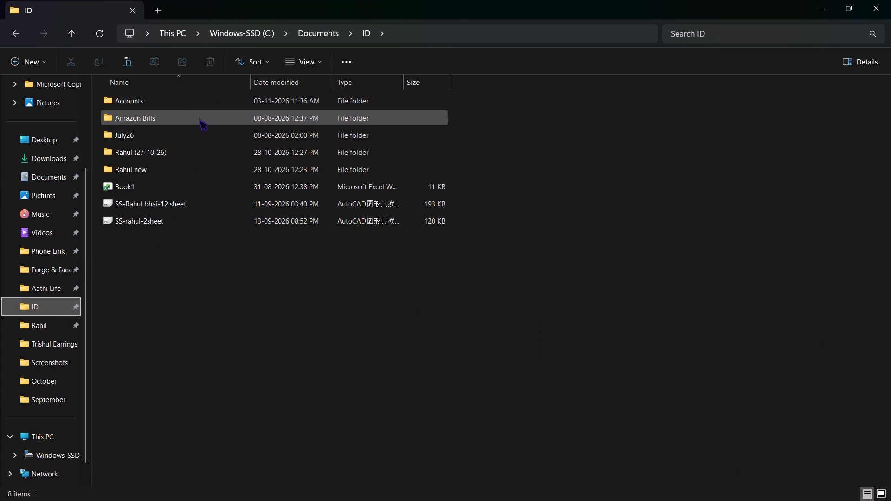
pyautogui.doubleClick(205, 106)
pyautogui.doubleClick(183, 187)
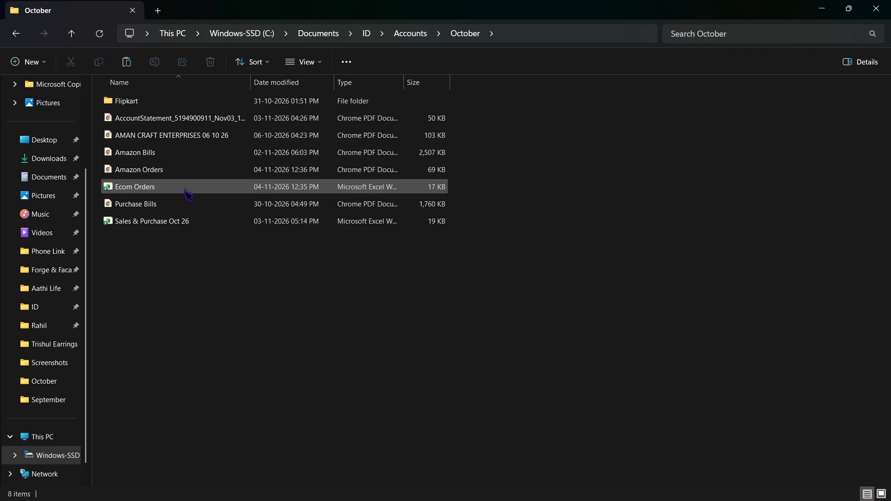
pyautogui.hotkey('ctrl', 'v')
pyautogui.click(197, 321)
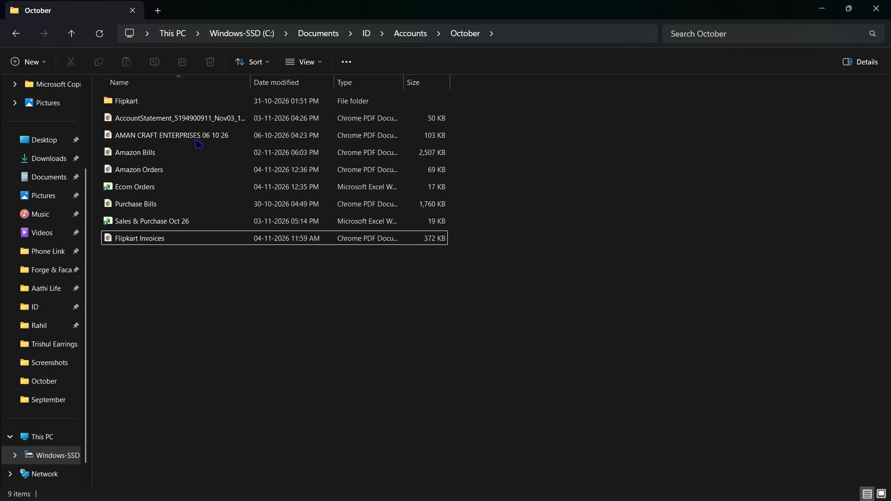
# Delete the Flipkart subfolder from the October folder.
pyautogui.click(197, 100)
pyautogui.press('Delete')
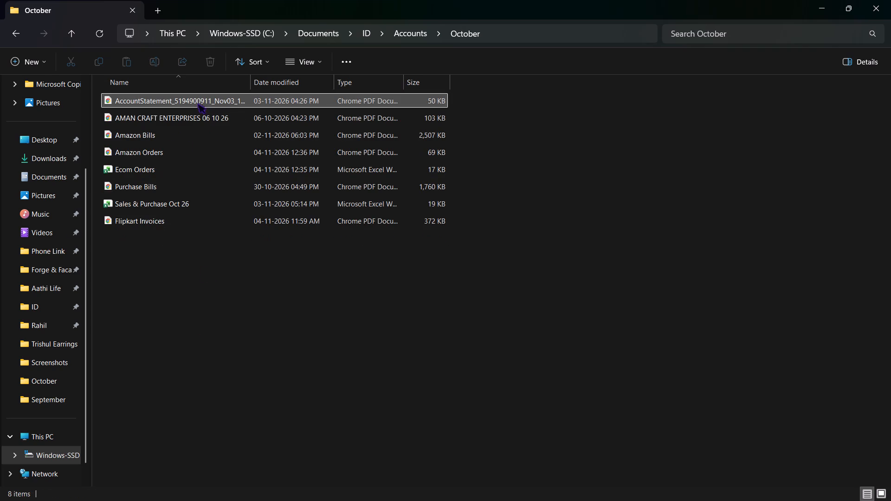
pyautogui.click(178, 274)
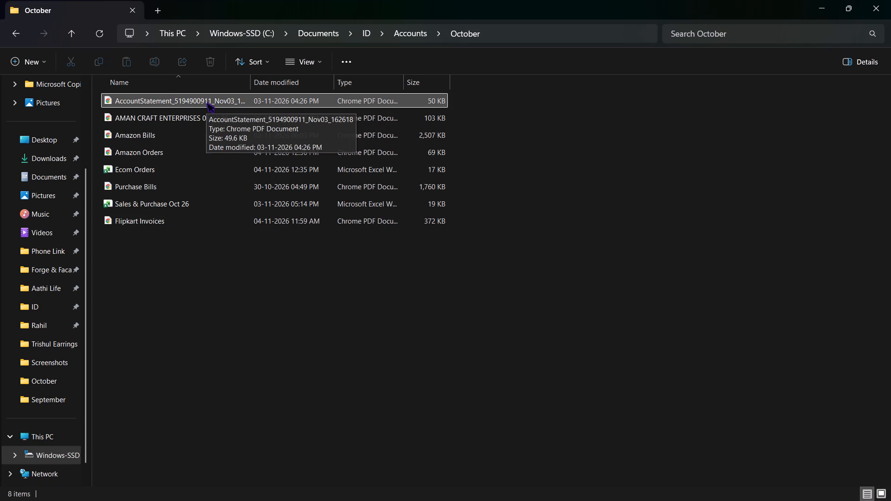
# Rename the account statement PDF in the October folder as Bank Statement - ID.
pyautogui.click(206, 99)
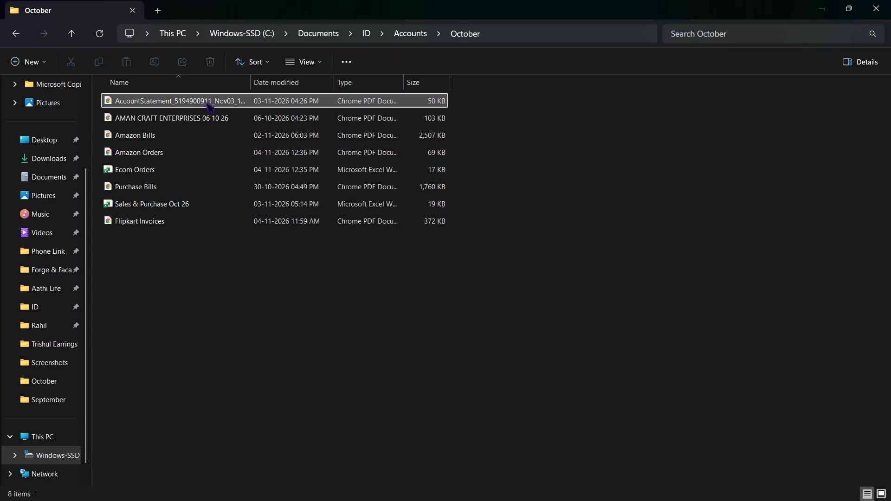
pyautogui.press('F2')
pyautogui.write('Bank Statement')
pyautogui.press('space')
pyautogui.write('- ID')
pyautogui.press('Return')
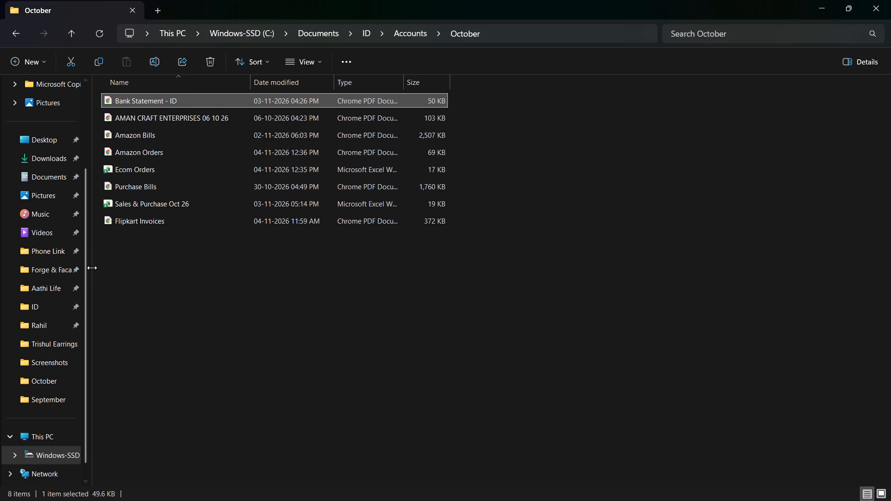
pyautogui.click(169, 271)
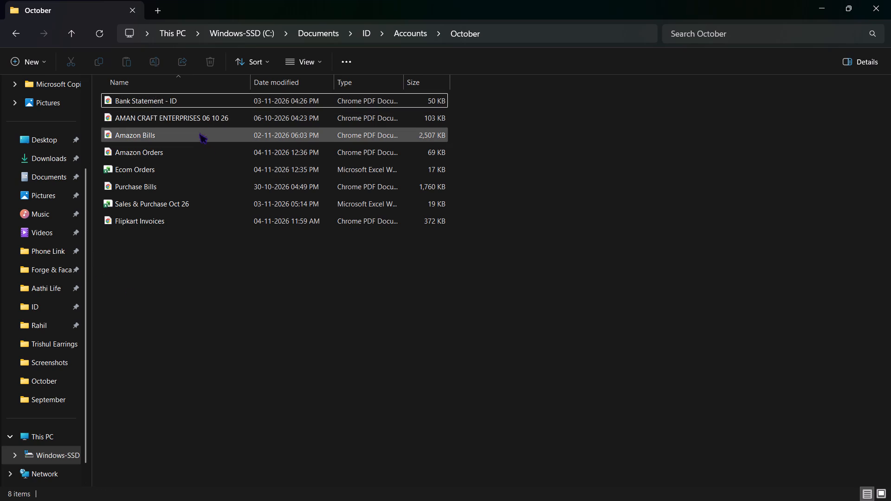
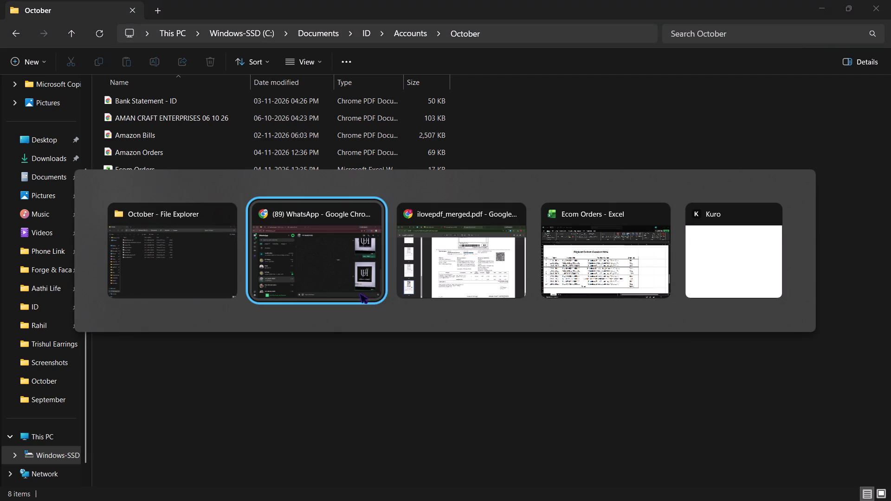
# In the Ecom Orders workbook in Excel, bring up the print preview for the Flipkart Orders October 2026 table range.
pyautogui.hotkey('alt', 'Tab')
pyautogui.hotkey('alt', 'Tab')
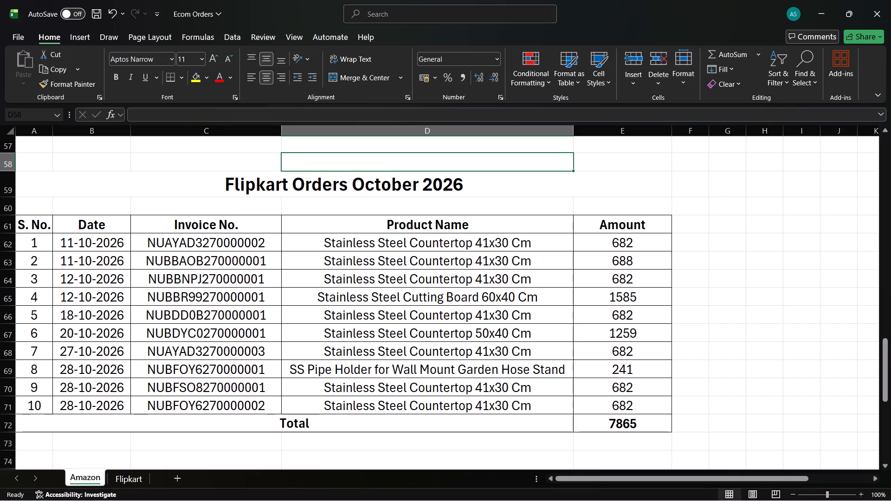
pyautogui.moveTo(227, 163); pyautogui.dragTo(671, 453)
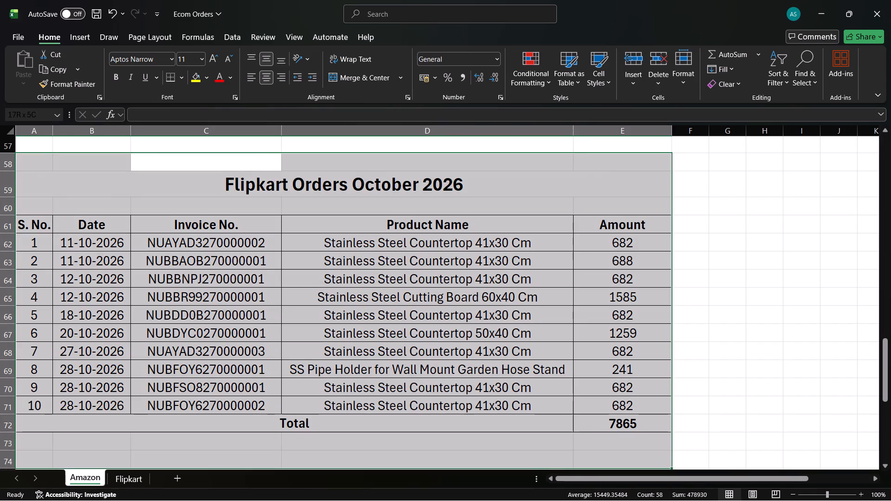
pyautogui.moveTo(671, 453); pyautogui.dragTo(680, 453)
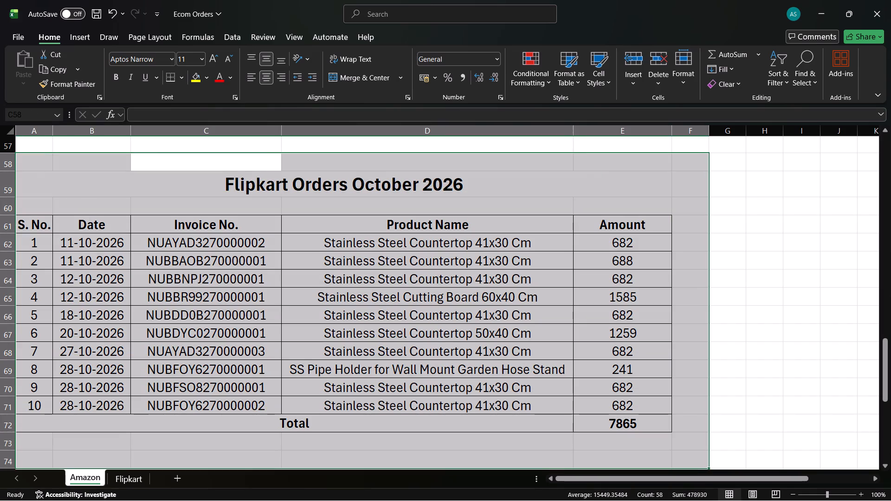
pyautogui.hotkey('ctrl', 'p')
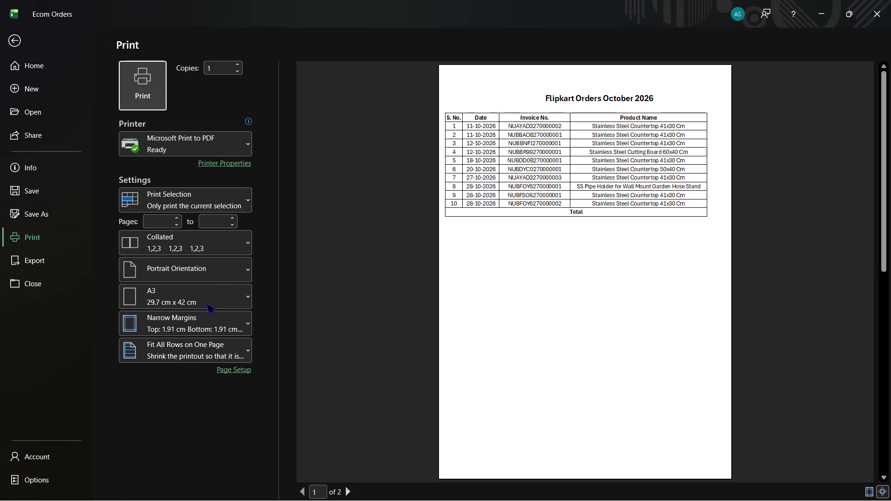
# Set the printout's paper size to A5.
pyautogui.click(206, 300)
pyautogui.click(219, 211)
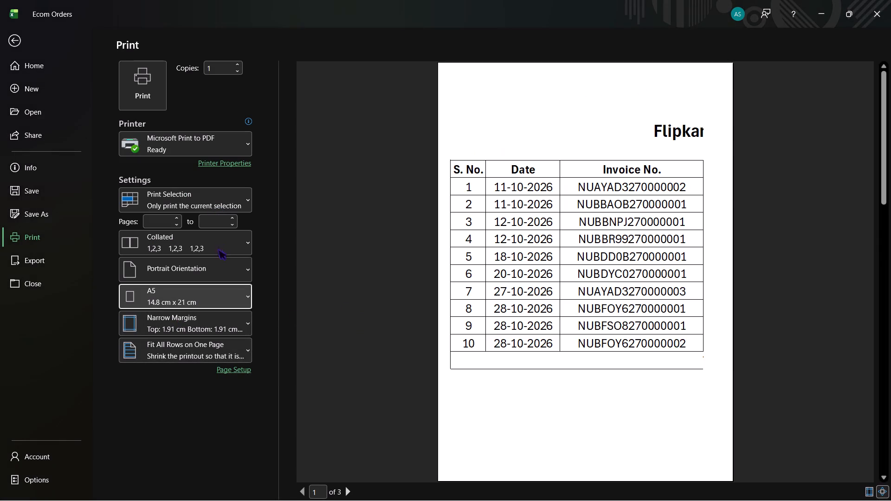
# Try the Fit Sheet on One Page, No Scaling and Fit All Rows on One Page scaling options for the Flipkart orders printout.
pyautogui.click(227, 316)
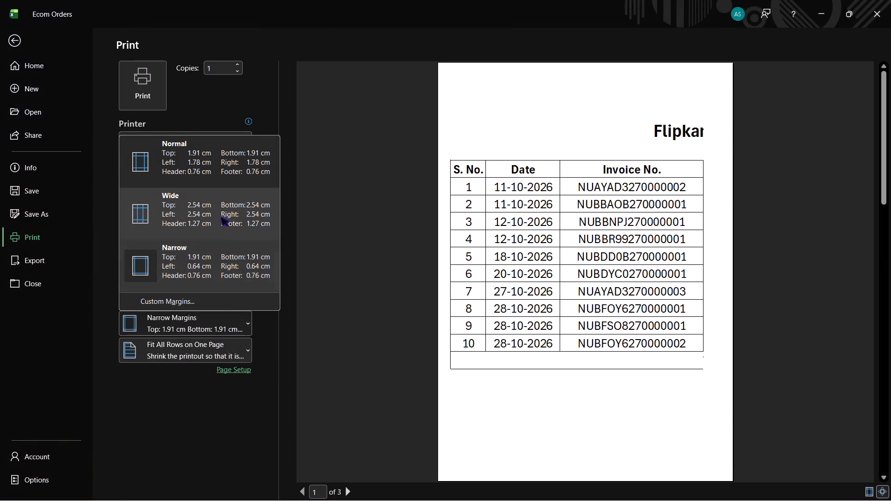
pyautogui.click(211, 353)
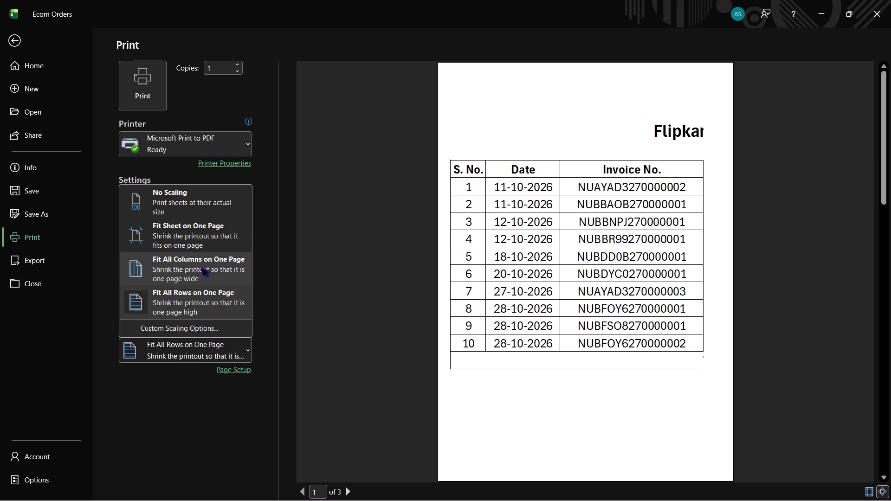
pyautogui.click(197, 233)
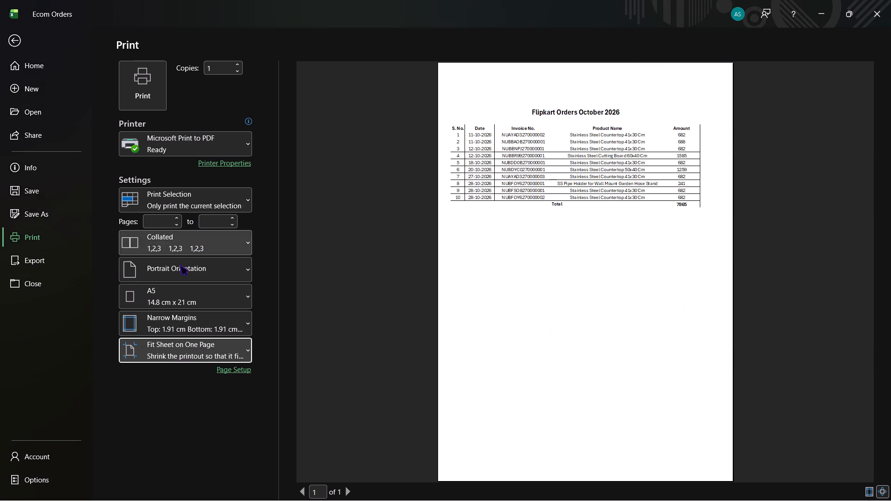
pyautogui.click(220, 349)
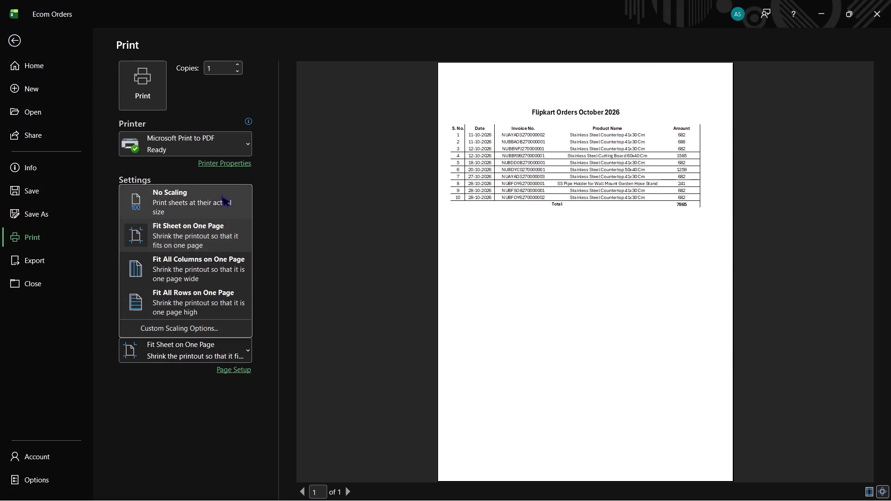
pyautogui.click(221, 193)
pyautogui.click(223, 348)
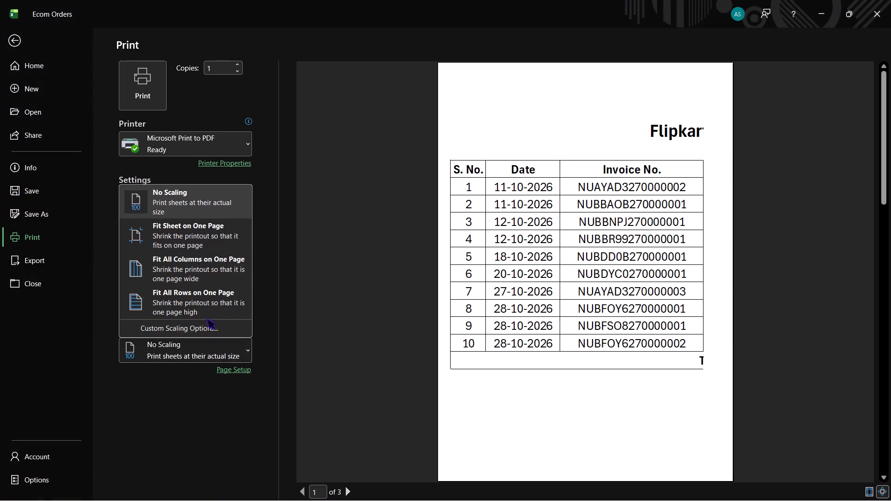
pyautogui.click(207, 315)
# Set the print scaling of the Flipkart Orders October 2026 table to Fit All Columns on One Page.
pyautogui.click(216, 348)
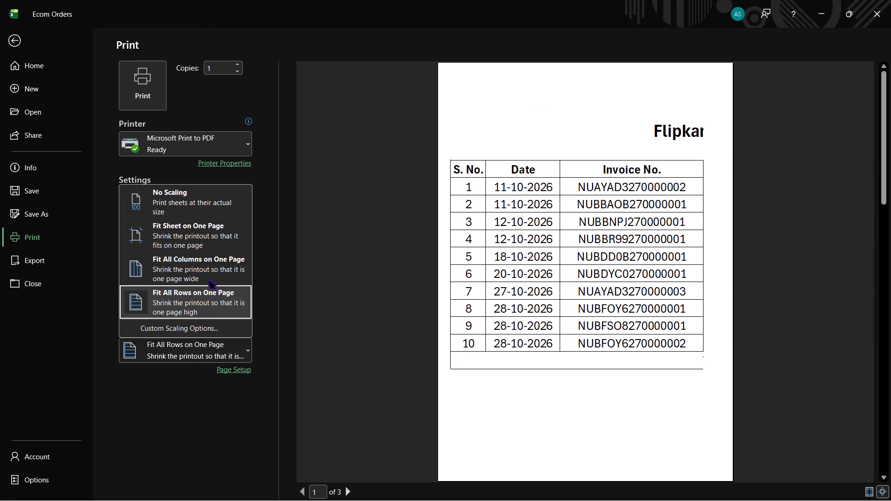
pyautogui.click(205, 272)
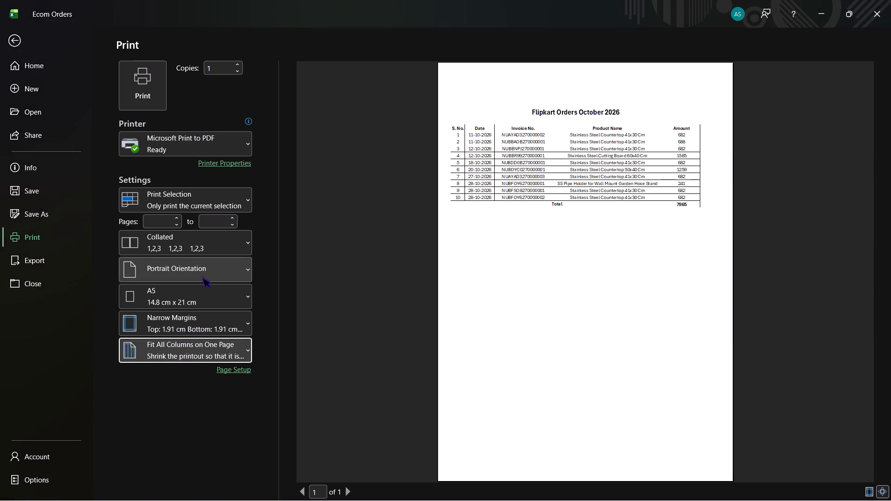
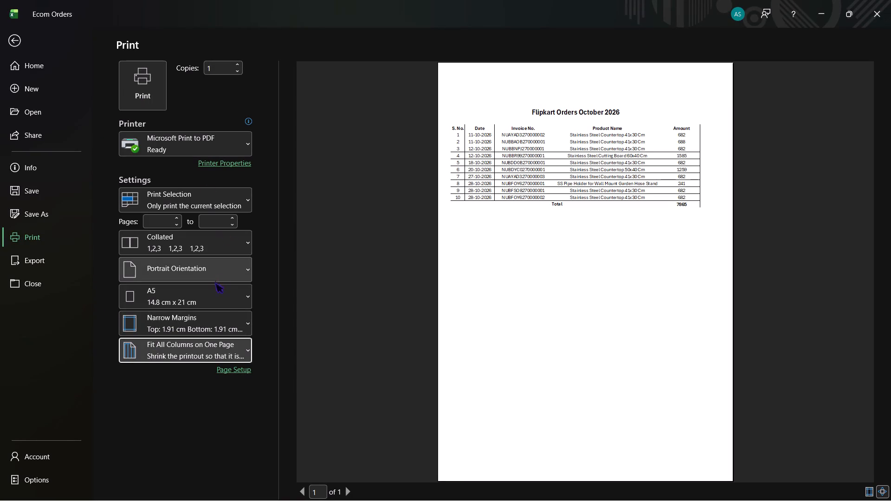
# Set the paper size of the Flipkart Orders October 2026 printout to A4.
pyautogui.click(225, 301)
pyautogui.click(199, 193)
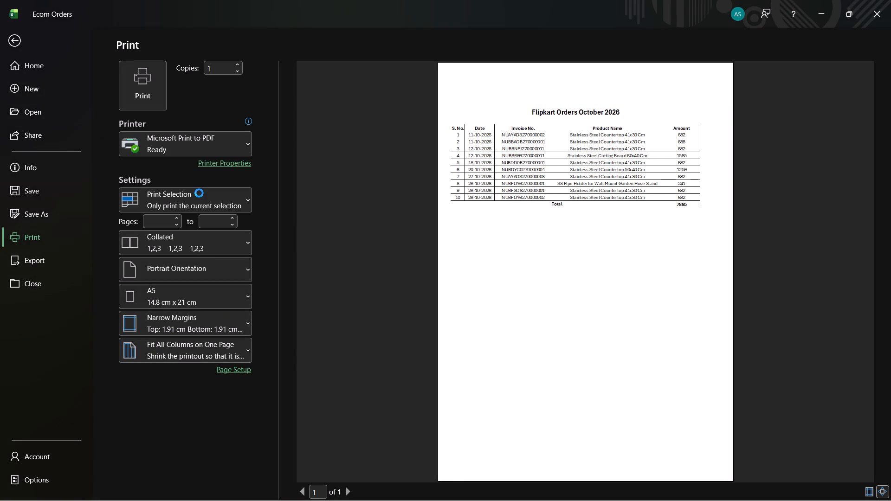
# Print the Flipkart orders table to a PDF named Flipkart Orders in the October accounts folder.
pyautogui.click(148, 84)
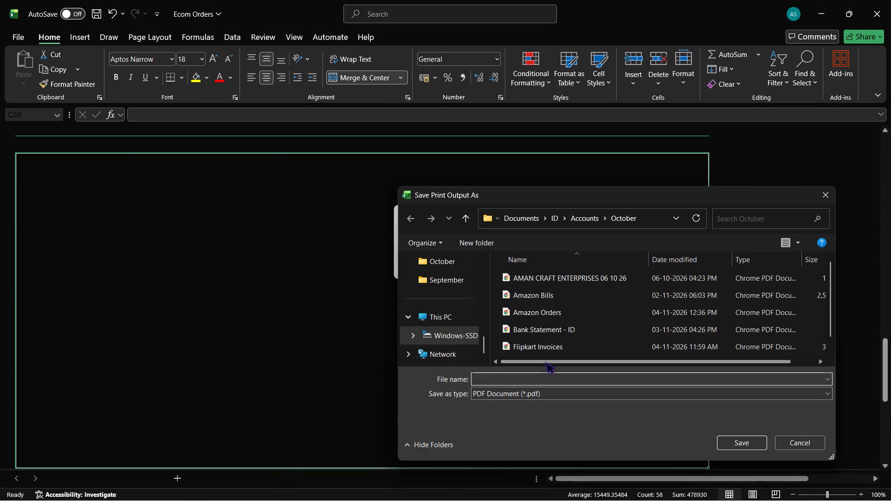
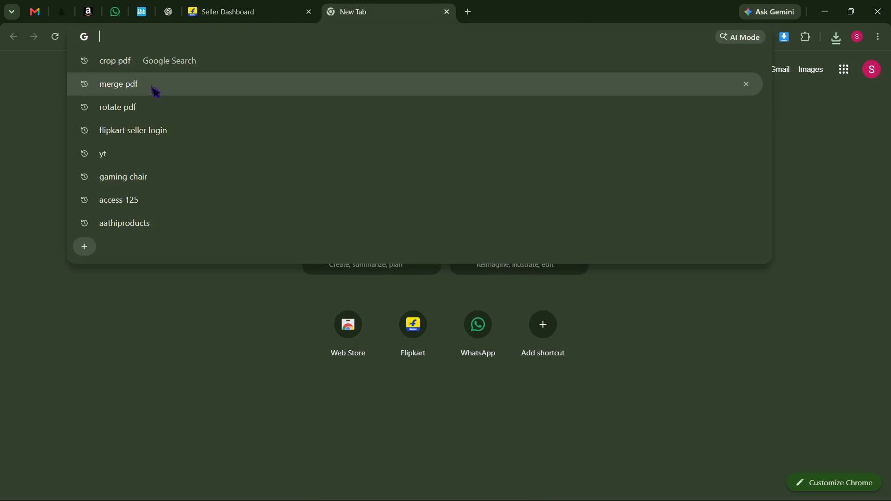
pyautogui.click(151, 65)
pyautogui.click(213, 176)
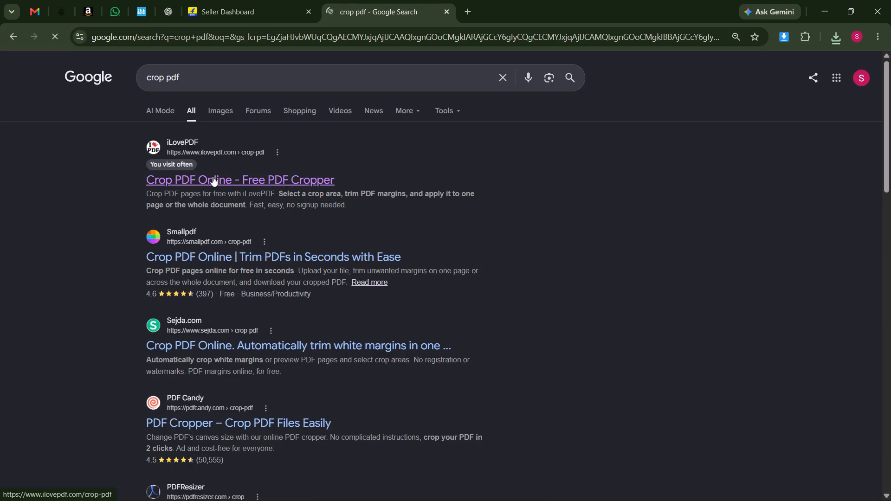
# Load the downloaded Flipkart label file invoice_labels_1793776591748.pdf into the Crop PDF tool.
pyautogui.click(400, 200)
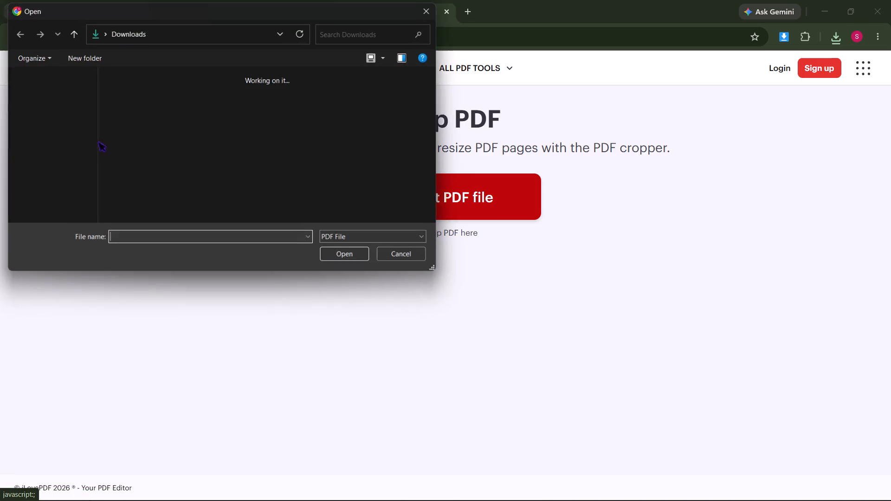
pyautogui.click(121, 109)
pyautogui.click(339, 252)
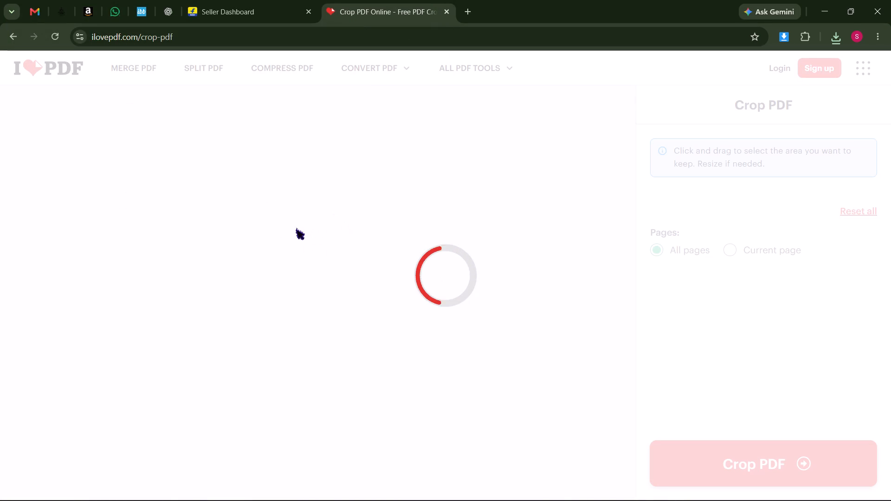
# Crop the page to the shipping label above the dashed line, excluding the tax invoice, and download the cropped PDF.
pyautogui.moveTo(258, 109); pyautogui.dragTo(343, 242)
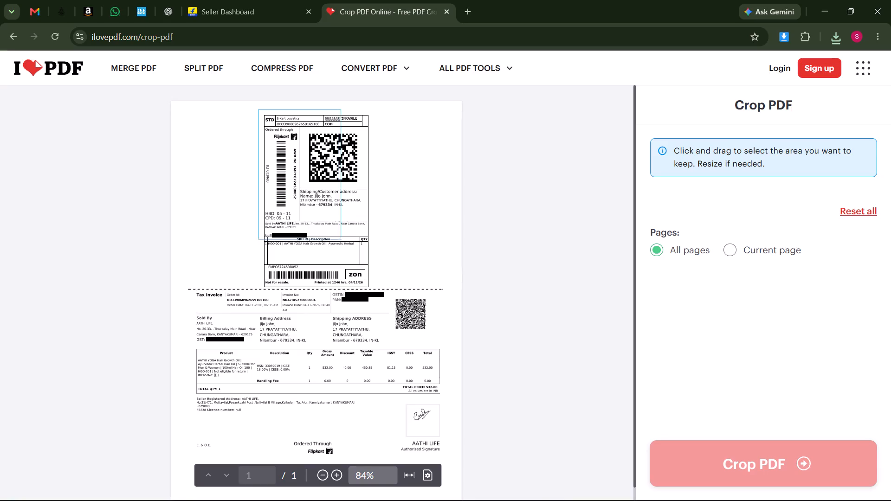
pyautogui.moveTo(343, 242); pyautogui.dragTo(374, 289)
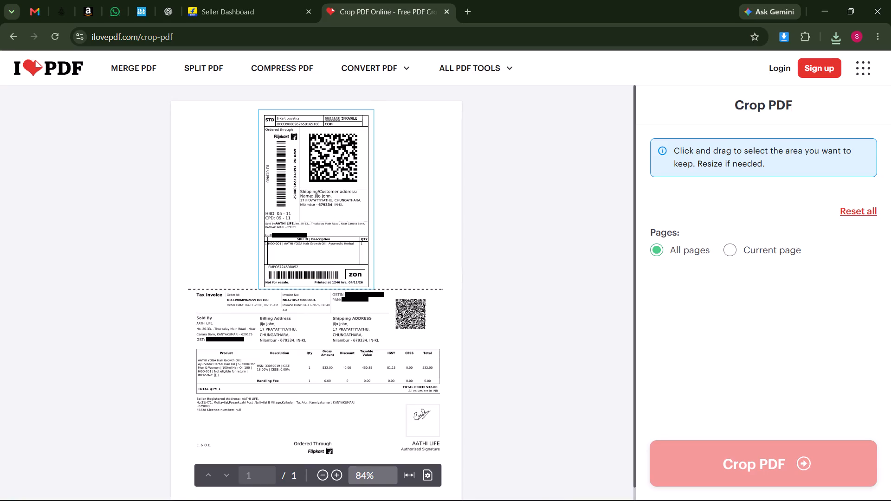
pyautogui.moveTo(374, 289); pyautogui.dragTo(375, 289)
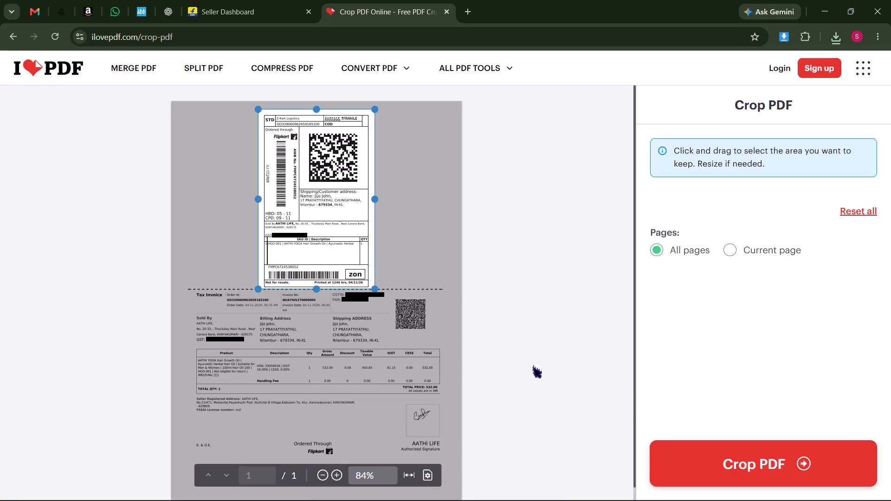
pyautogui.click(732, 457)
pyautogui.click(477, 171)
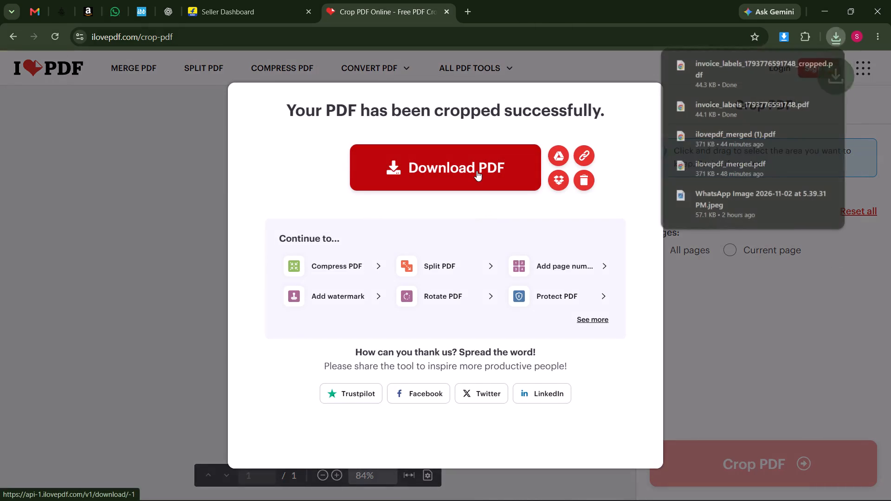
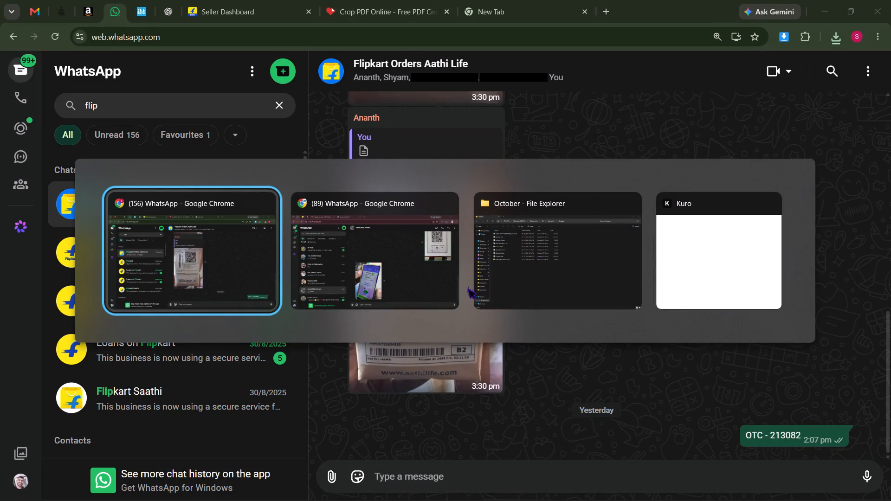
# Switch to the Kuro window.
pyautogui.hotkey('alt', 'Tab')
pyautogui.hotkey('alt', 'Tab')
pyautogui.hotkey('alt', 'Tab')
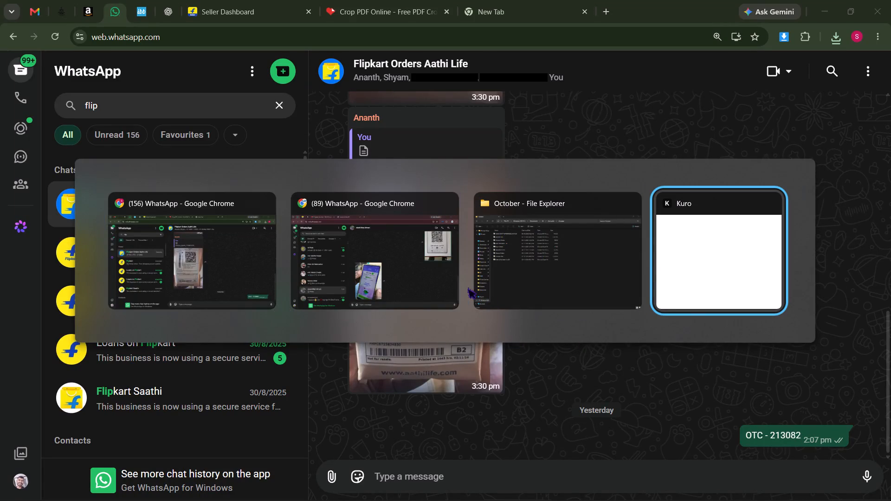